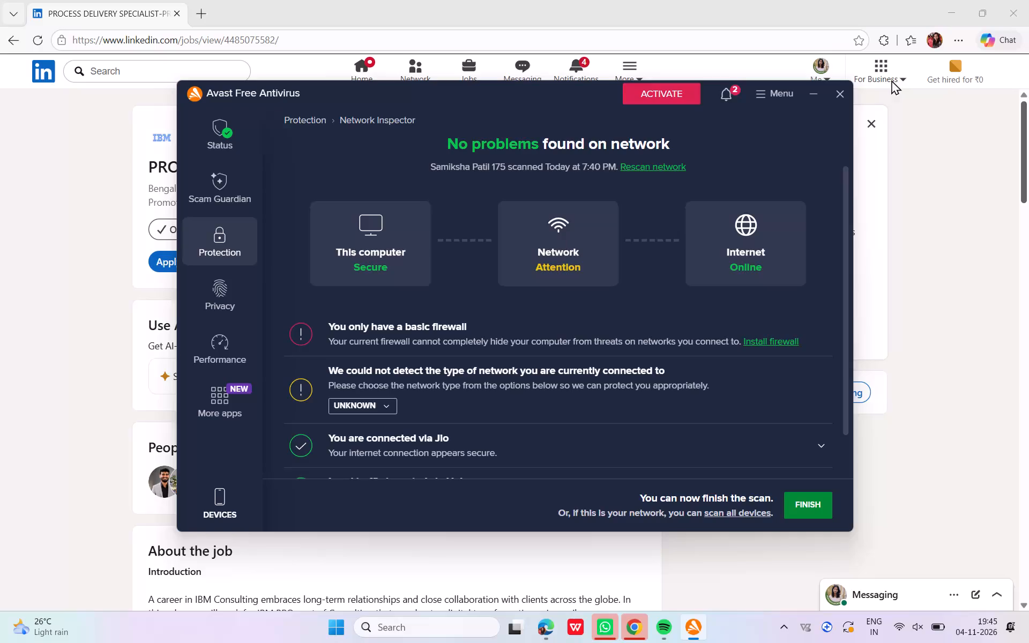
# Close the Avast Free Antivirus network scan window.
pyautogui.click(841, 89)
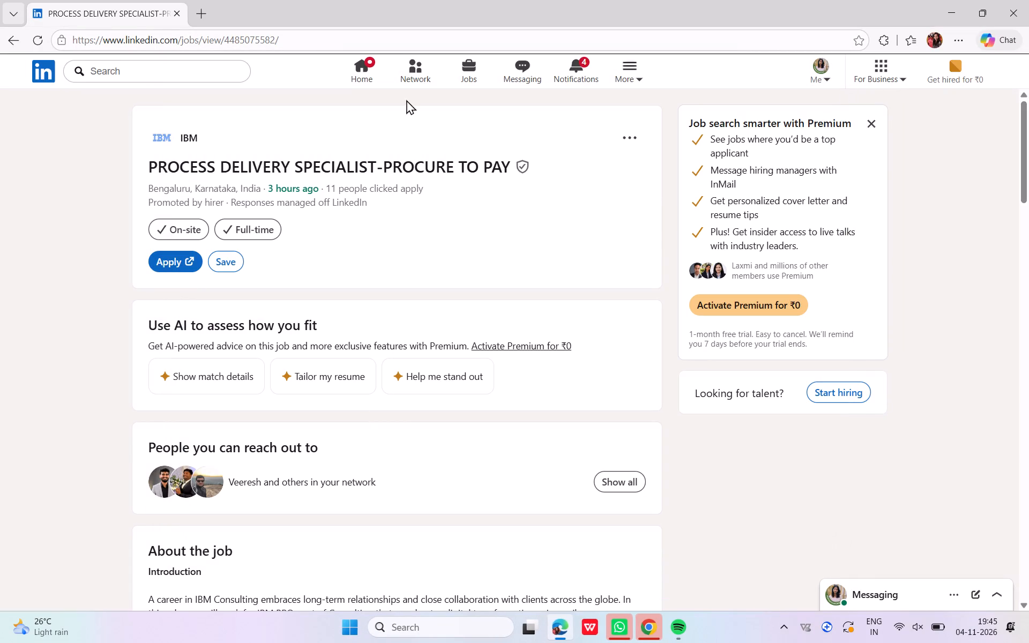
# Start applying for IBM's Process Delivery Specialist-Procure to Pay job from its LinkedIn listing, opening the employer's careers page.
pyautogui.click(174, 264)
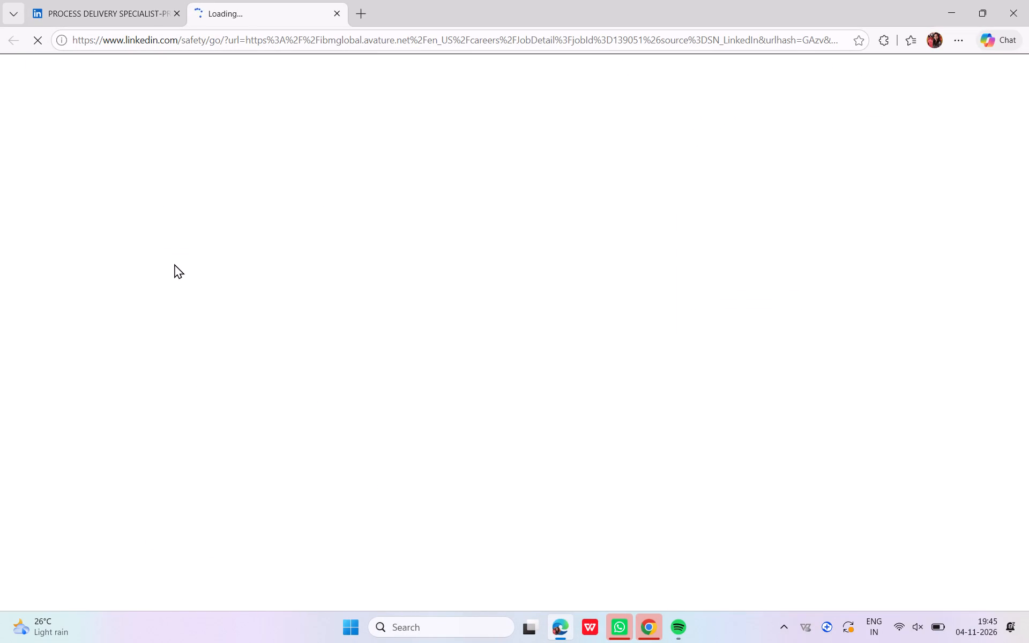
pyautogui.click(174, 264)
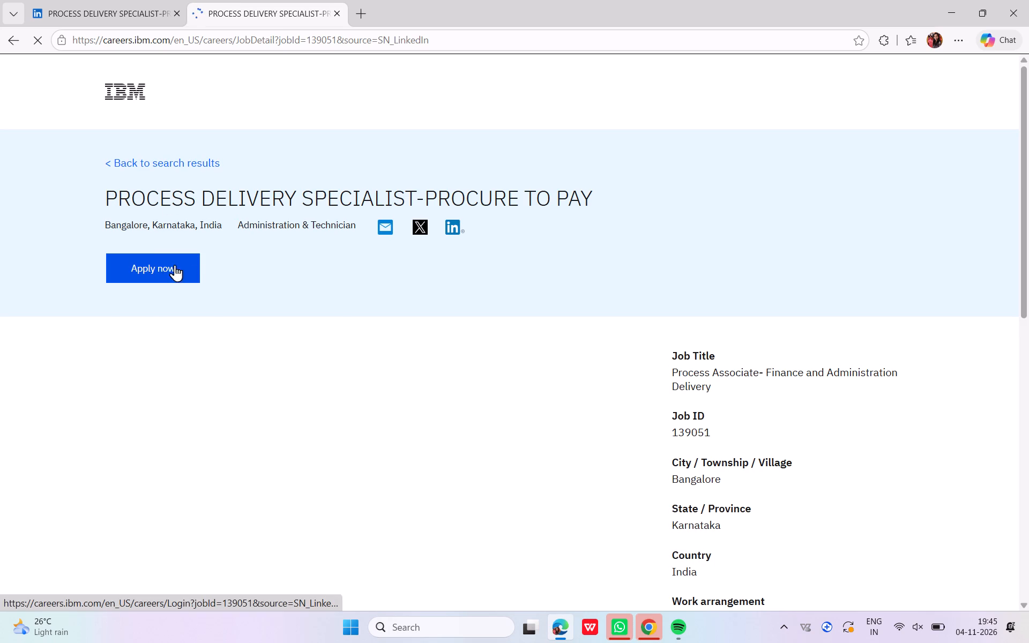
# Review the IBM job posting's role responsibilities, required and preferred education, technical expertise and years of experience.
pyautogui.scroll(-5, 589, 376)
pyautogui.scroll(1, 589, 376)
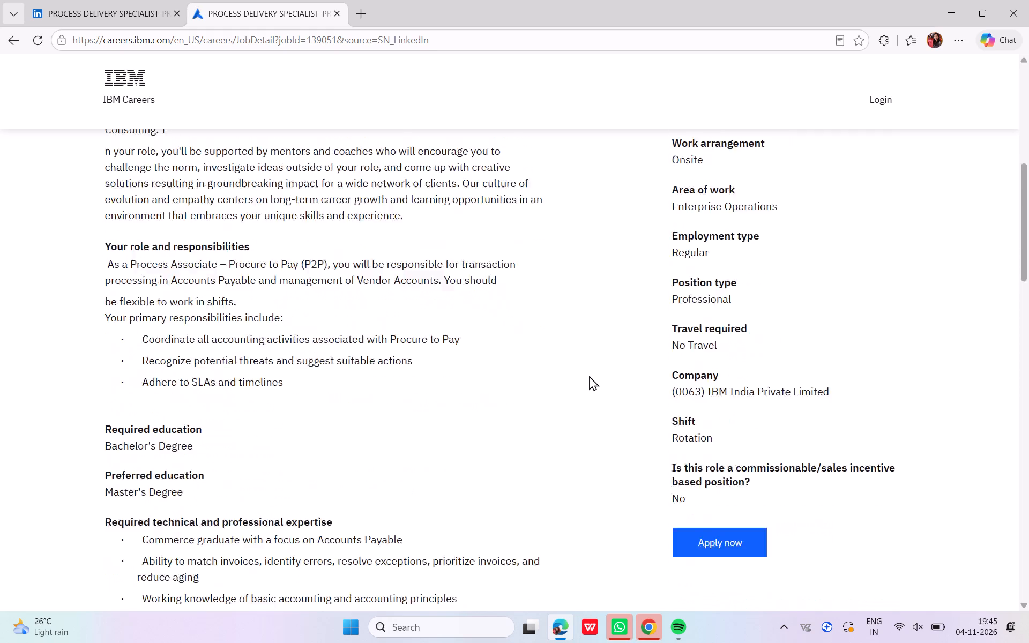
pyautogui.scroll(1, 589, 376)
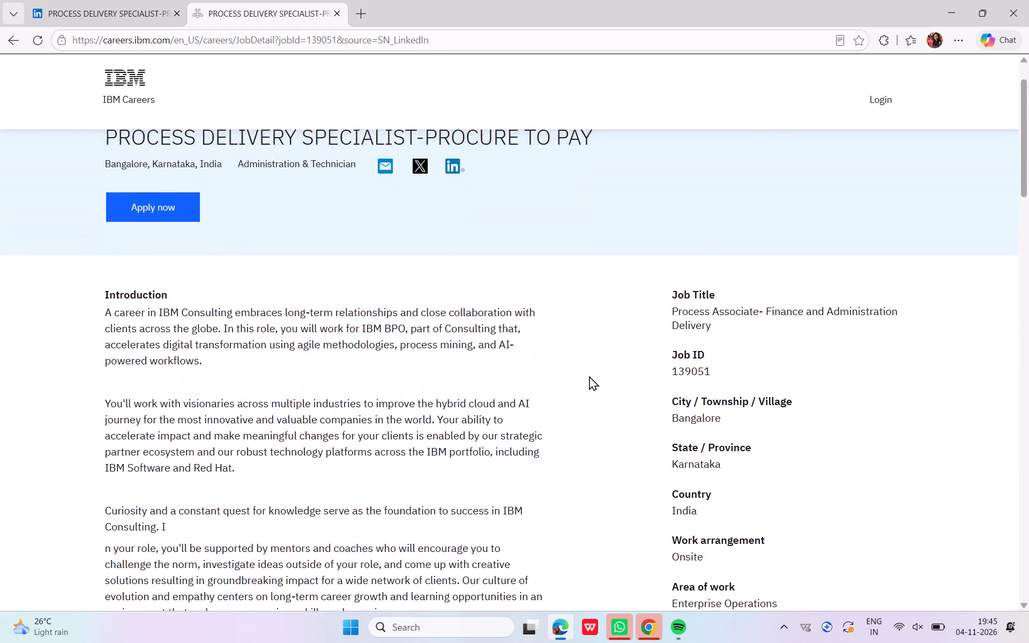
pyautogui.scroll(-7, 589, 376)
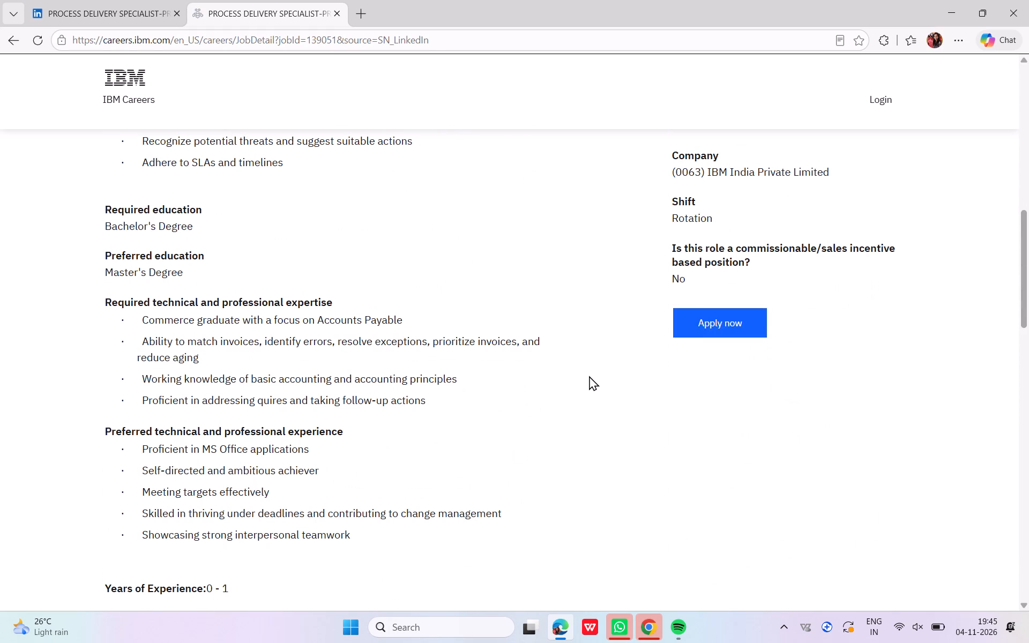
pyautogui.scroll(1, 589, 376)
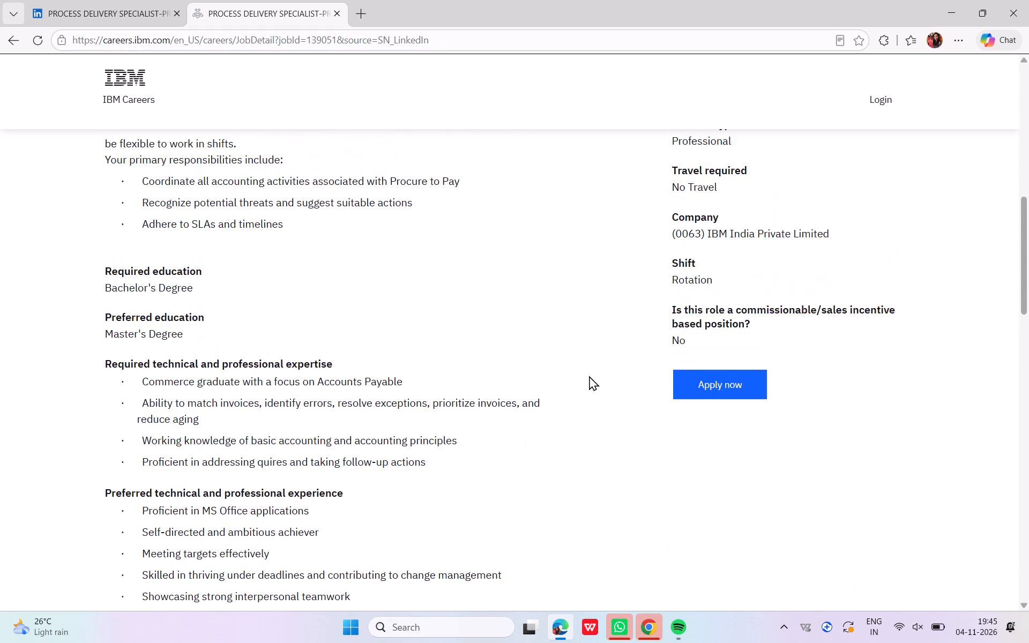
pyautogui.scroll(1, 589, 376)
pyautogui.scroll(-1, 589, 376)
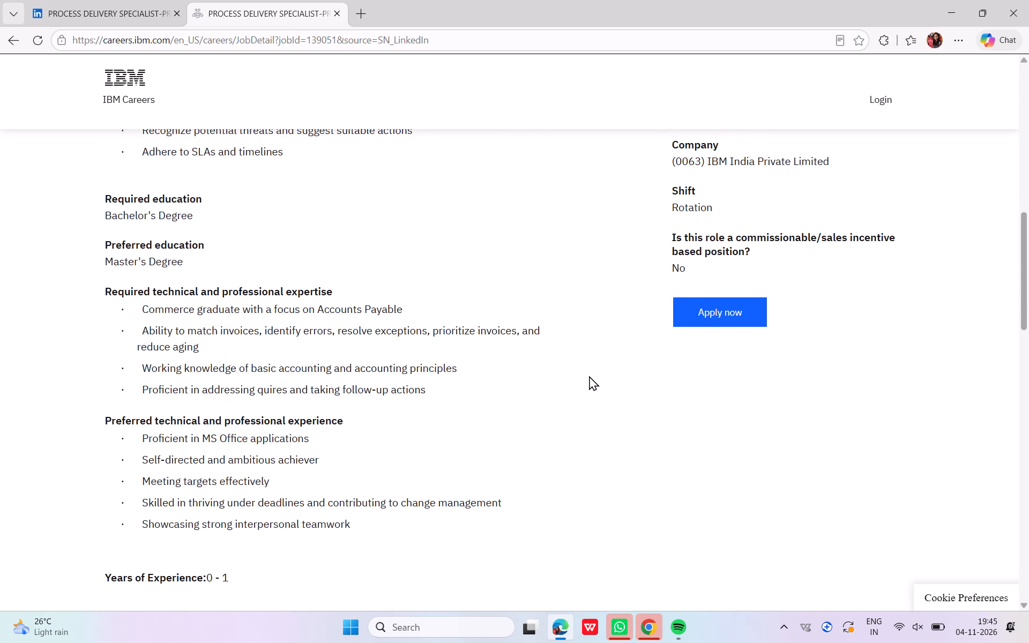
pyautogui.scroll(-1, 589, 376)
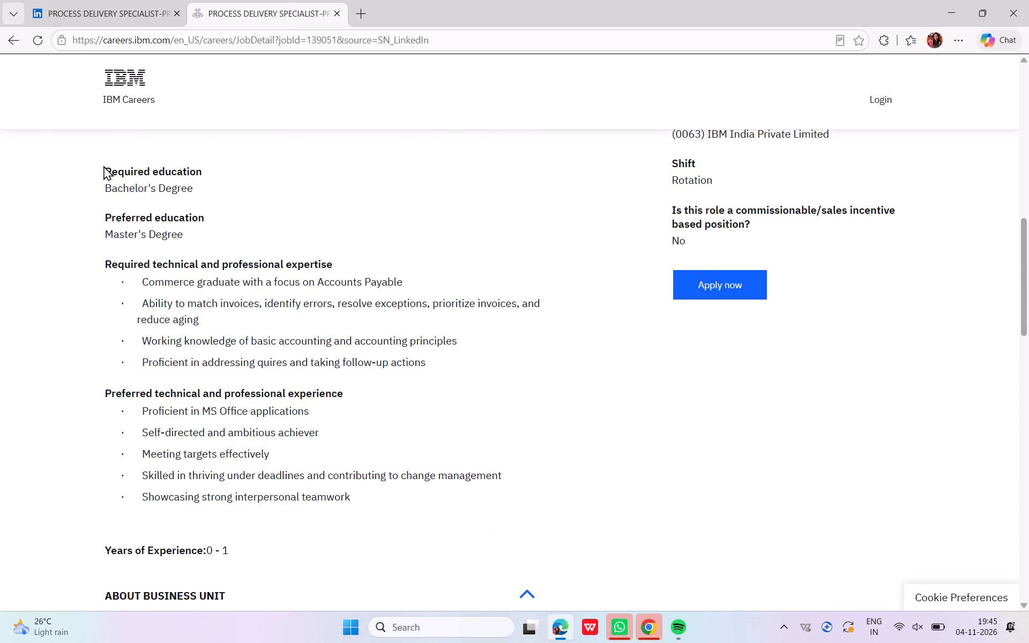
# Copy the job posting's text from "Required education" through the last preferred experience point, "Showcasing strong interpersonal teamwork".
pyautogui.moveTo(103, 166); pyautogui.dragTo(377, 361)
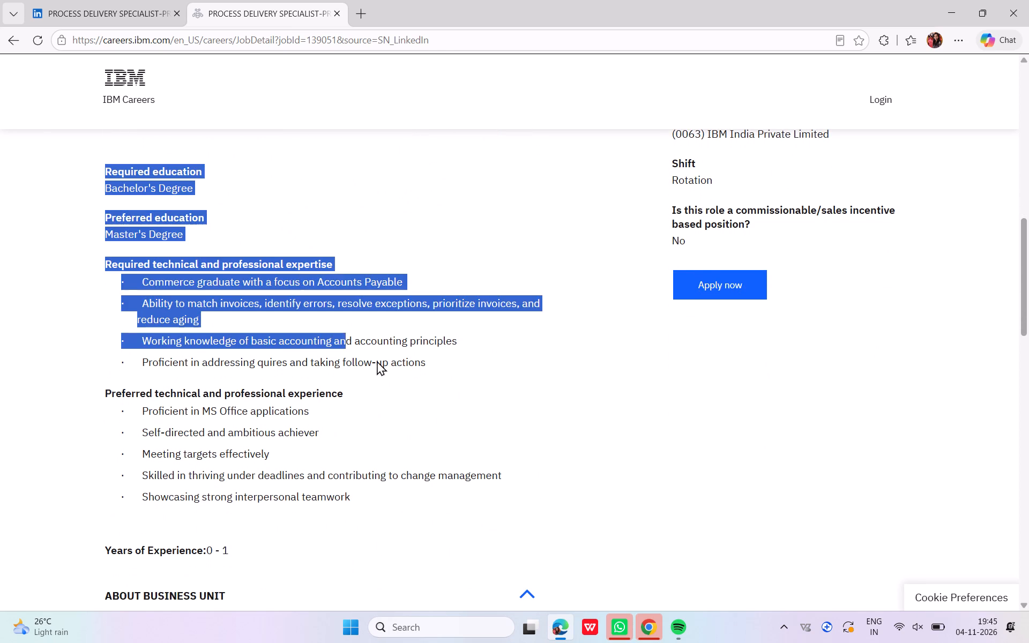
pyautogui.moveTo(377, 361); pyautogui.dragTo(568, 357)
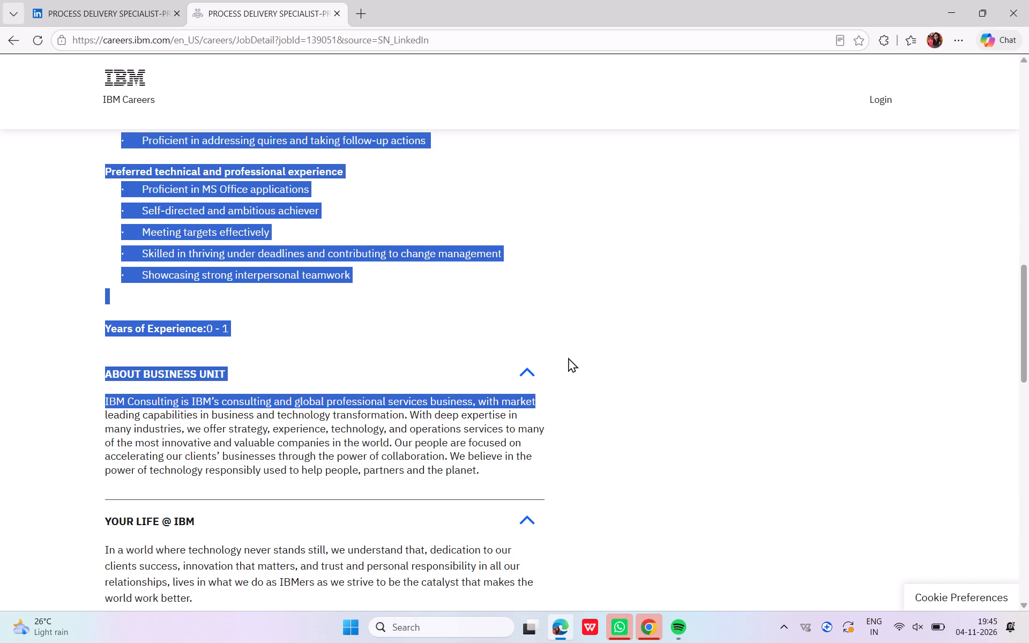
pyautogui.moveTo(568, 357); pyautogui.dragTo(542, 287)
pyautogui.hotkey('ctrl', 'c')
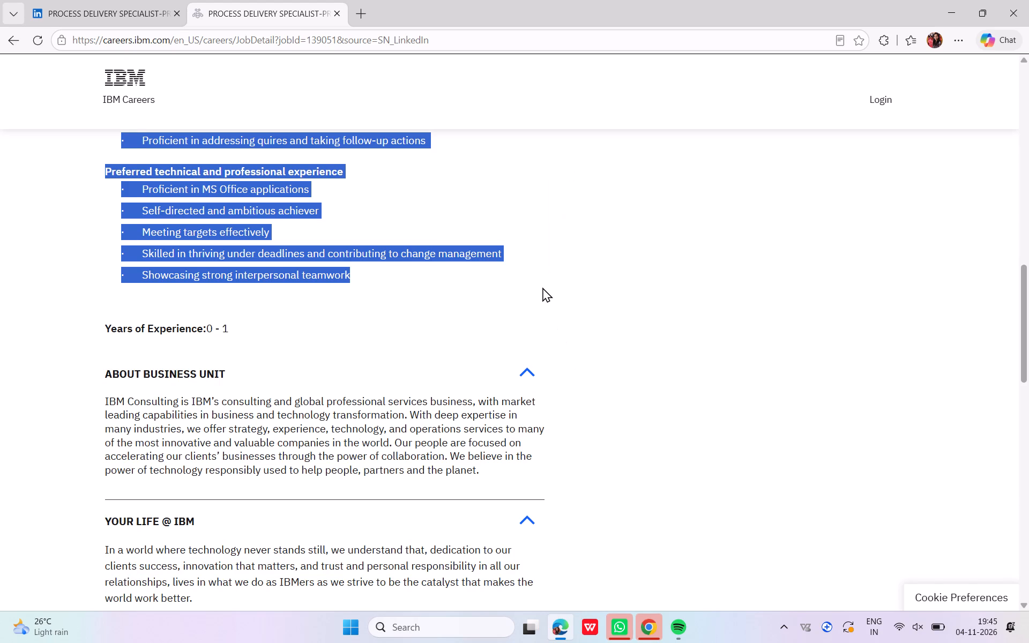
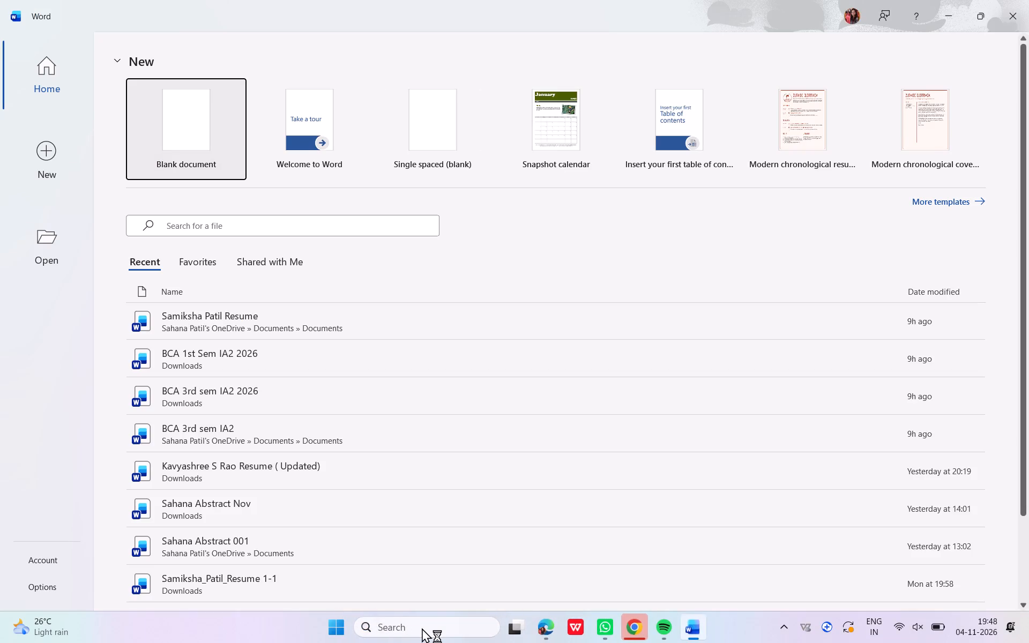
# Create a new blank document in Word.
pyautogui.click(189, 147)
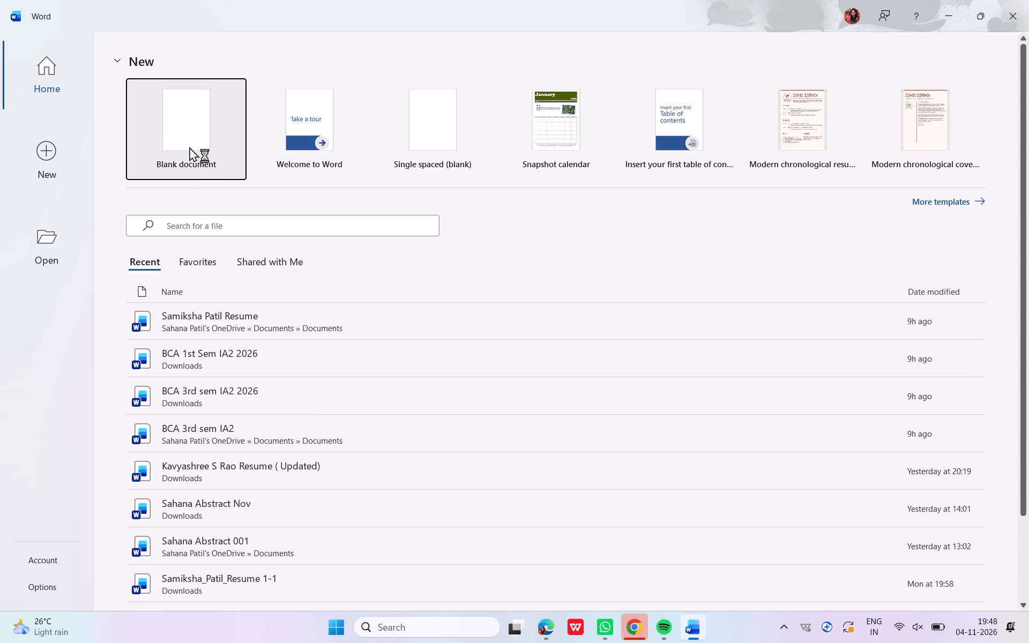
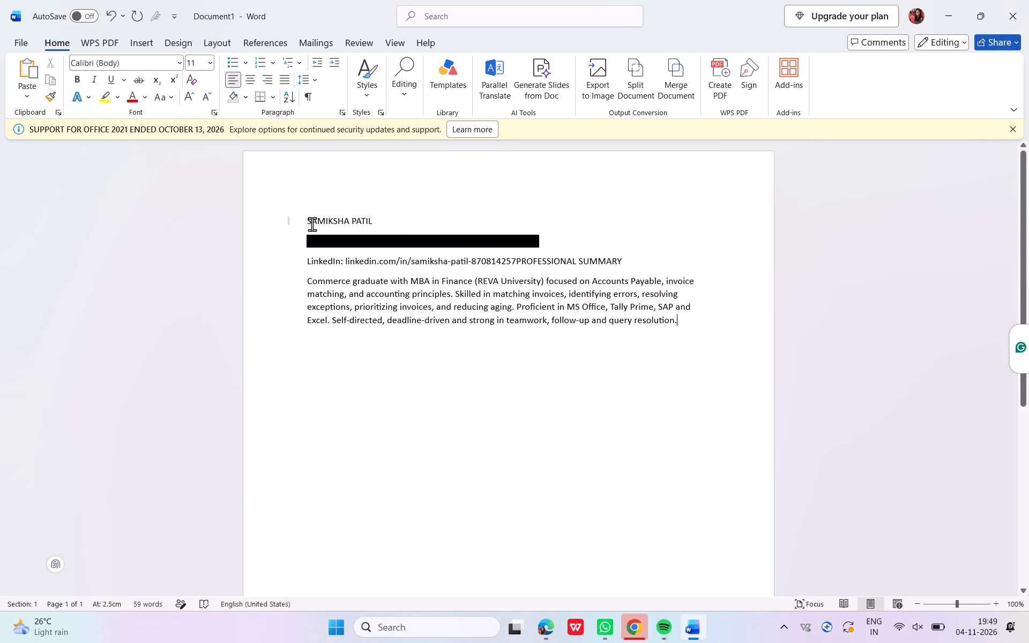
# In the Word resume document, centre the name, contact details and LinkedIn lines at the start of the page.
pyautogui.moveTo(304, 221); pyautogui.dragTo(621, 243)
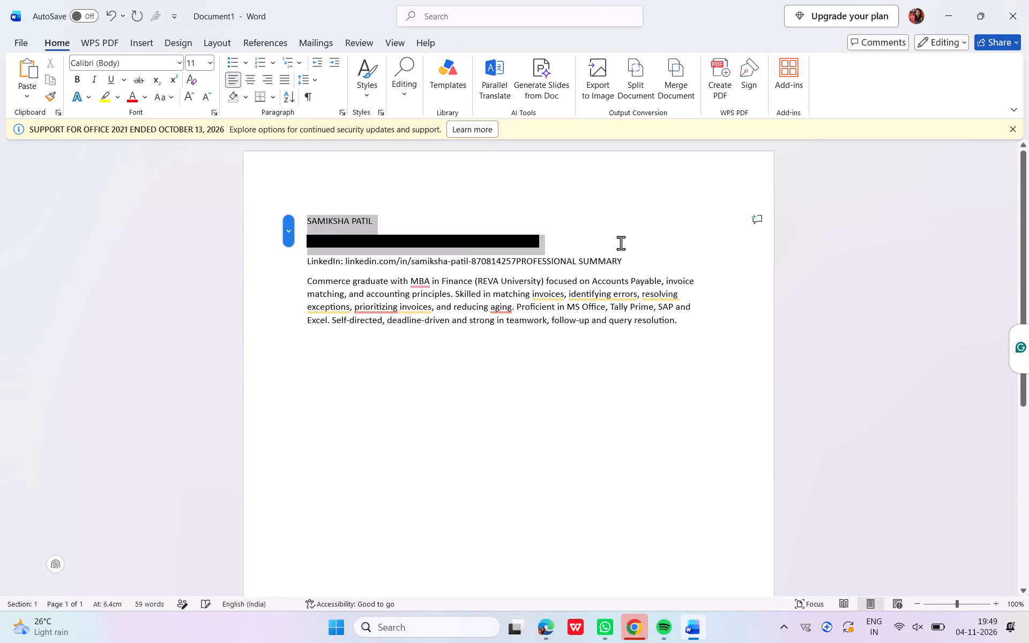
pyautogui.moveTo(621, 243); pyautogui.dragTo(640, 257)
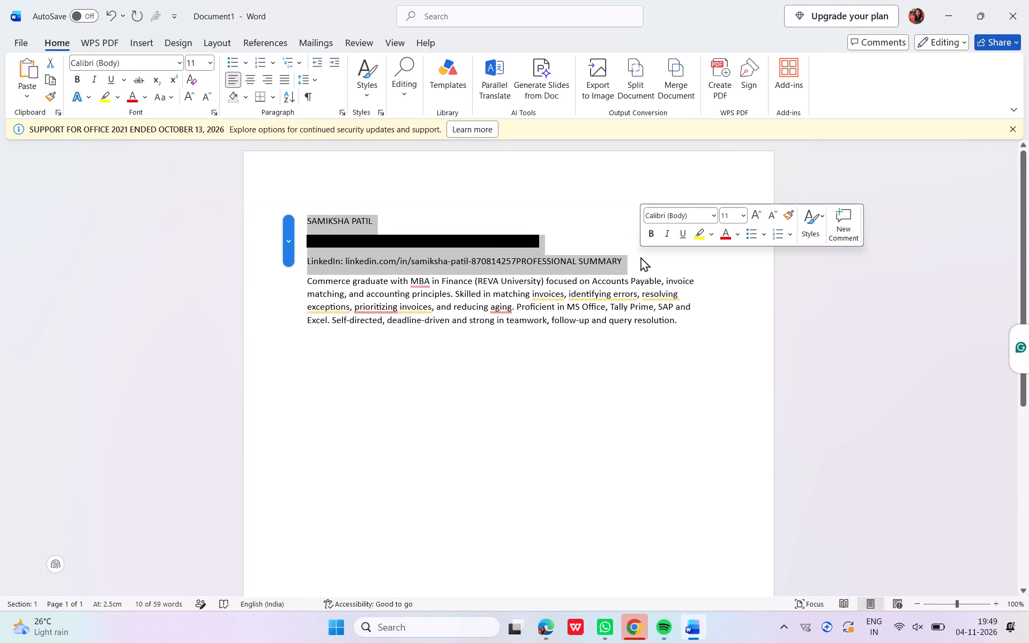
pyautogui.click(596, 217)
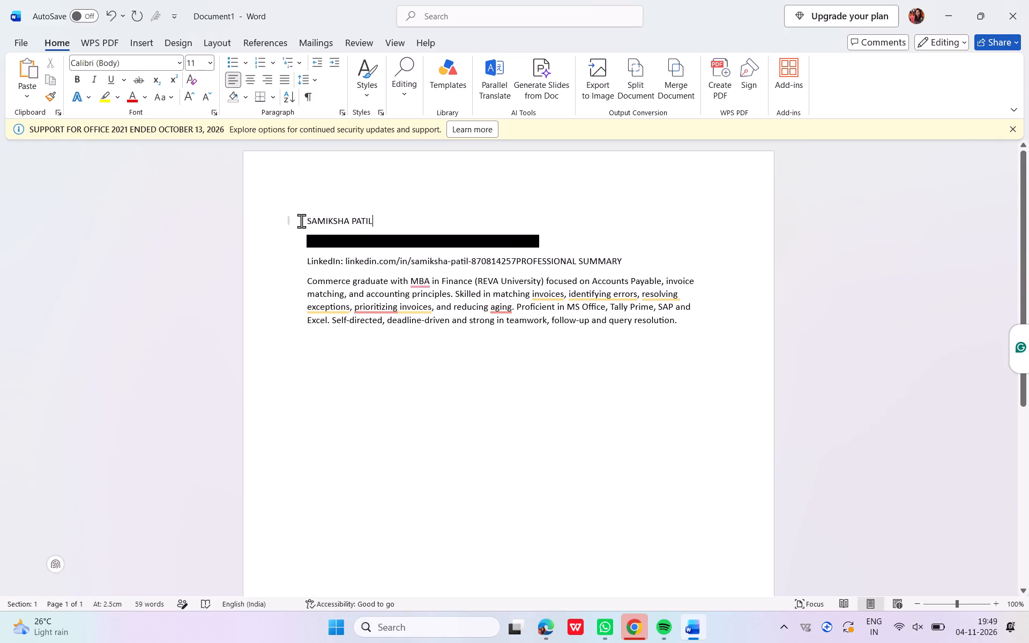
pyautogui.moveTo(301, 221); pyautogui.dragTo(638, 259)
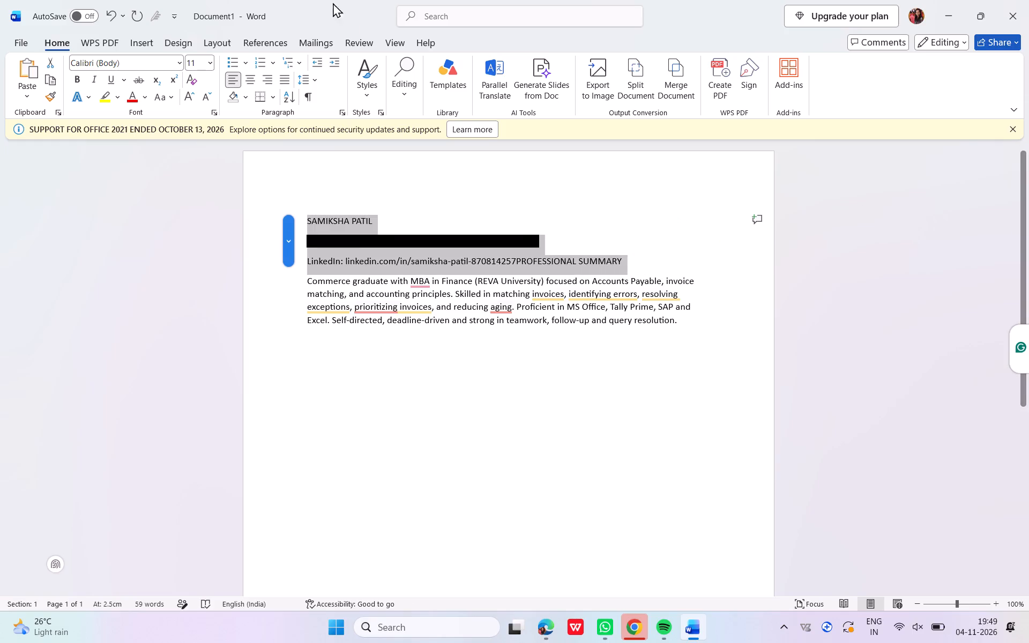
pyautogui.click(248, 81)
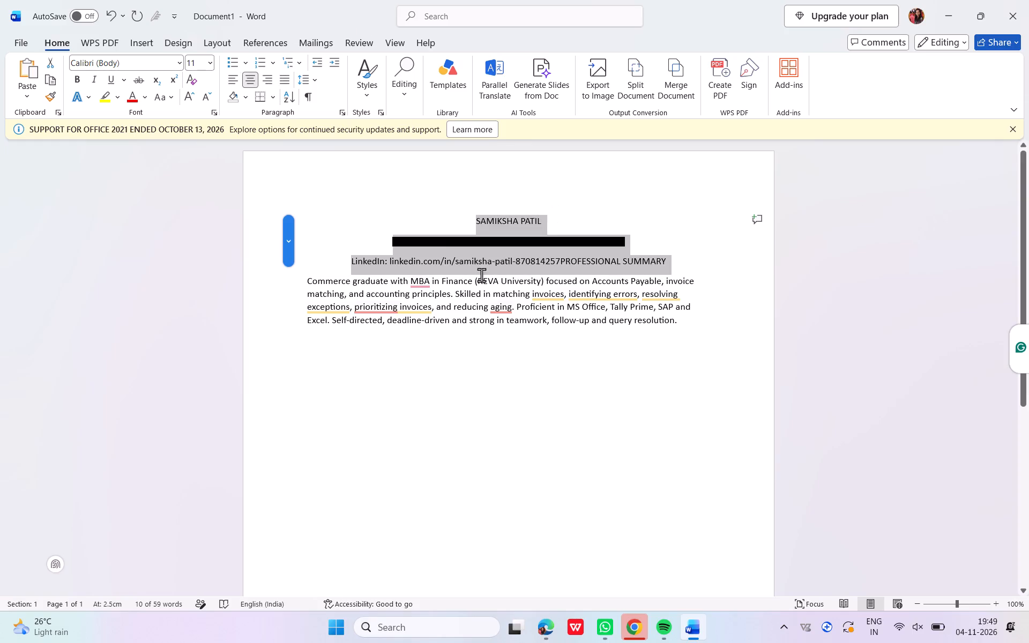
# Split PROFESSIONAL SUMMARY from the LinkedIn line onto its own left-aligned line.
pyautogui.click(562, 261)
pyautogui.press('Return')
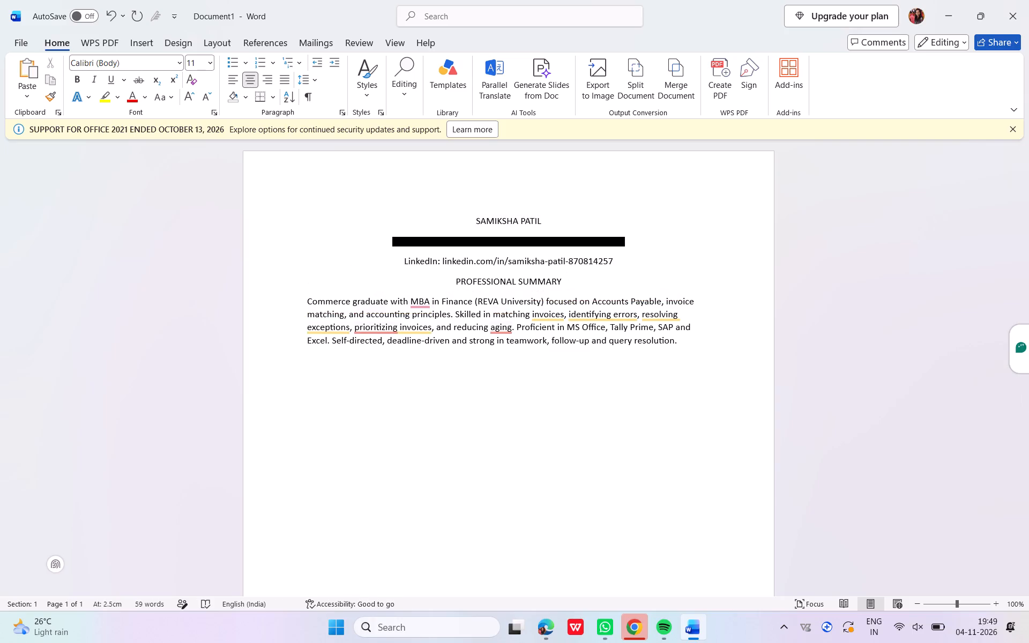
pyautogui.press('BackSpace')
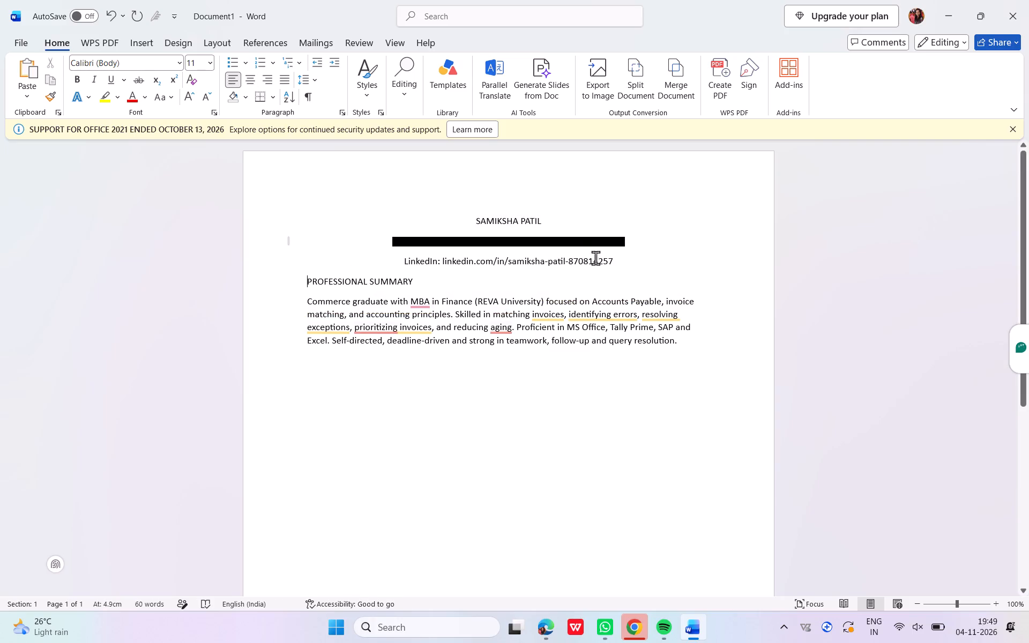
# Set the font size of the name, contact and LinkedIn lines to 12.
pyautogui.click(476, 221)
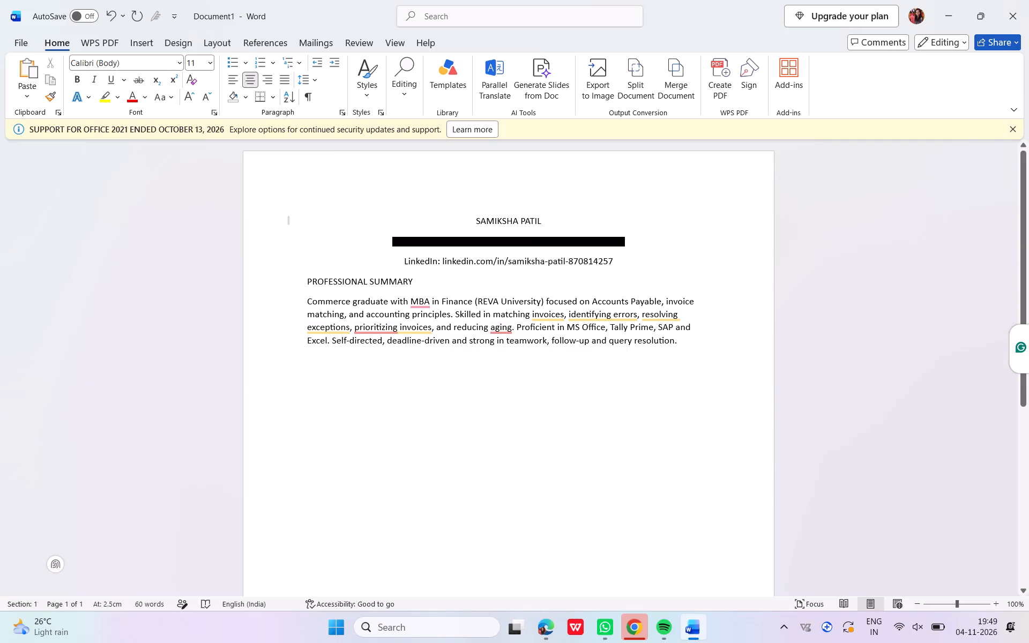
pyautogui.moveTo(475, 226); pyautogui.dragTo(621, 271)
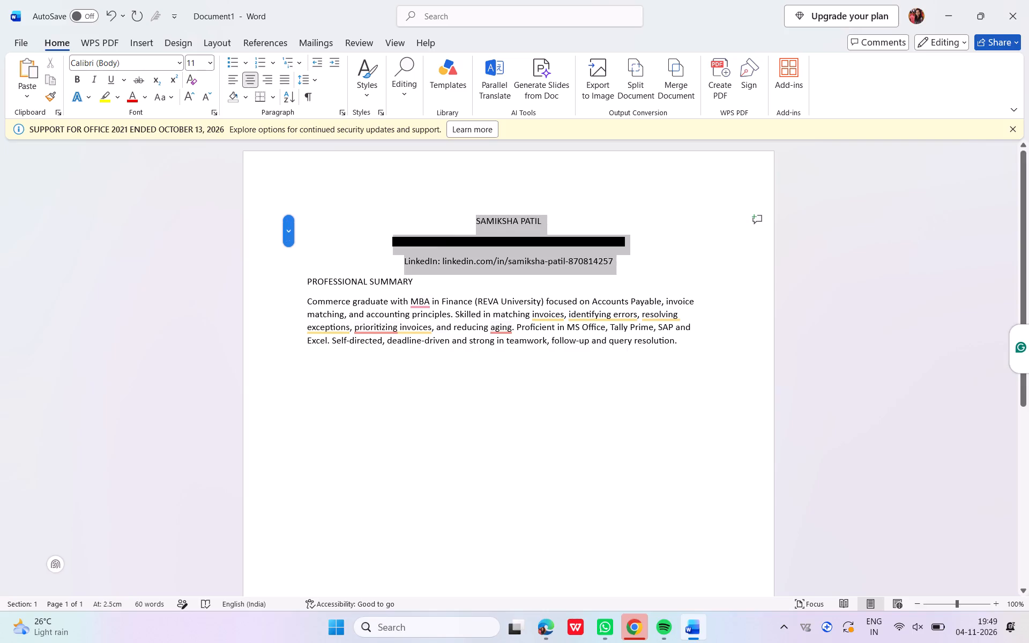
pyautogui.moveTo(621, 271); pyautogui.dragTo(625, 270)
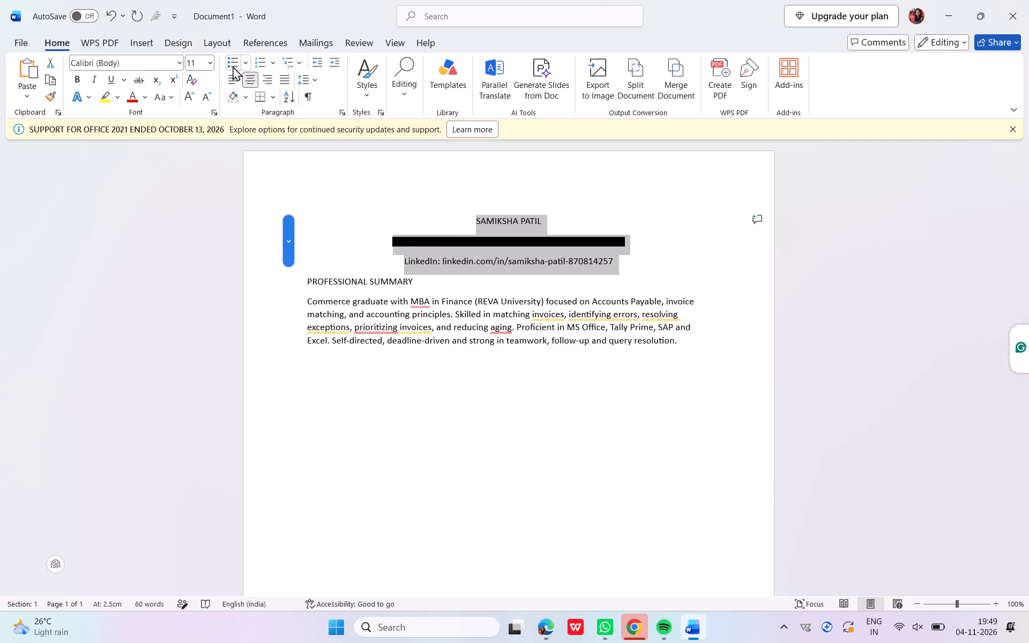
pyautogui.click(212, 64)
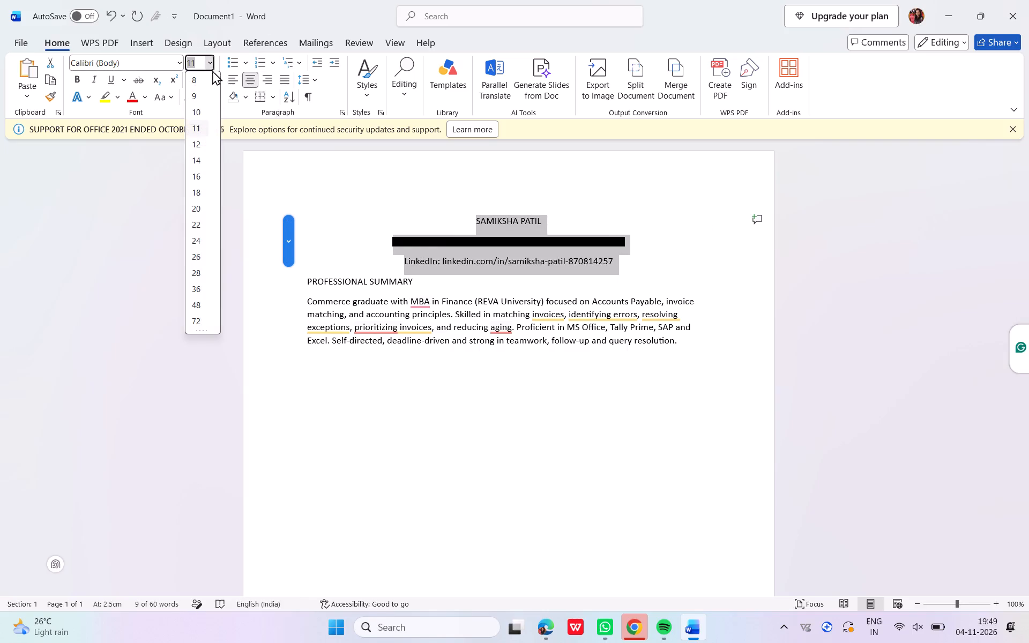
pyautogui.click(195, 146)
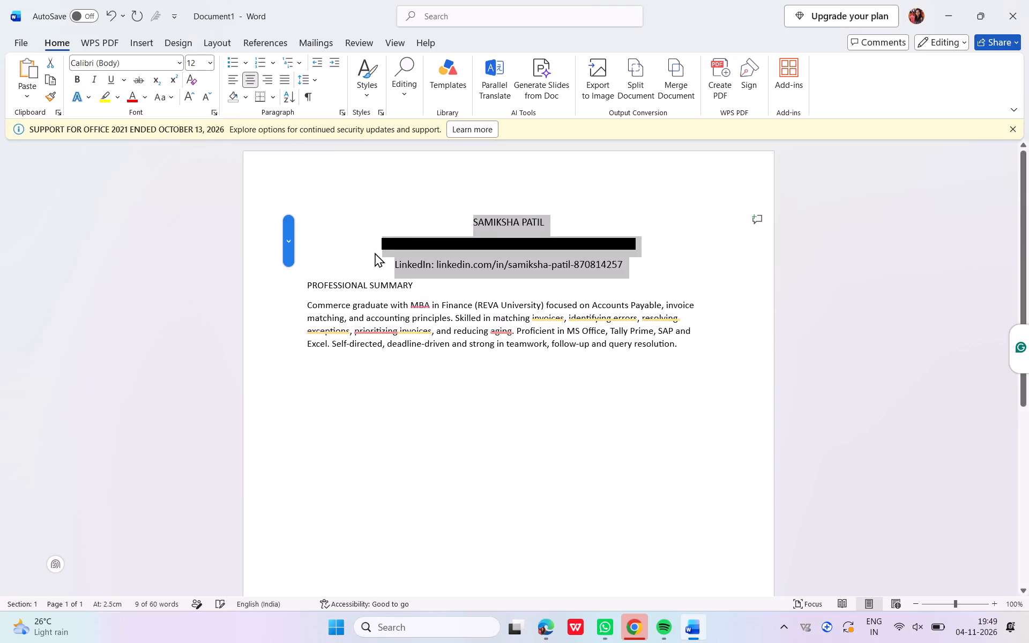
# Remove the space after the three centred header paragraphs and insert an empty line before the PROFESSIONAL SUMMARY heading.
pyautogui.click(315, 80)
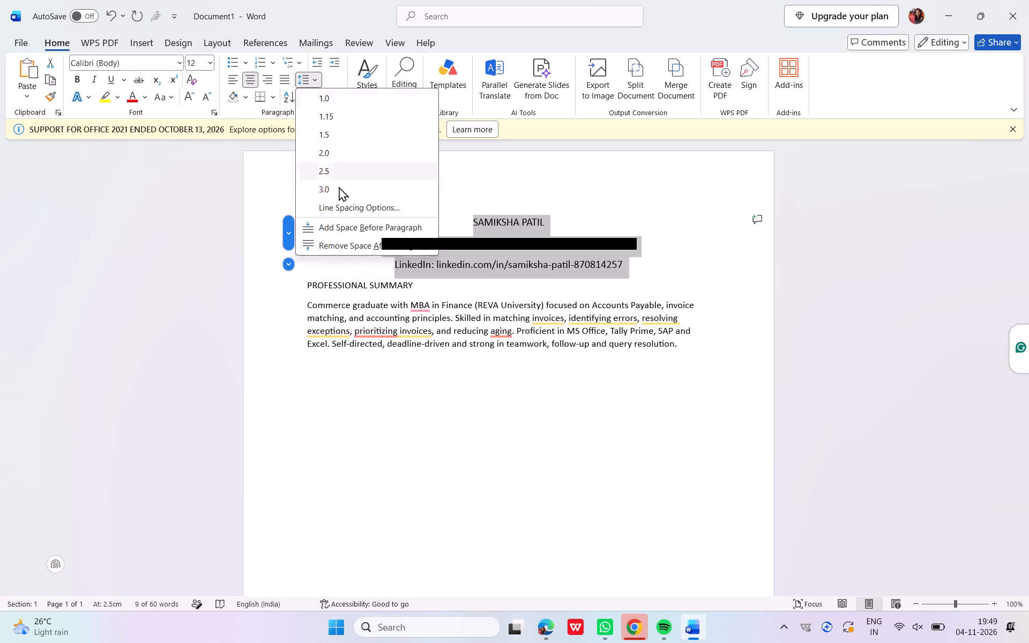
pyautogui.click(340, 242)
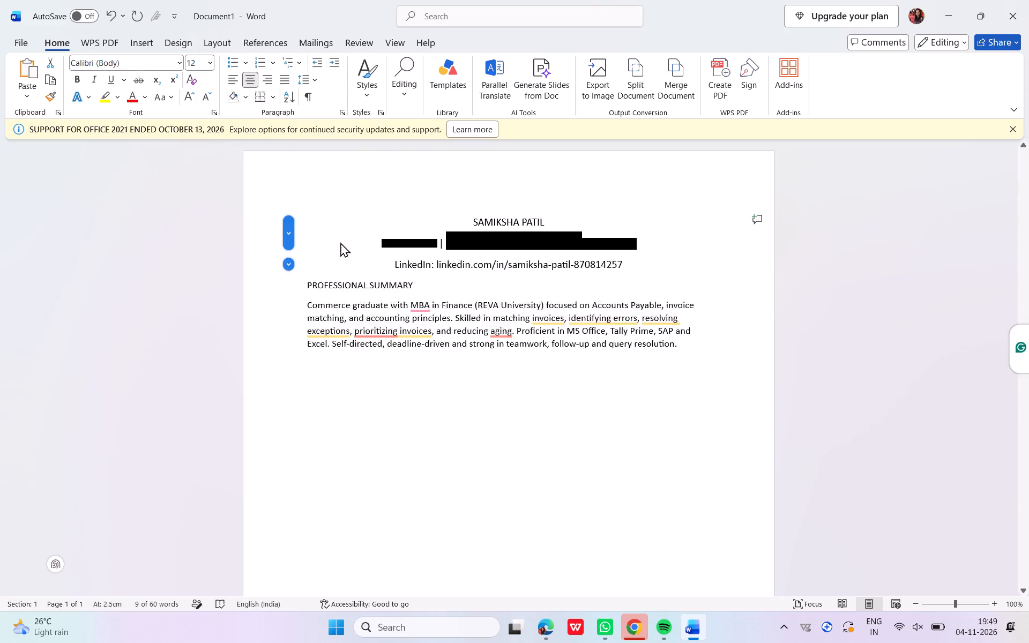
pyautogui.click(632, 249)
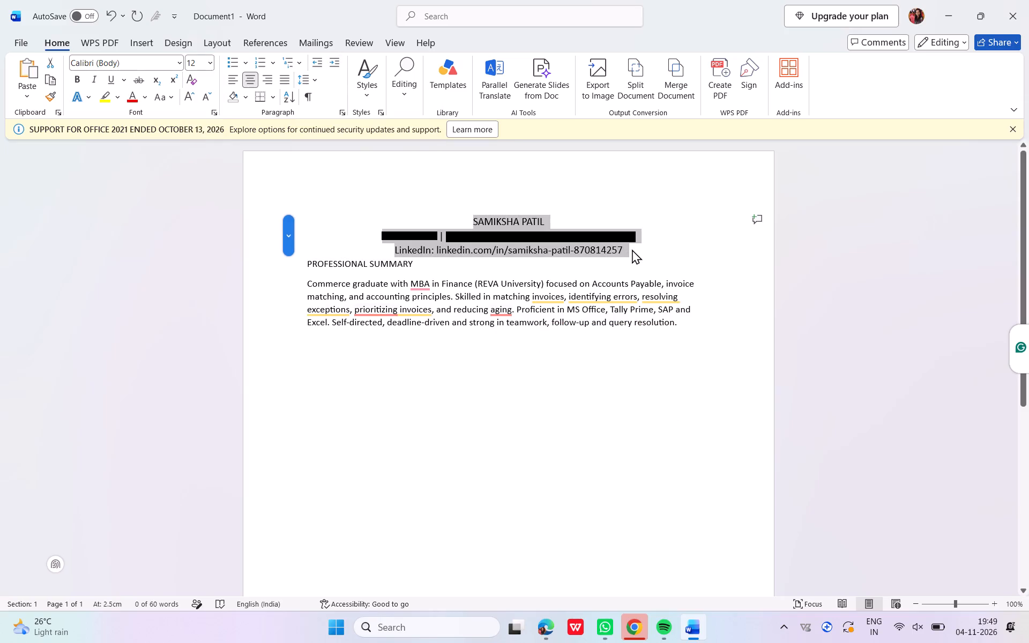
pyautogui.press('Return')
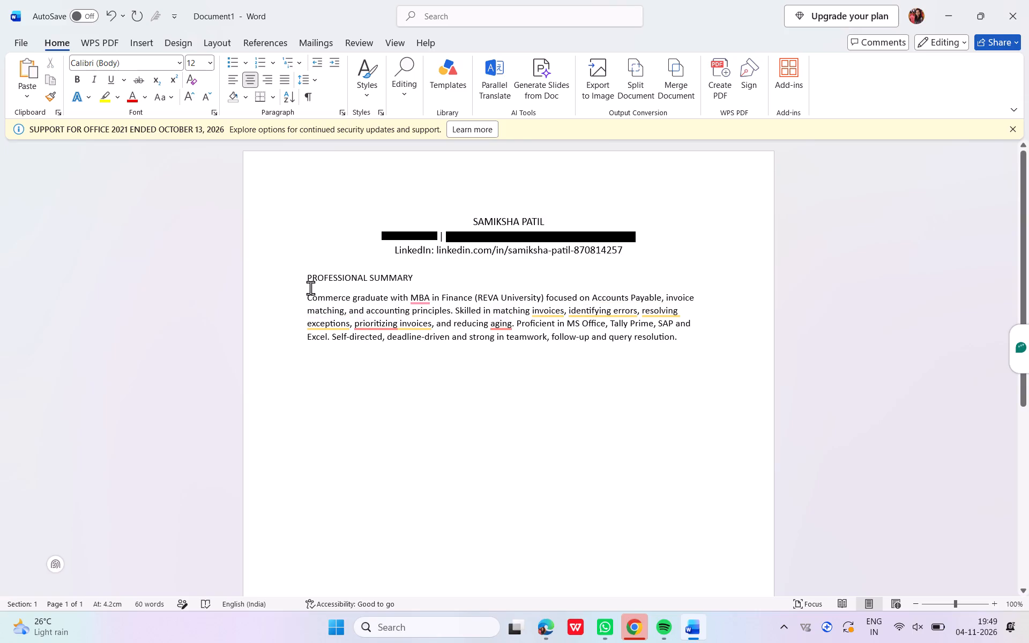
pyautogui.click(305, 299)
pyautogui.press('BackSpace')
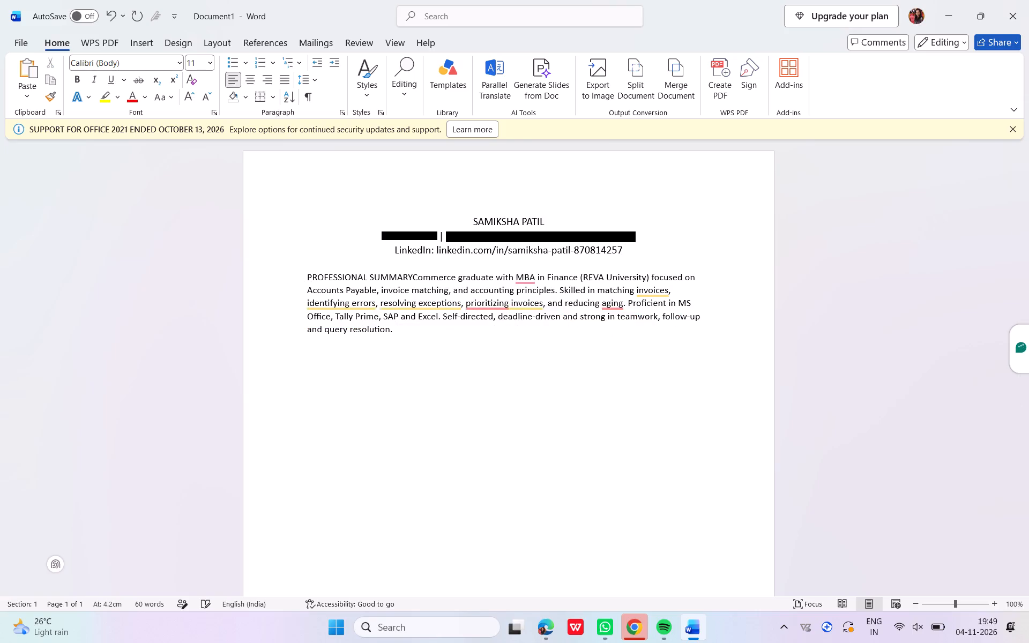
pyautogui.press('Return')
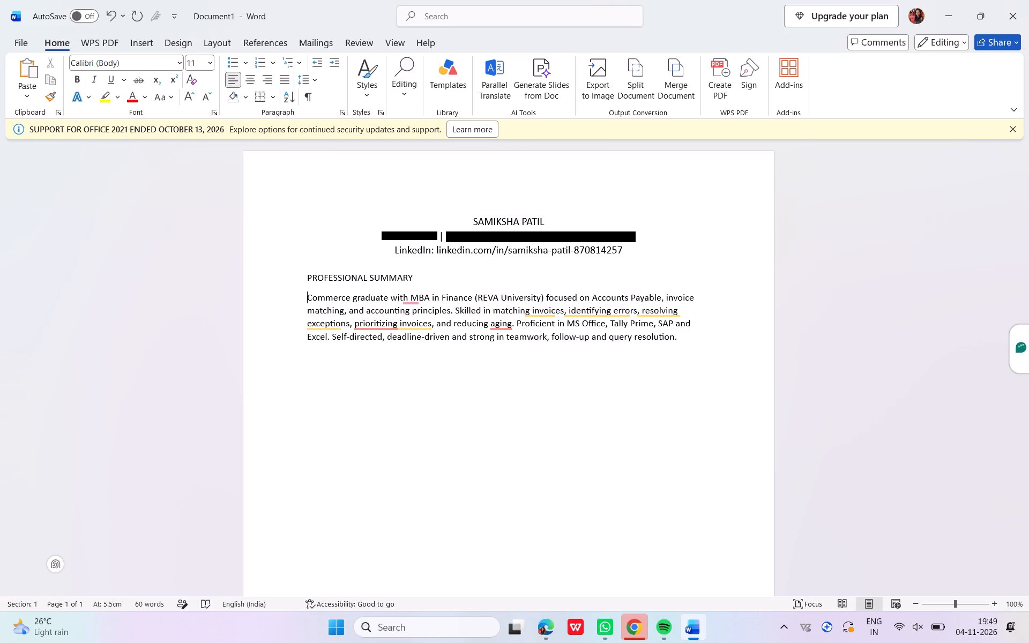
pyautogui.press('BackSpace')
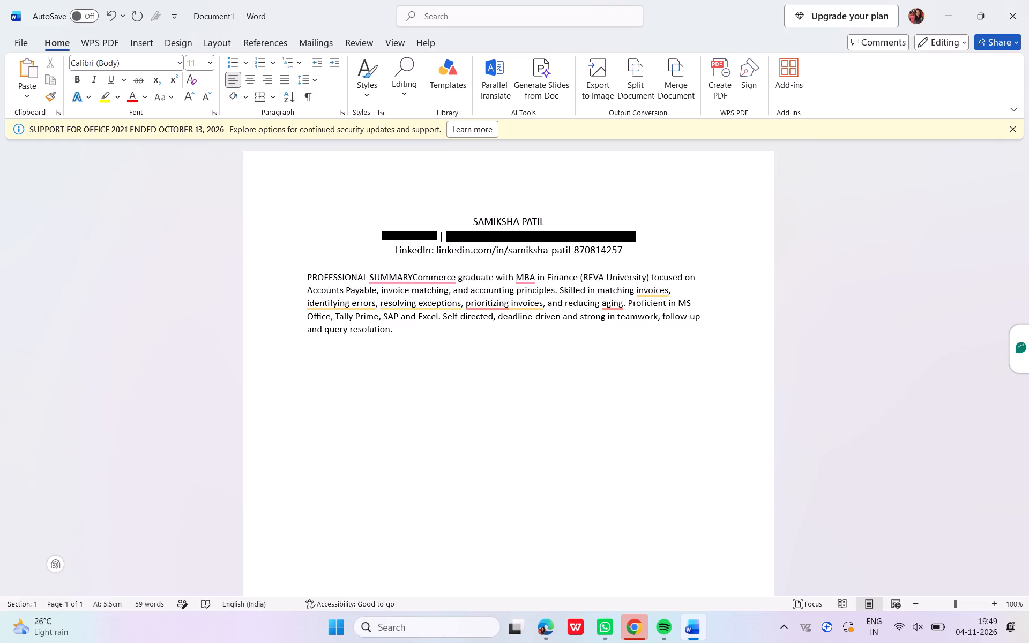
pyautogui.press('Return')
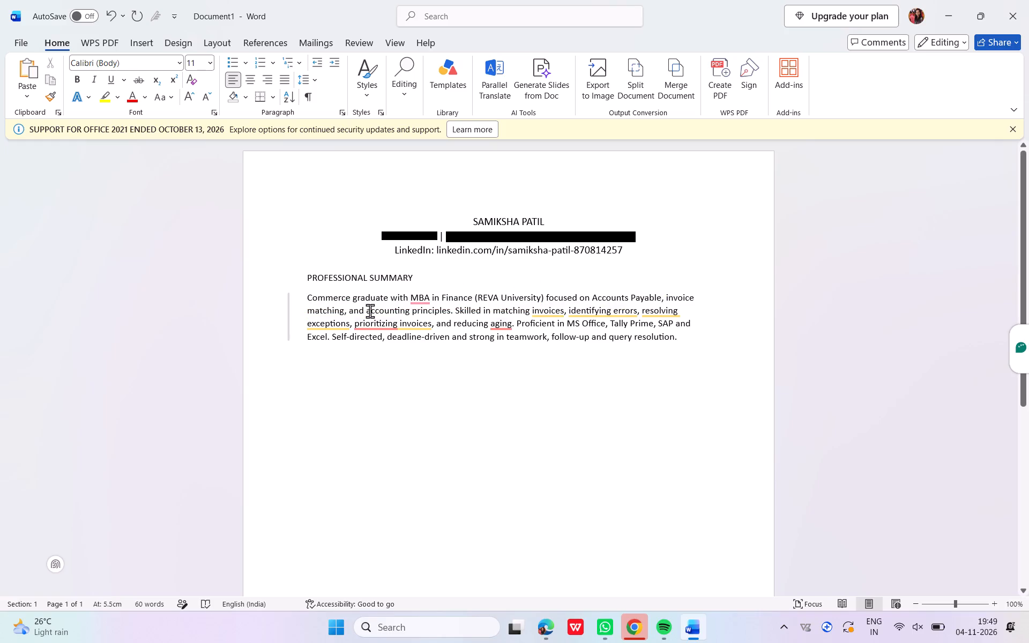
# Set the font size of the PROFESSIONAL SUMMARY heading and its paragraph to 12.
pyautogui.click(398, 299)
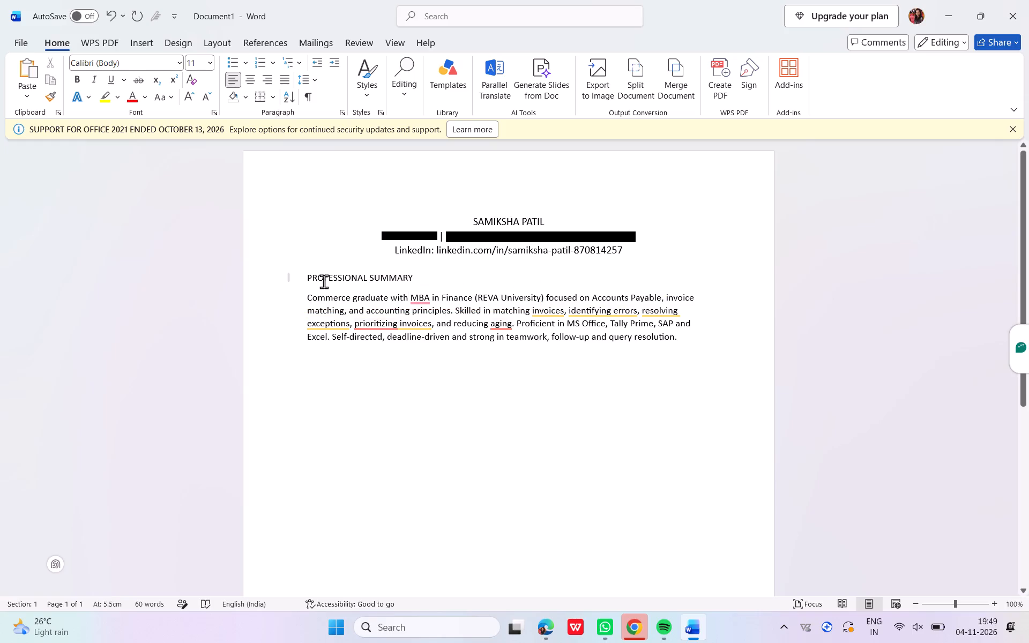
pyautogui.click(312, 276)
pyautogui.moveTo(304, 276); pyautogui.dragTo(659, 357)
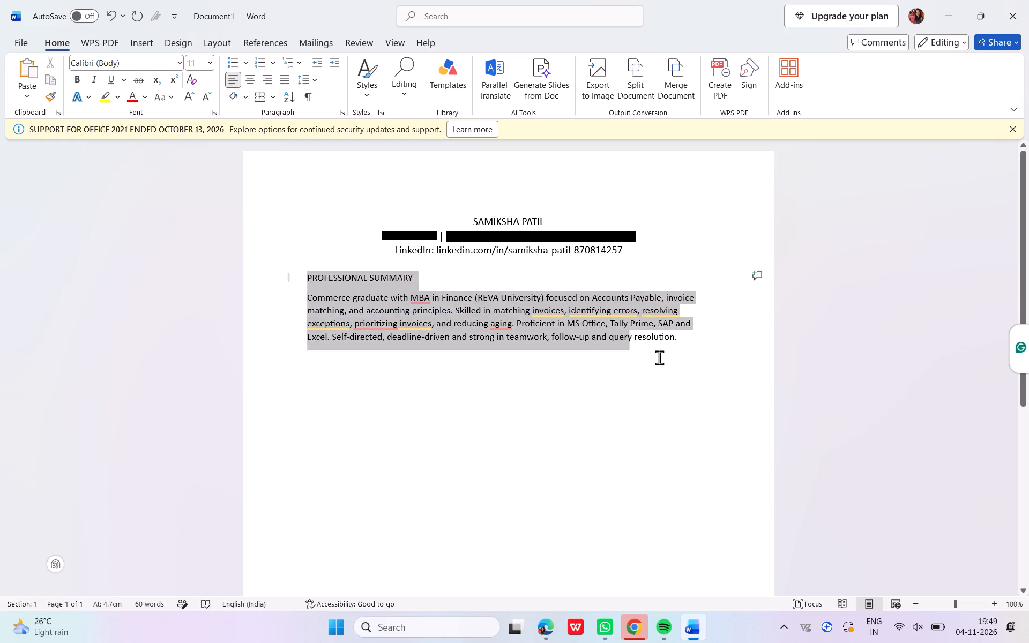
pyautogui.moveTo(659, 357); pyautogui.dragTo(670, 355)
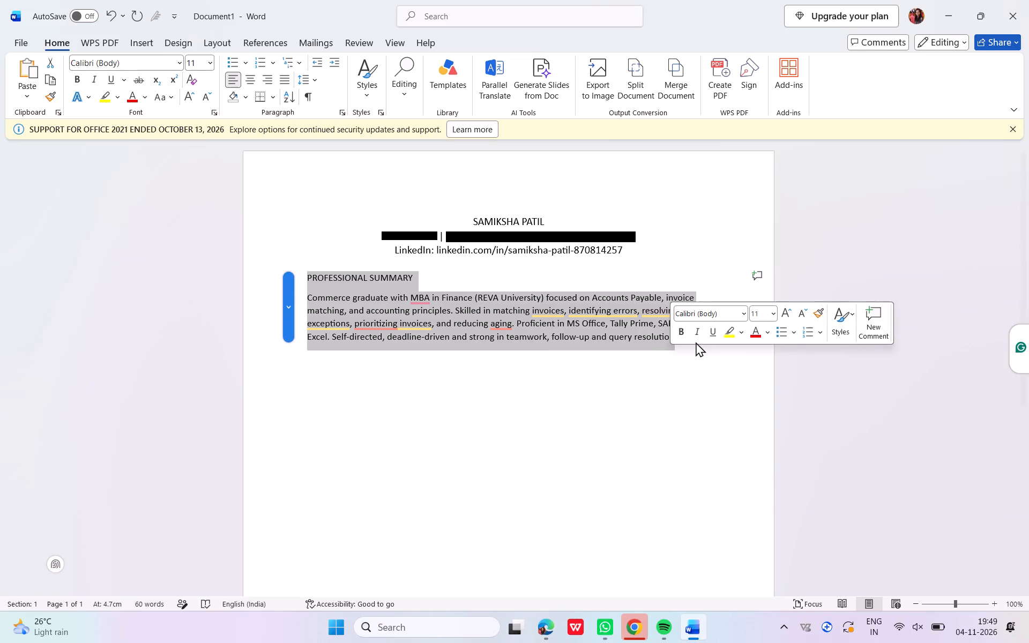
pyautogui.click(777, 311)
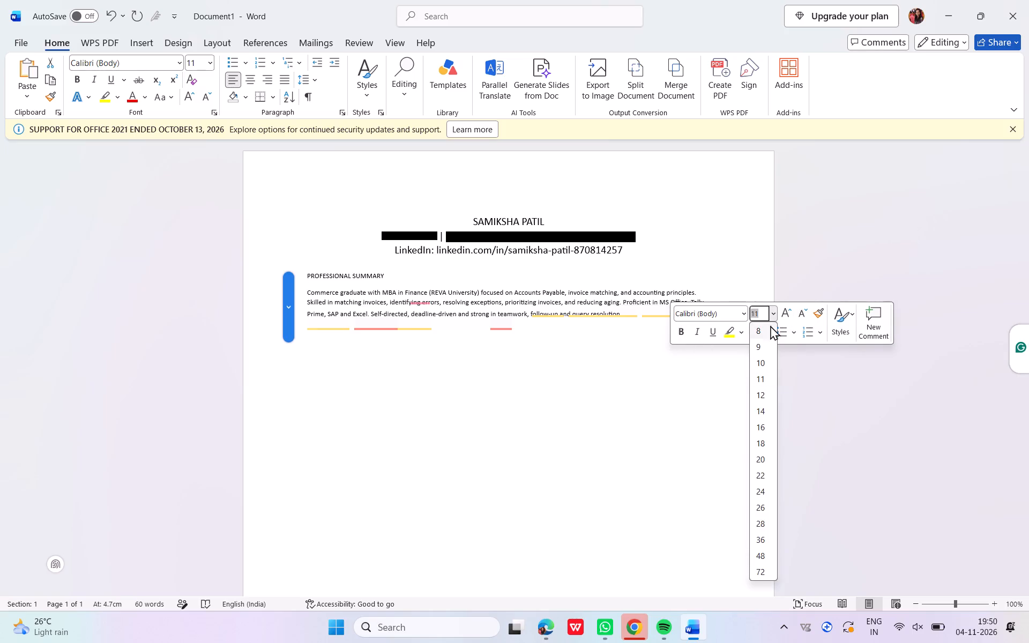
pyautogui.click(763, 395)
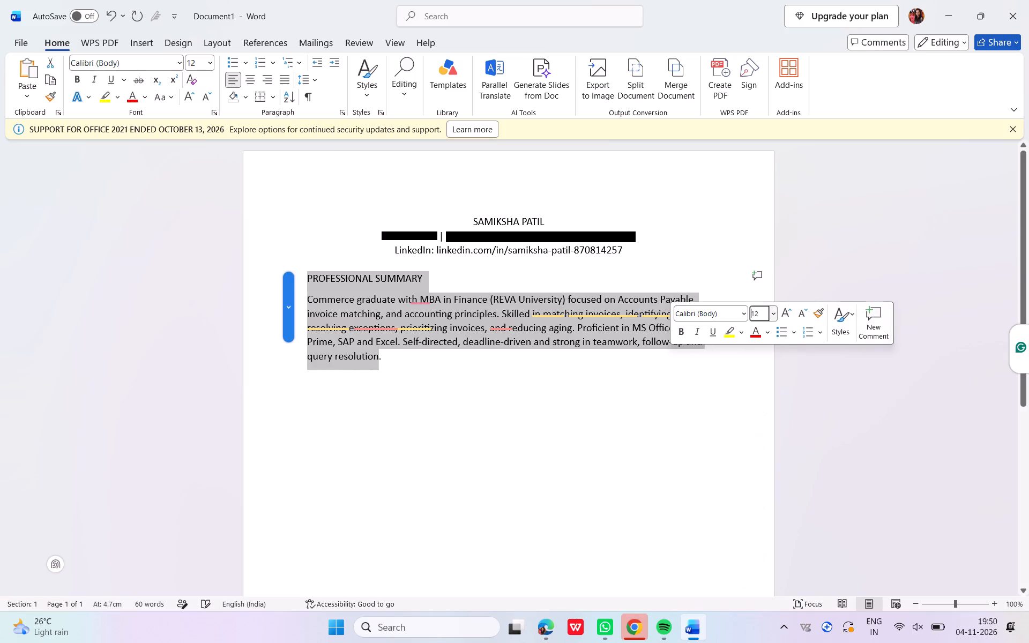
pyautogui.click(494, 381)
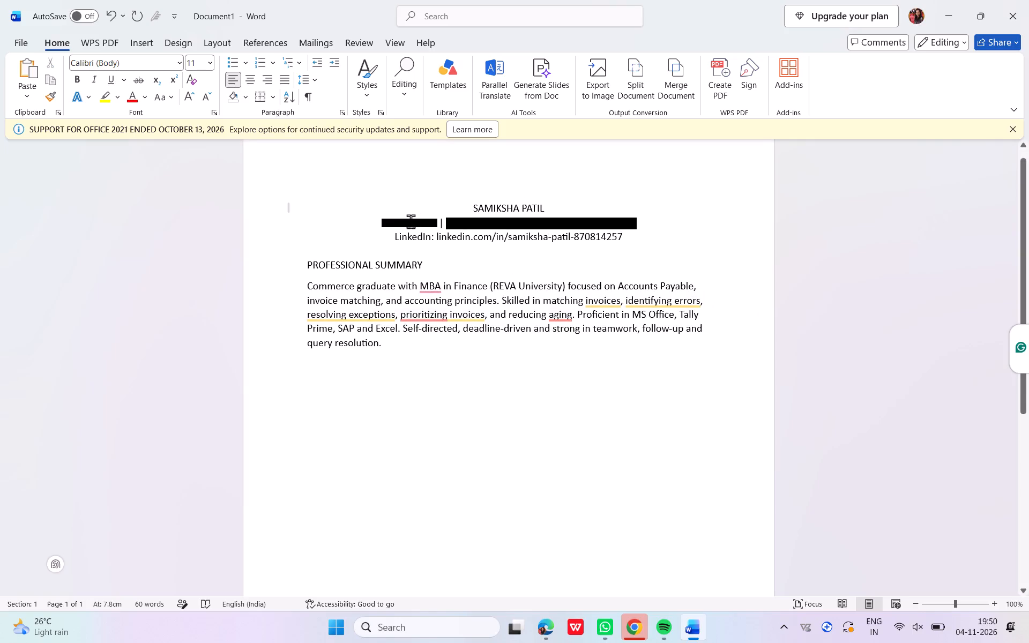
# Make the name, contact and LinkedIn lines and the PROFESSIONAL SUMMARY heading bold.
pyautogui.moveTo(469, 206); pyautogui.dragTo(631, 235)
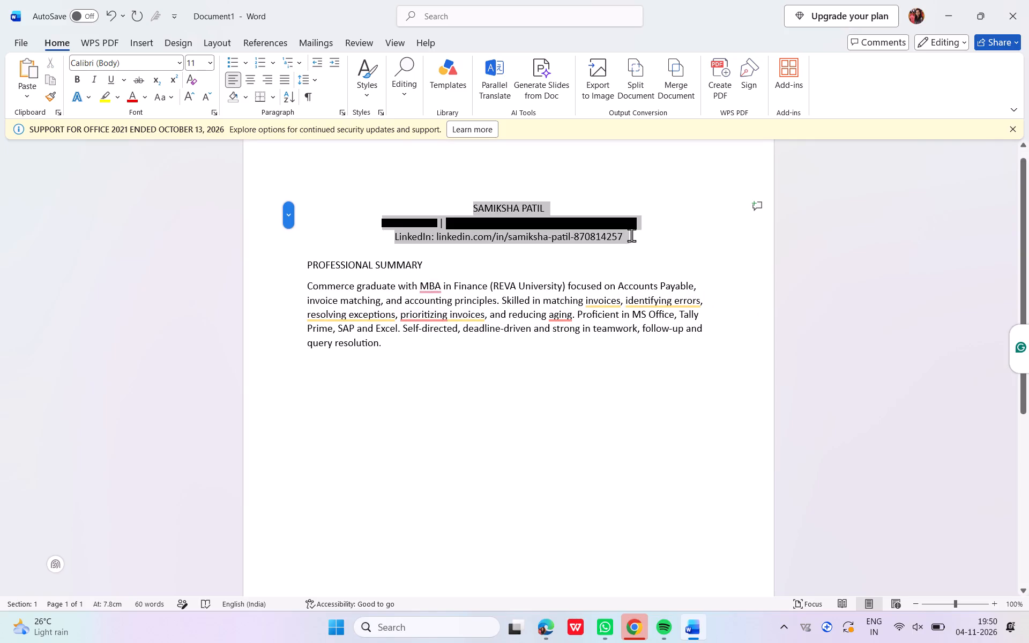
pyautogui.moveTo(631, 235); pyautogui.dragTo(632, 235)
pyautogui.click(643, 213)
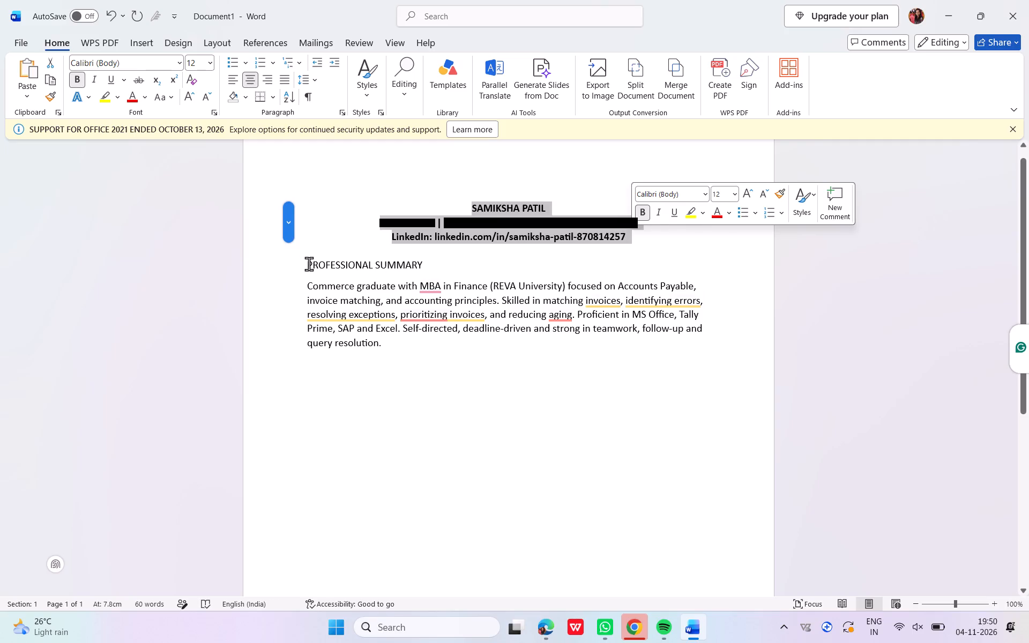
pyautogui.moveTo(309, 264); pyautogui.dragTo(433, 266)
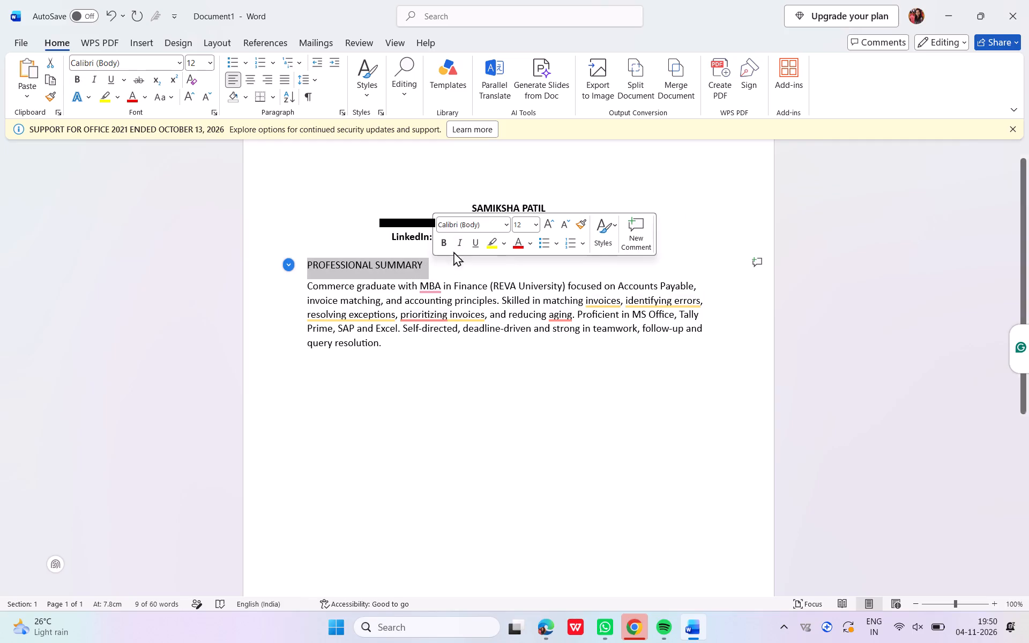
pyautogui.click(445, 241)
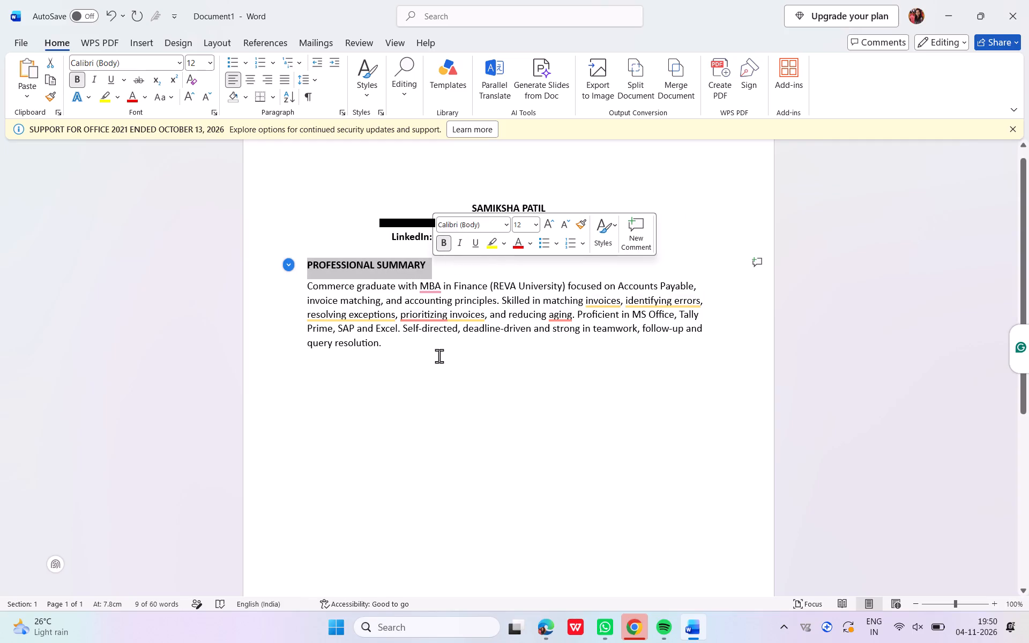
pyautogui.click(435, 361)
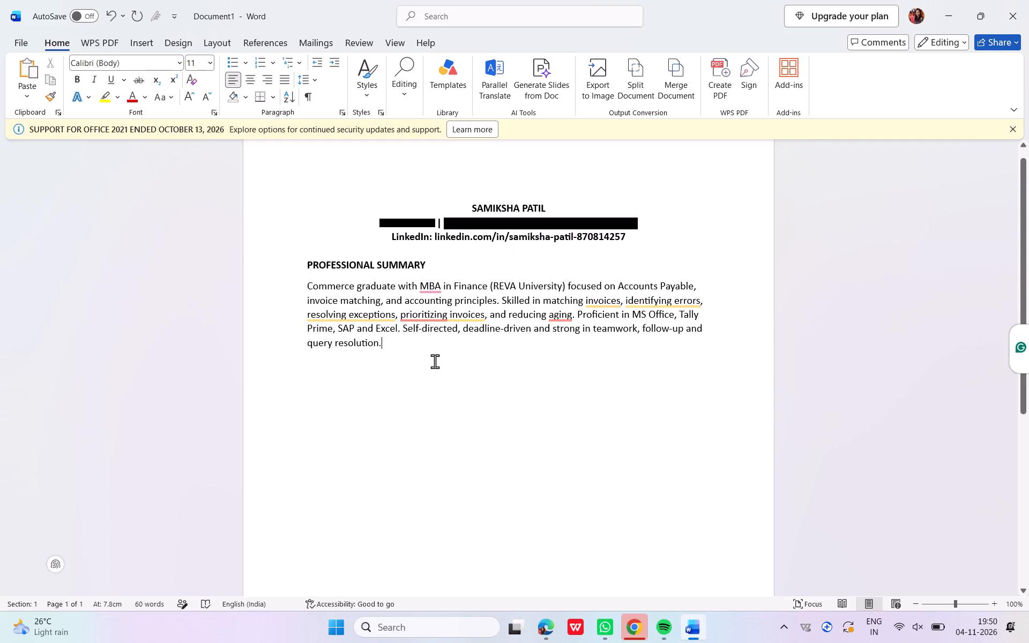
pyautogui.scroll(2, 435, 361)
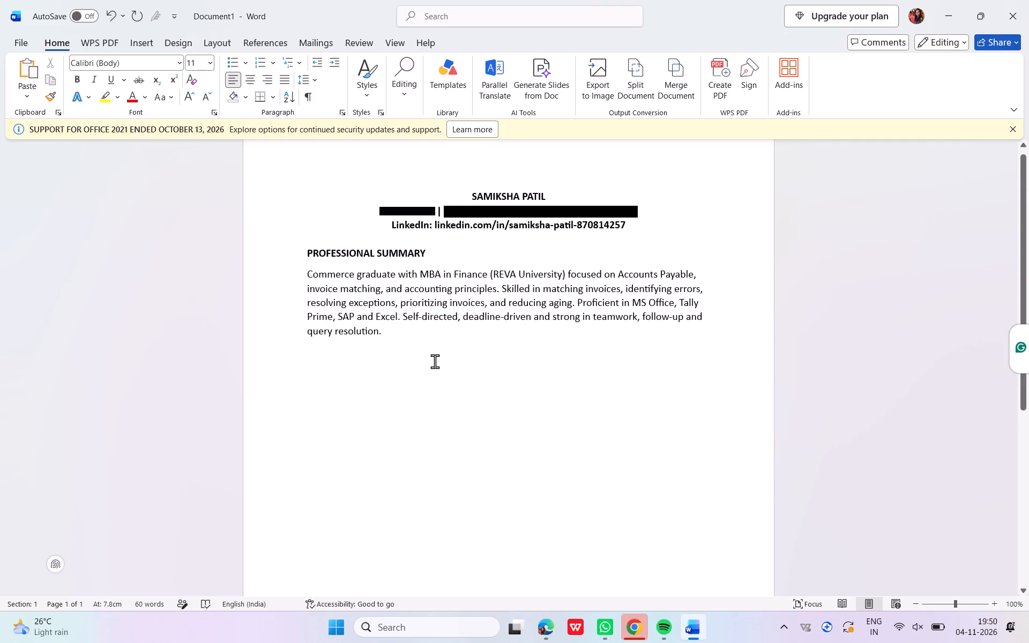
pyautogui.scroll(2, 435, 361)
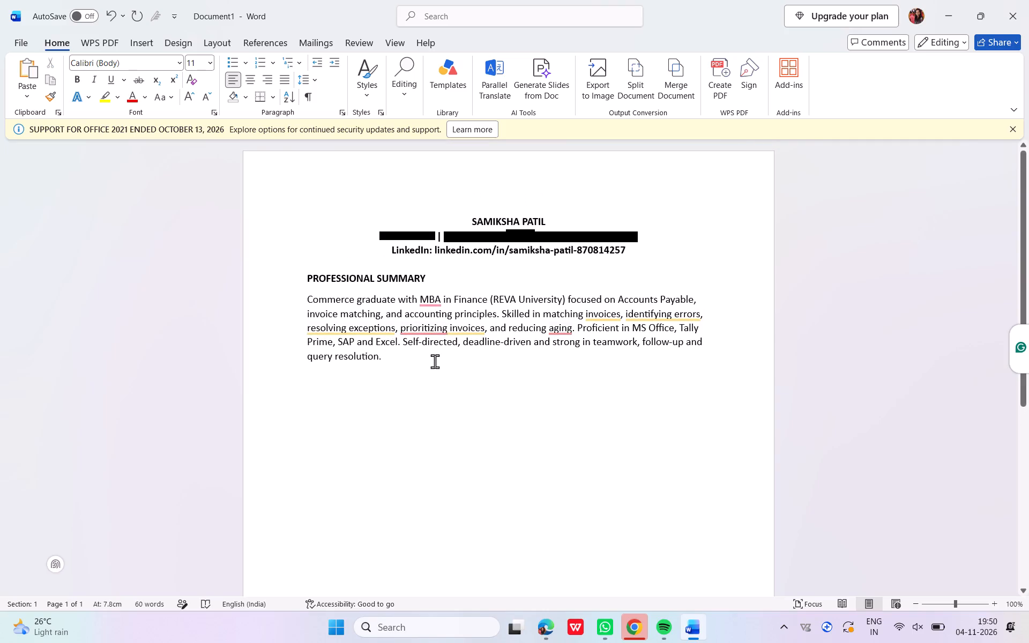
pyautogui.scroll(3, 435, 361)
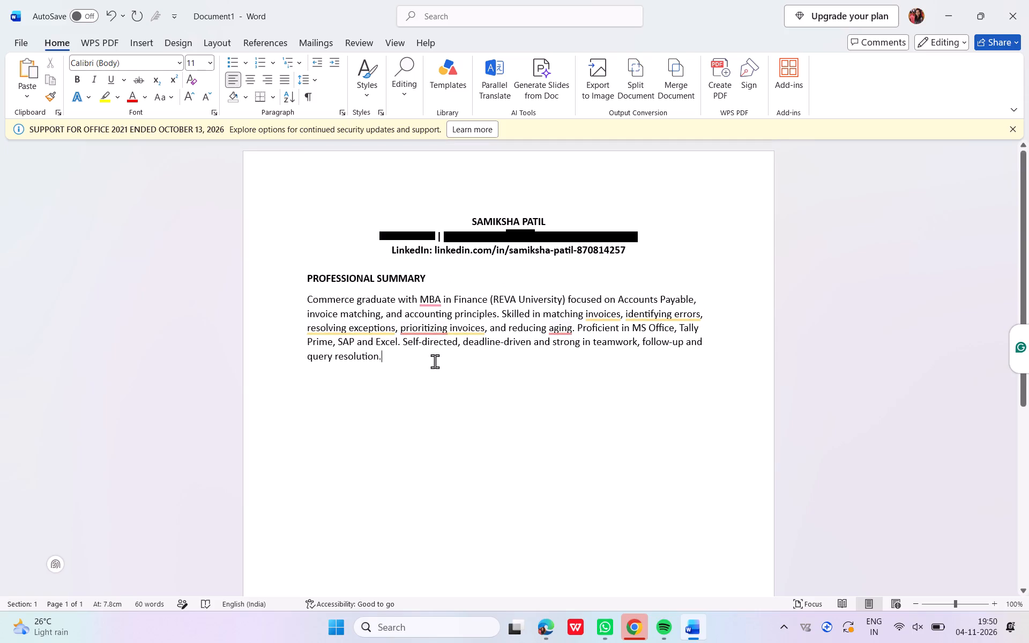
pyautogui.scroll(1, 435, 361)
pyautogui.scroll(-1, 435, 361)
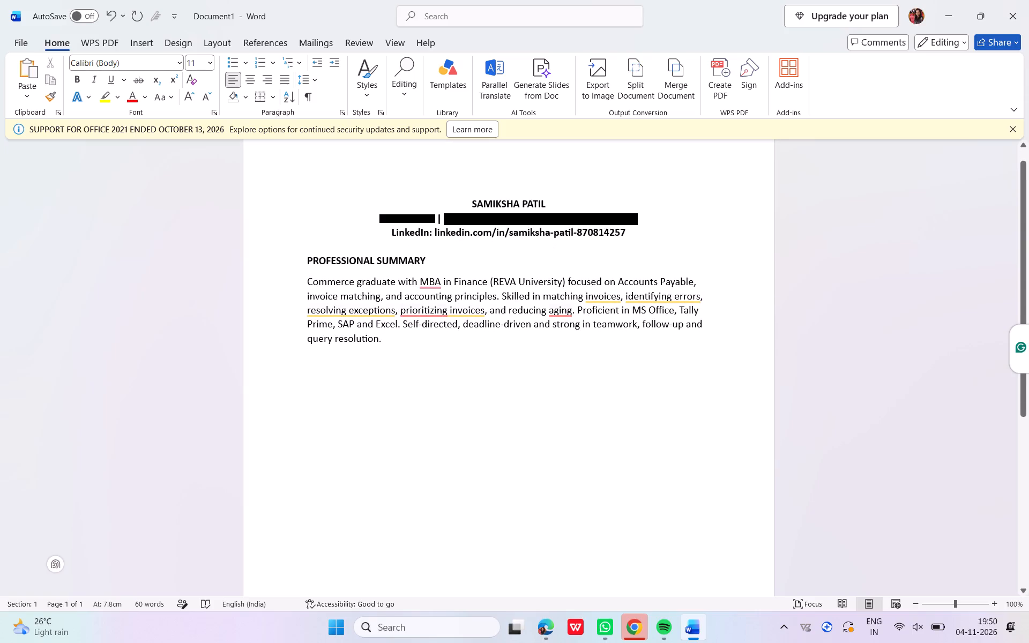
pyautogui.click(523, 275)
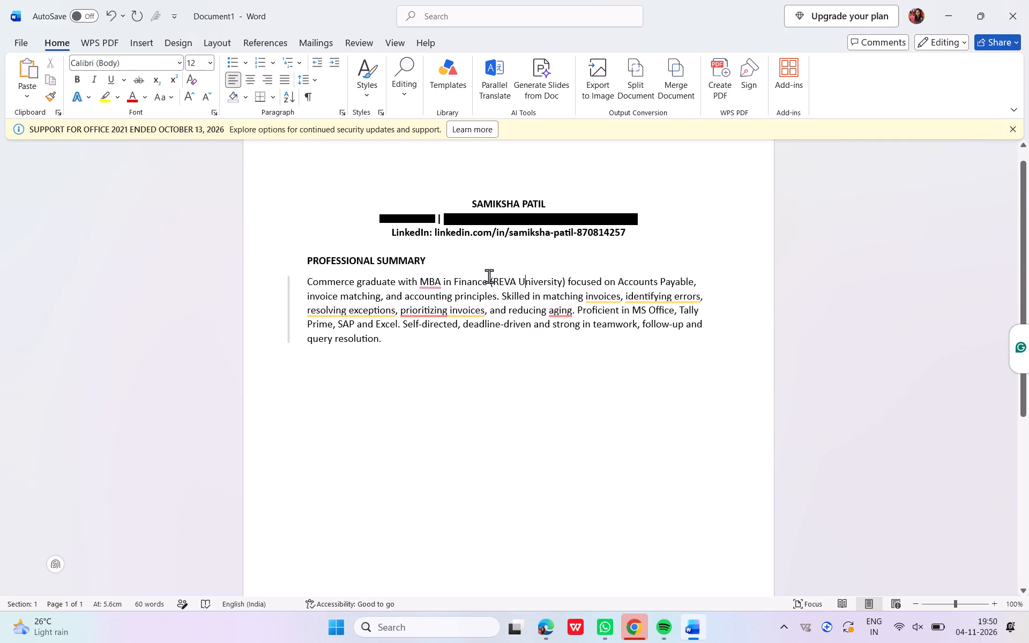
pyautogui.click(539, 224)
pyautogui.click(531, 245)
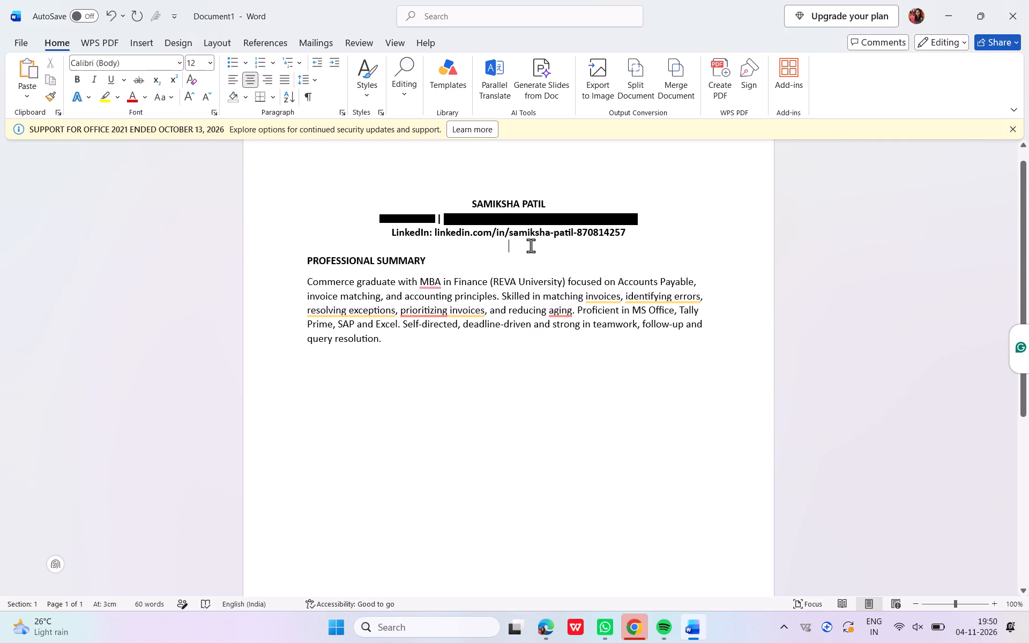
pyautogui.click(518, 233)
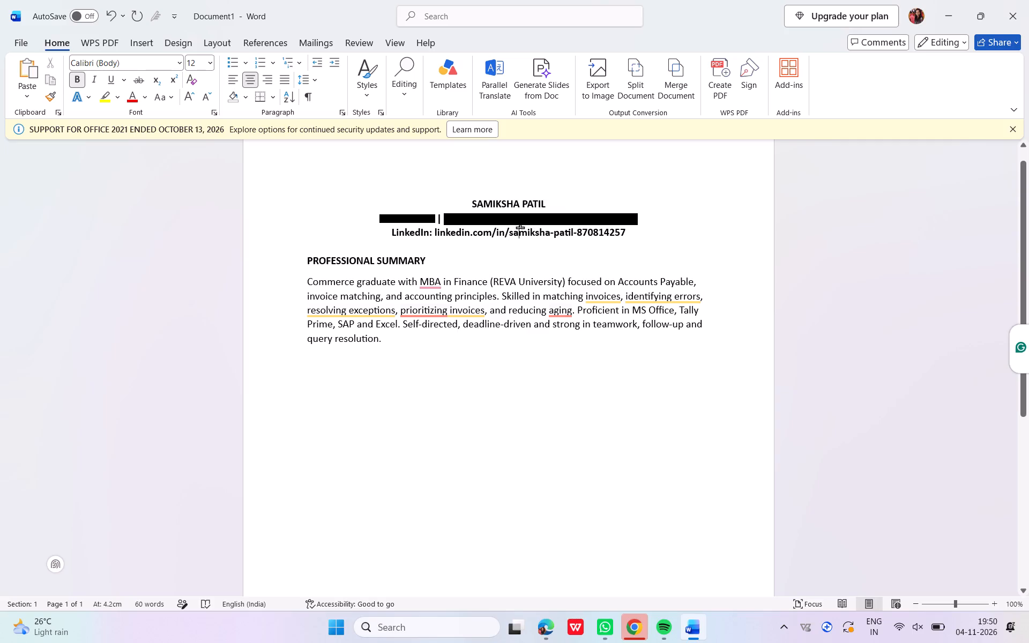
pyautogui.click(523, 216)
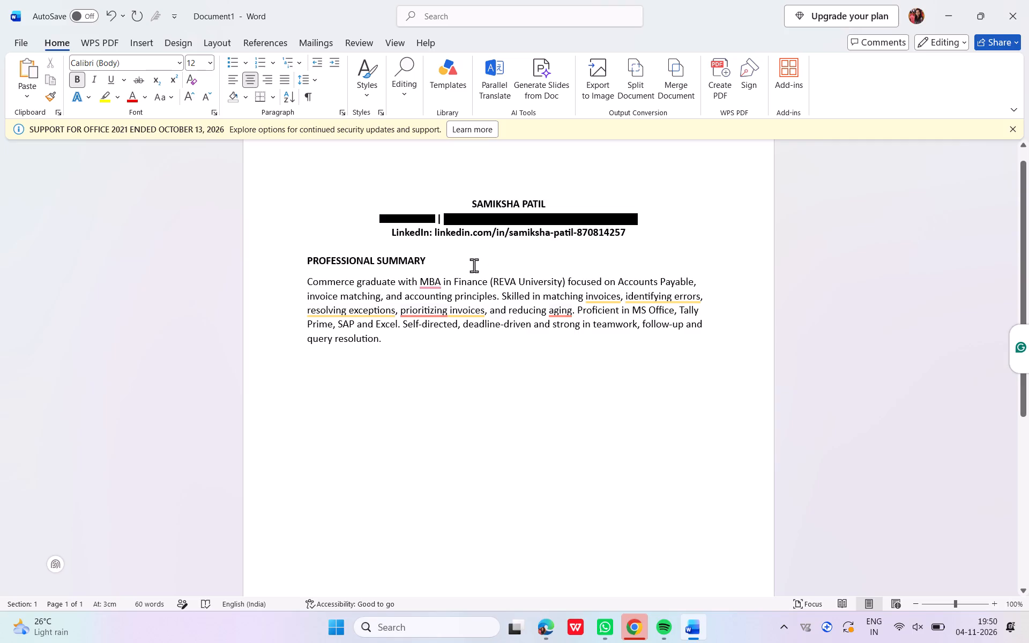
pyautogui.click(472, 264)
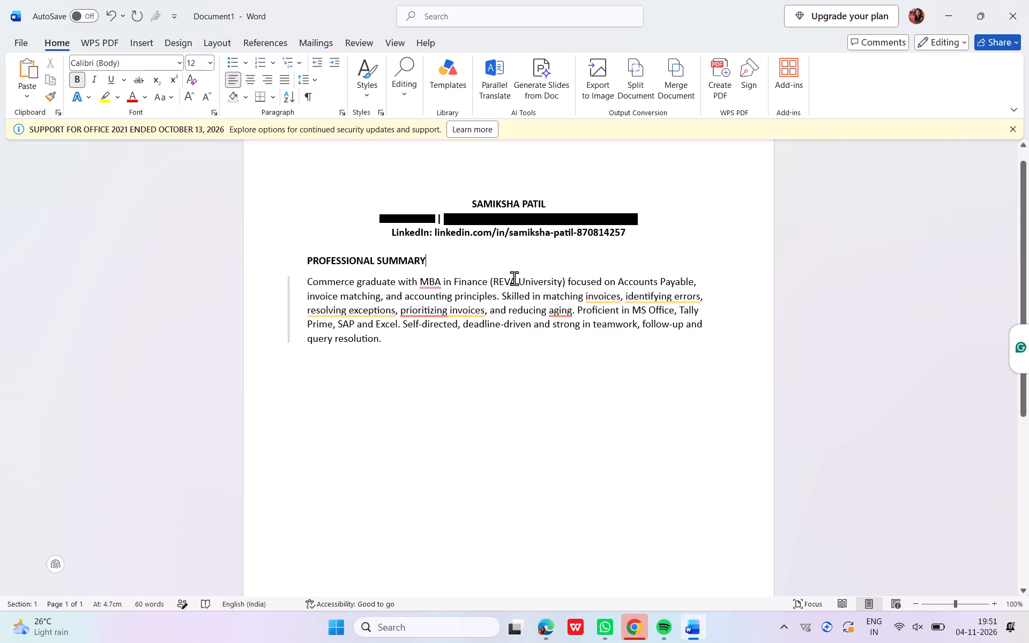
# Delete "(REVA University)" after "MBA in Finance" in the professional summary paragraph.
pyautogui.click(565, 283)
pyautogui.press('BackSpace')
pyautogui.press('BackSpace')
pyautogui.press('BackSpace')
pyautogui.press('BackSpace')
pyautogui.press('BackSpace')
pyautogui.press('BackSpace')
pyautogui.press('BackSpace')
pyautogui.press('BackSpace')
pyautogui.press('BackSpace')
pyautogui.press('BackSpace')
pyautogui.press('BackSpace')
pyautogui.press('BackSpace')
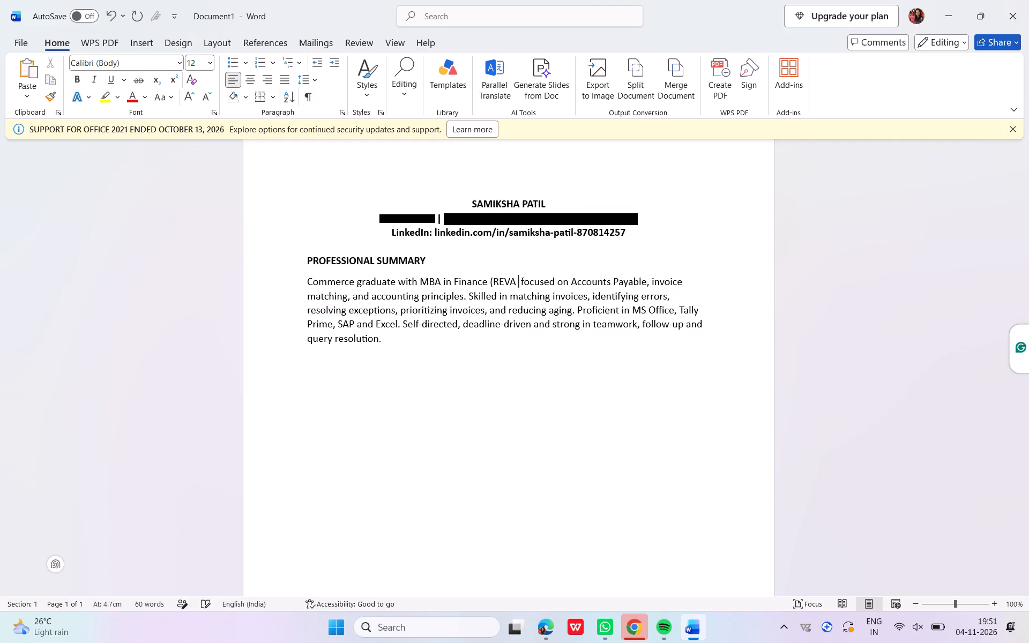
pyautogui.press('BackSpace')
pyautogui.press('BackSpace')
pyautogui.press('BackSpace')
pyautogui.press('BackSpace')
pyautogui.press('BackSpace')
pyautogui.press('BackSpace')
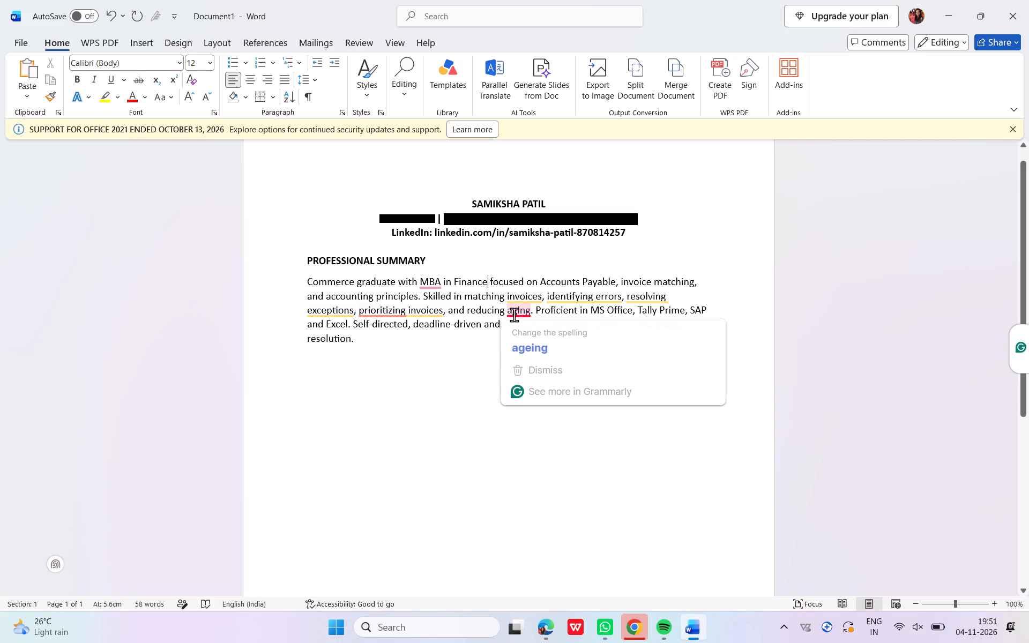
# Apply the suggested spelling "ageing" to the word "aging" in the professional summary.
pyautogui.click(530, 353)
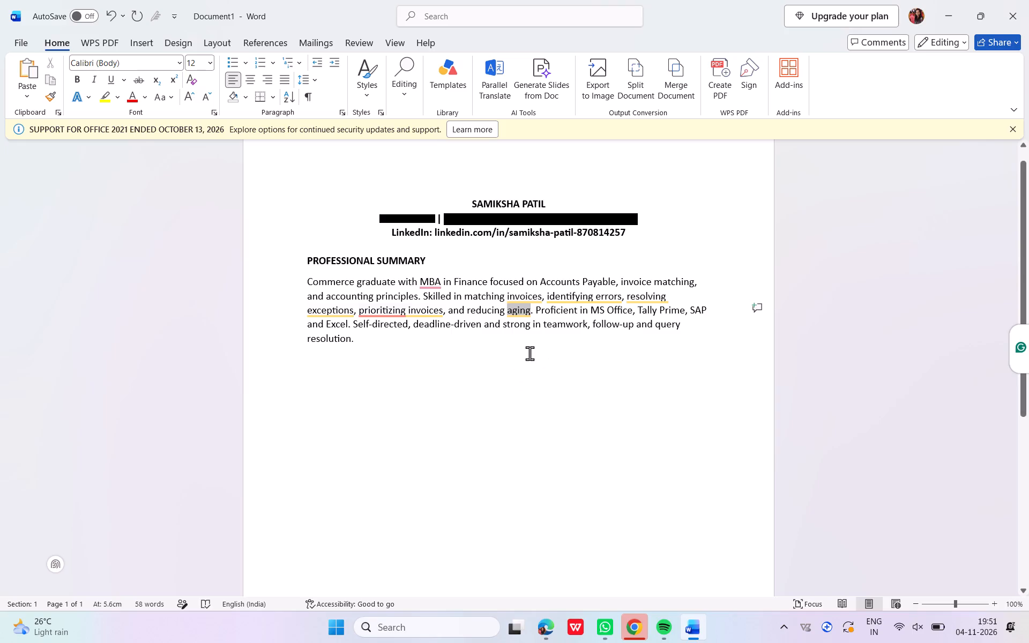
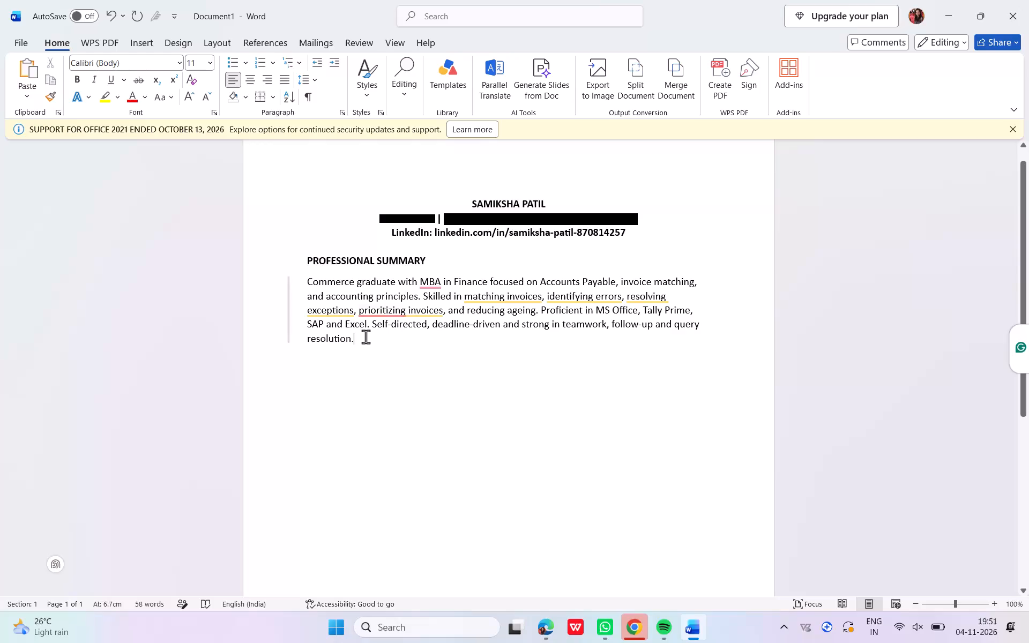
# Paste the copied "CORE SKILLS - MATCHED TO THIS JD" heading and its skills paragraph on a new line below the professional summary.
pyautogui.press('Return')
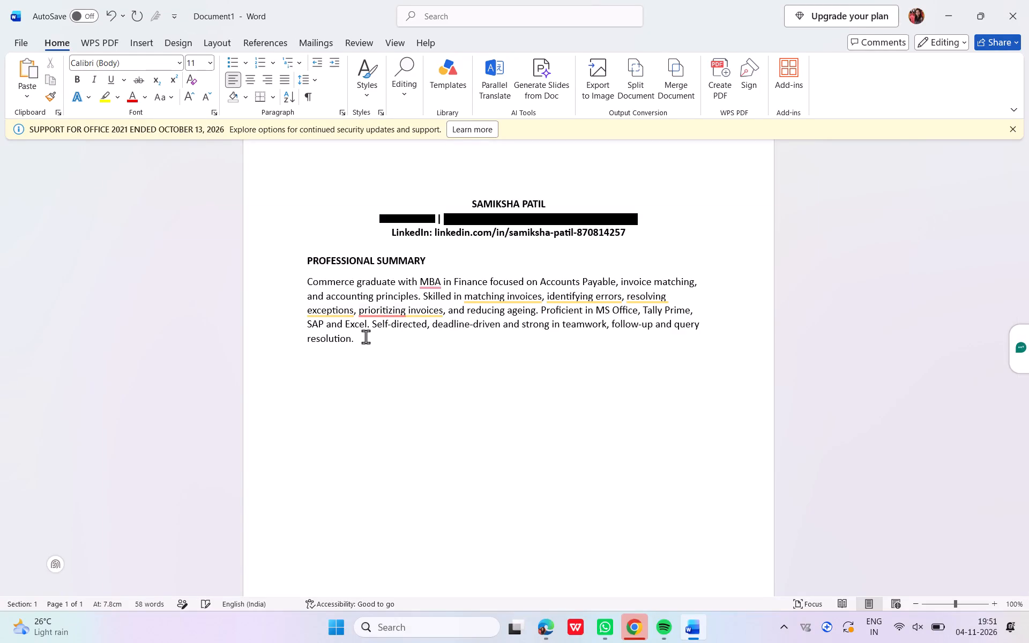
pyautogui.hotkey('ctrl', 'v')
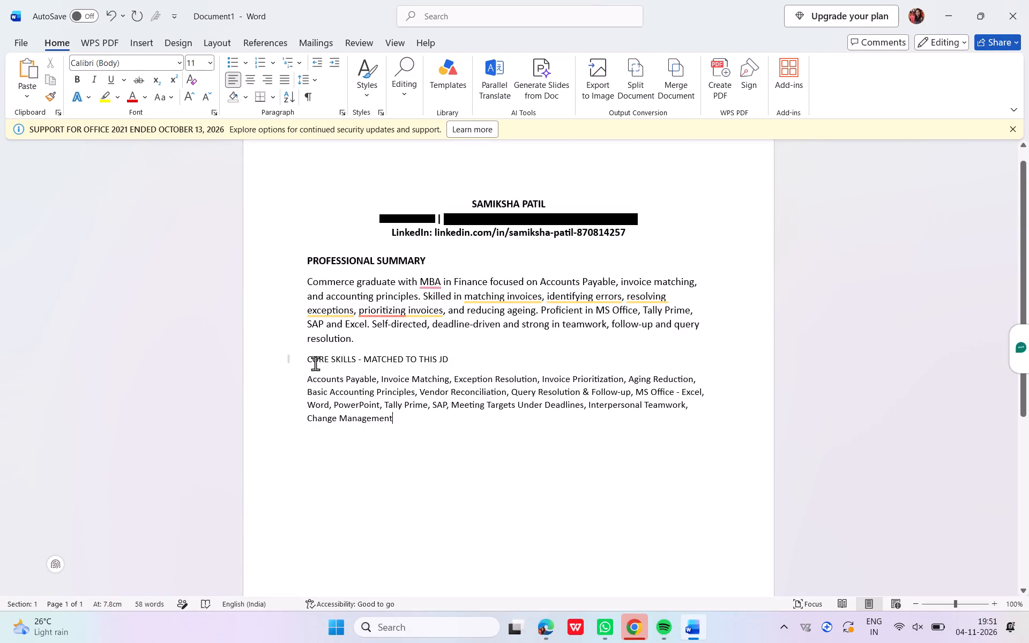
# Make the "CORE SKILLS - MATCHED TO THIS JD" heading bold.
pyautogui.moveTo(305, 361); pyautogui.dragTo(486, 348)
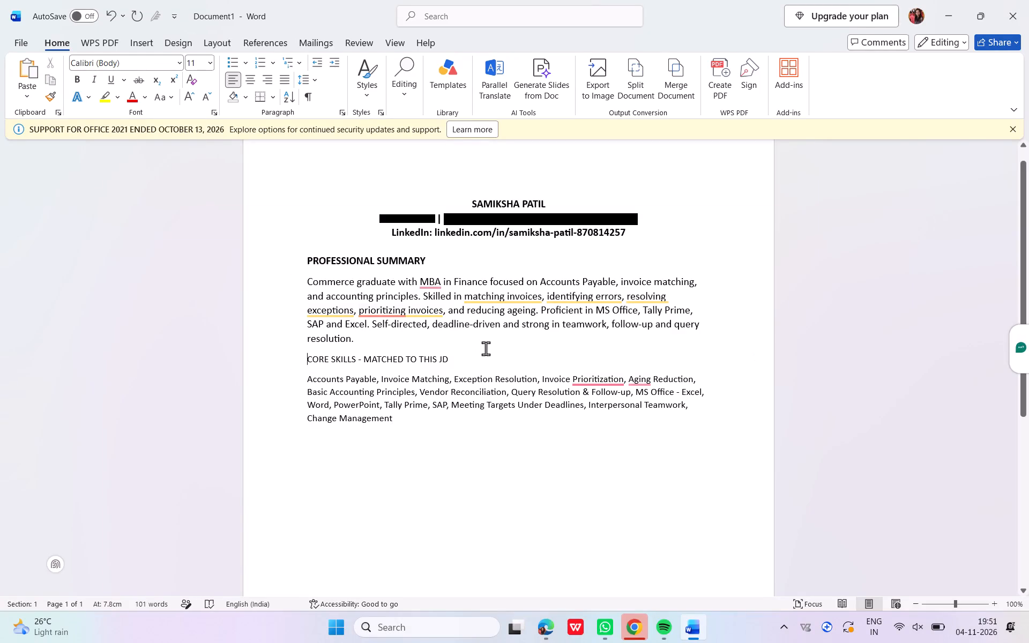
pyautogui.moveTo(486, 348); pyautogui.dragTo(463, 365)
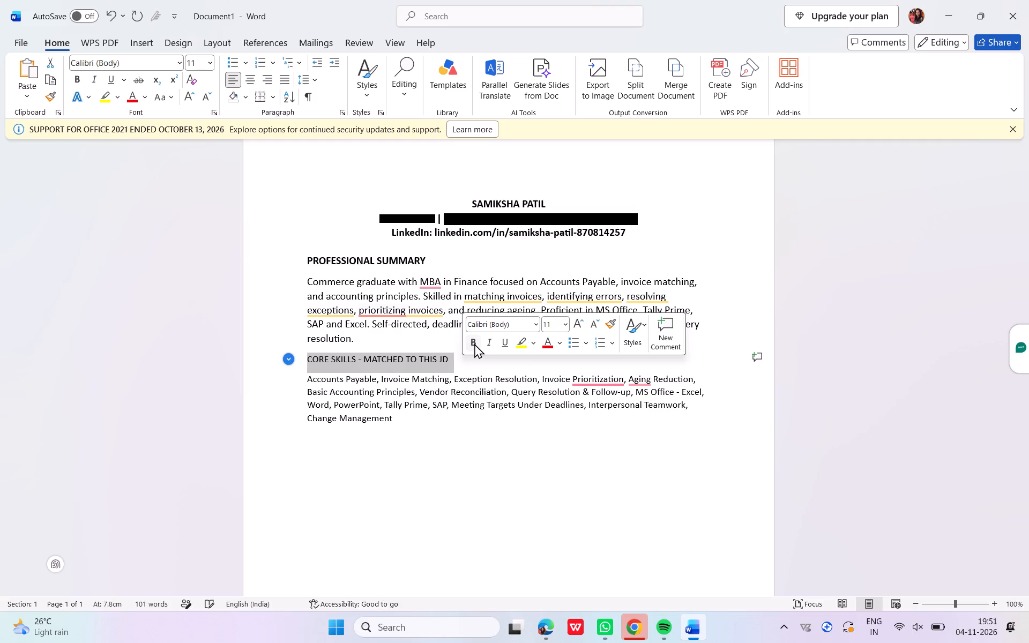
pyautogui.click(474, 343)
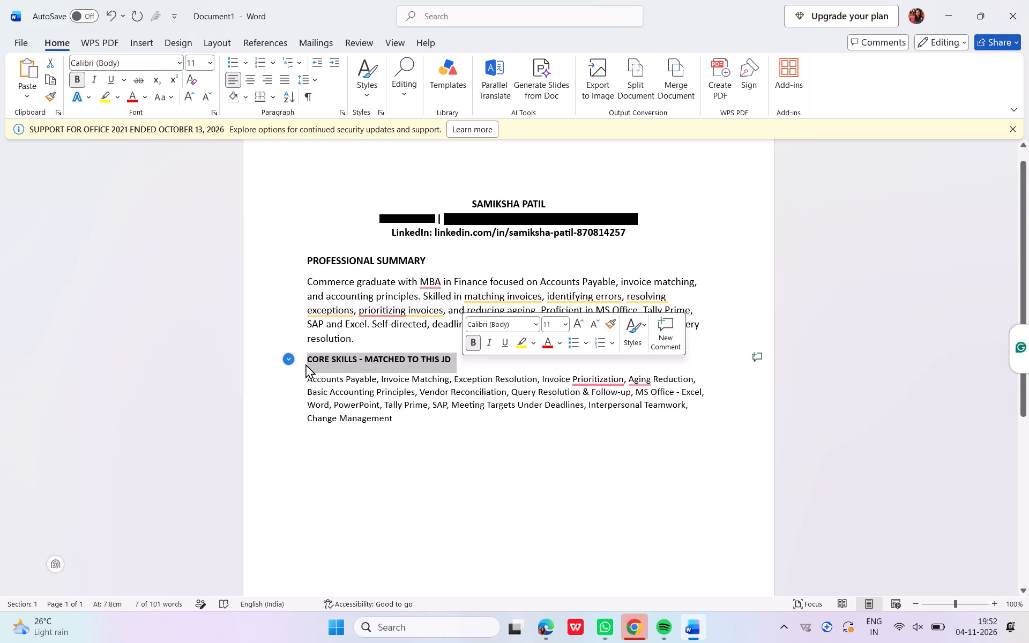
# Set the font size of the CORE SKILLS heading and its skills paragraph to 12.
pyautogui.click(306, 358)
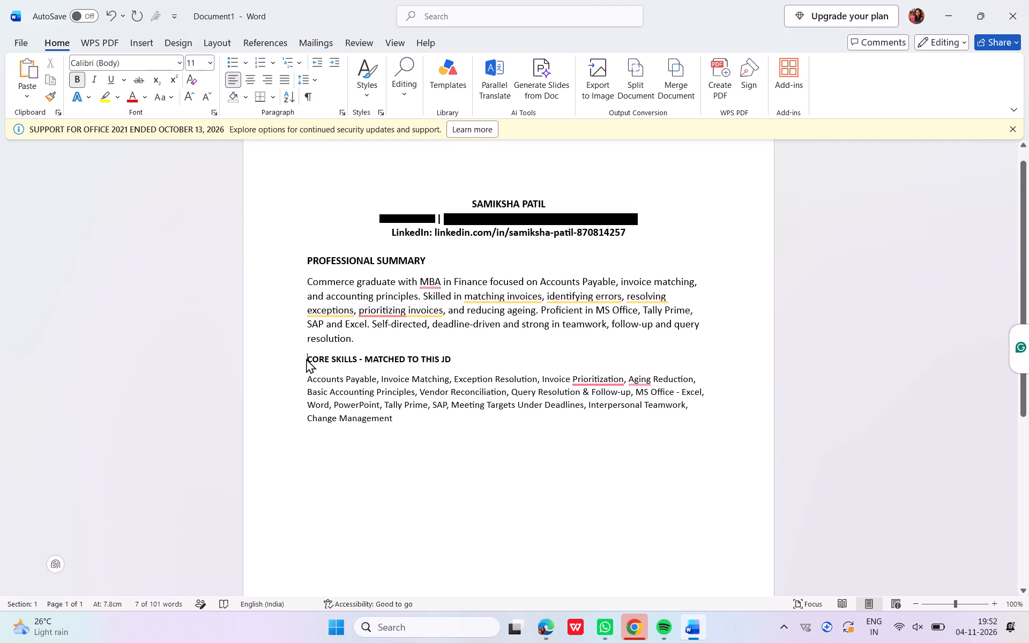
pyautogui.moveTo(304, 360); pyautogui.dragTo(429, 415)
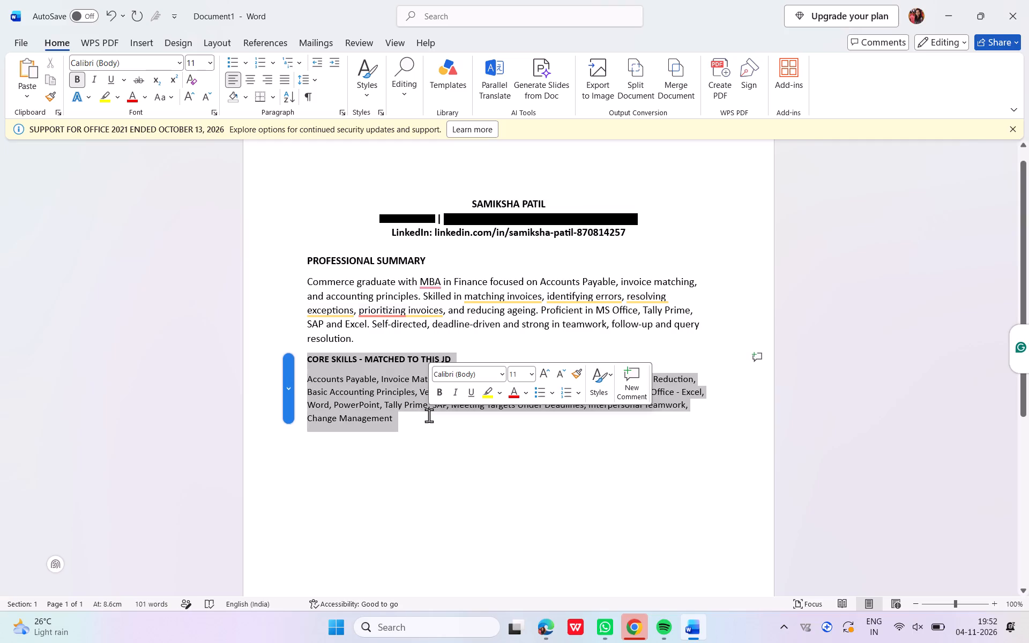
pyautogui.click(531, 370)
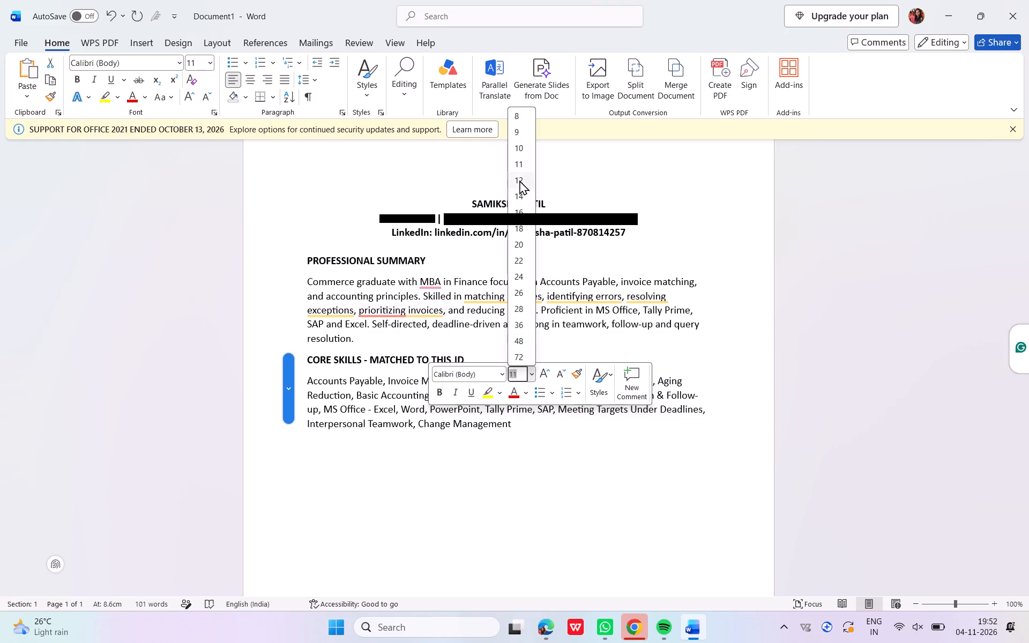
pyautogui.click(519, 180)
# Add a full stop after "Change Management" at the end of the skills paragraph and start a new paragraph below it.
pyautogui.click(514, 425)
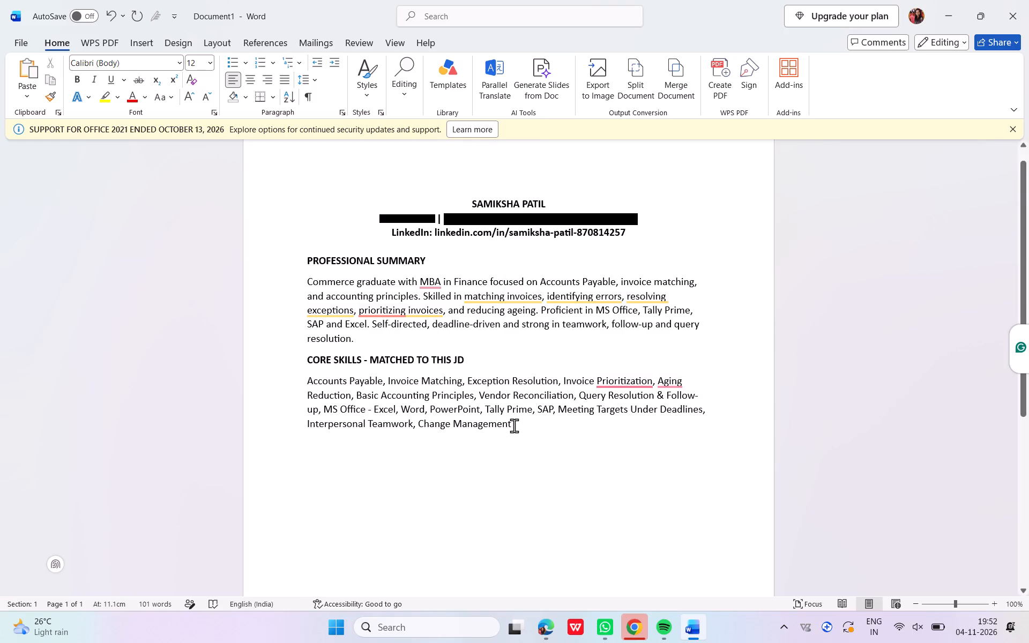
pyautogui.press('.')
pyautogui.press('Return')
pyautogui.press('Return')
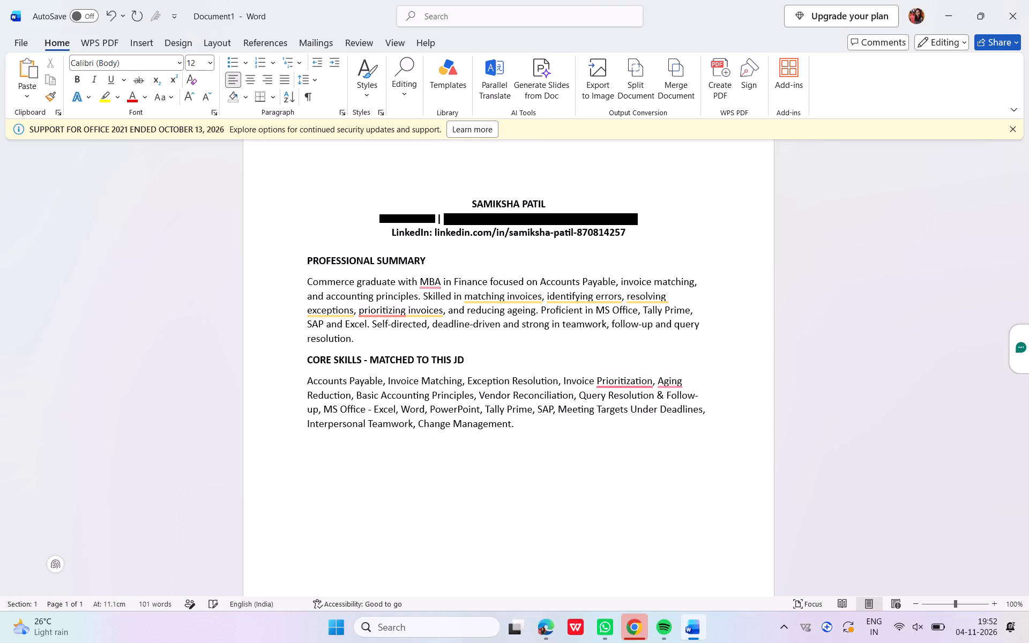
pyautogui.press('BackSpace')
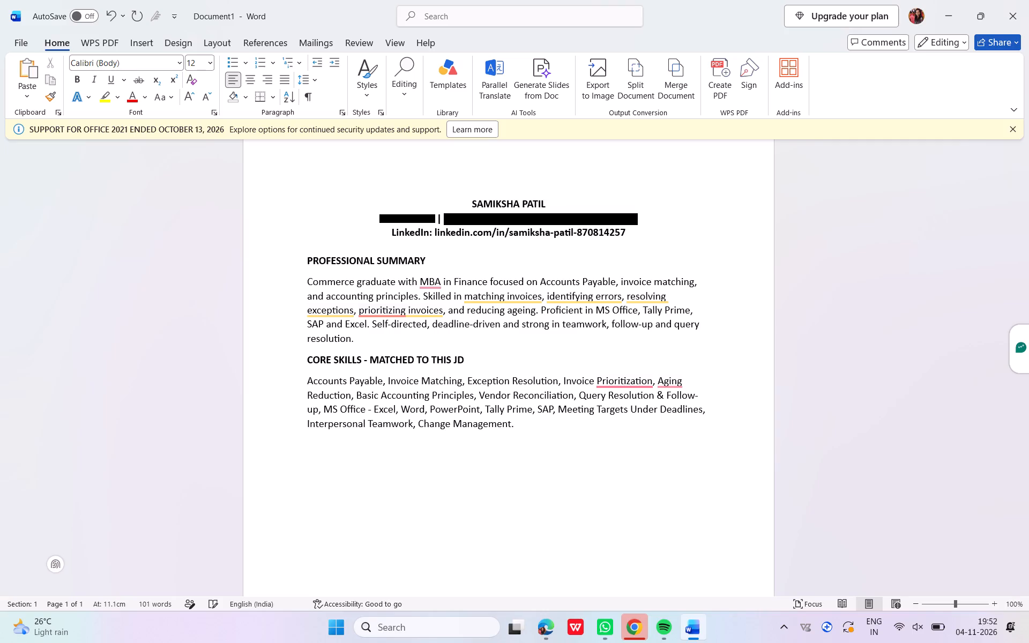
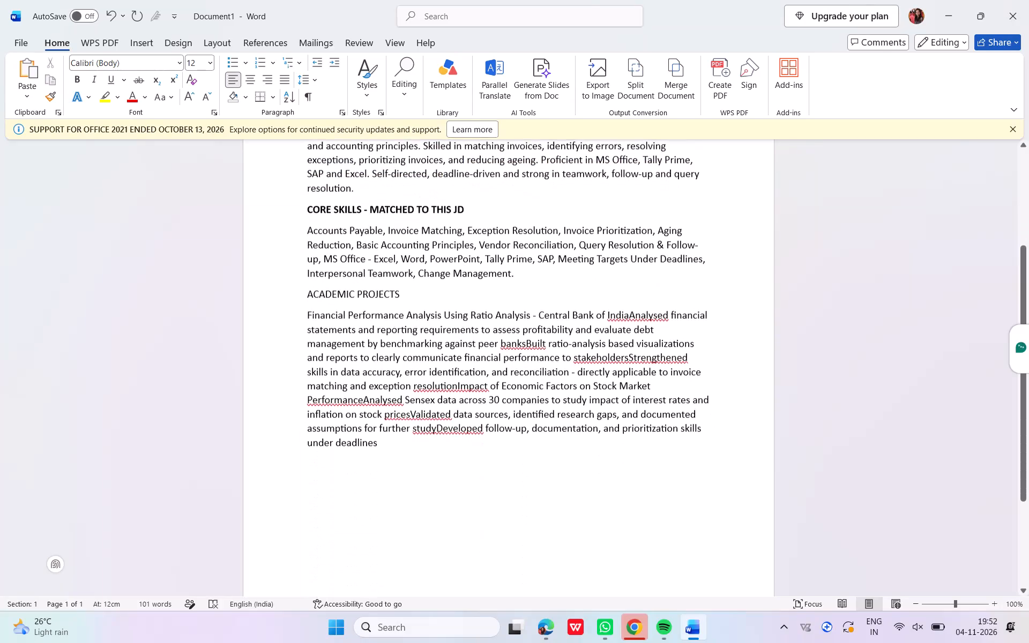
# Split the first academic project paragraph after "Financial Performance Analysis Using Ratio Analysis -" so "Central Bank of India" starts a new paragraph.
pyautogui.scroll(-1, 714, 497)
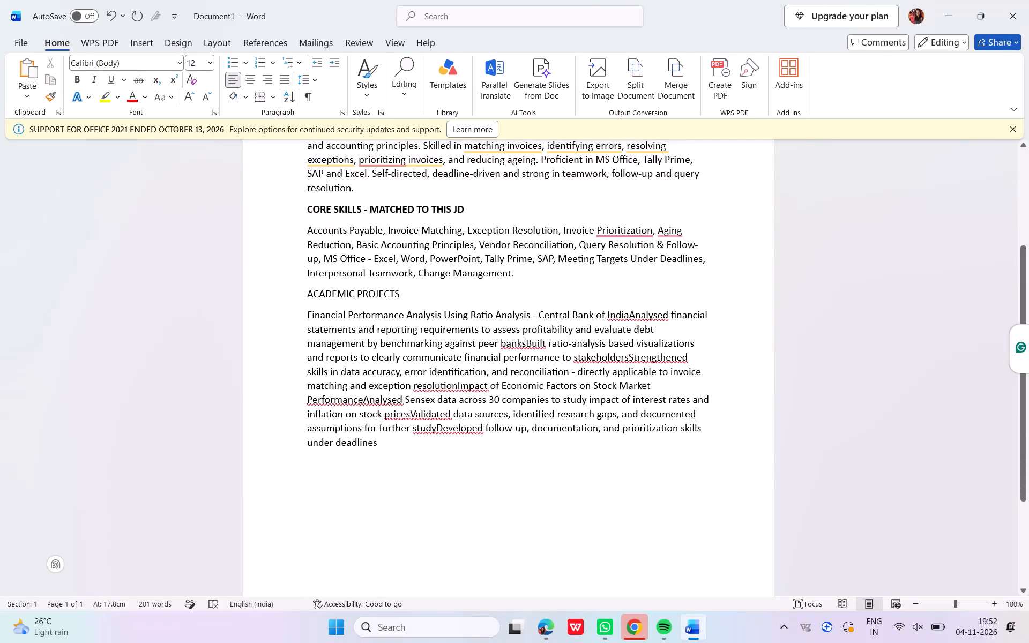
pyautogui.scroll(-1, 714, 497)
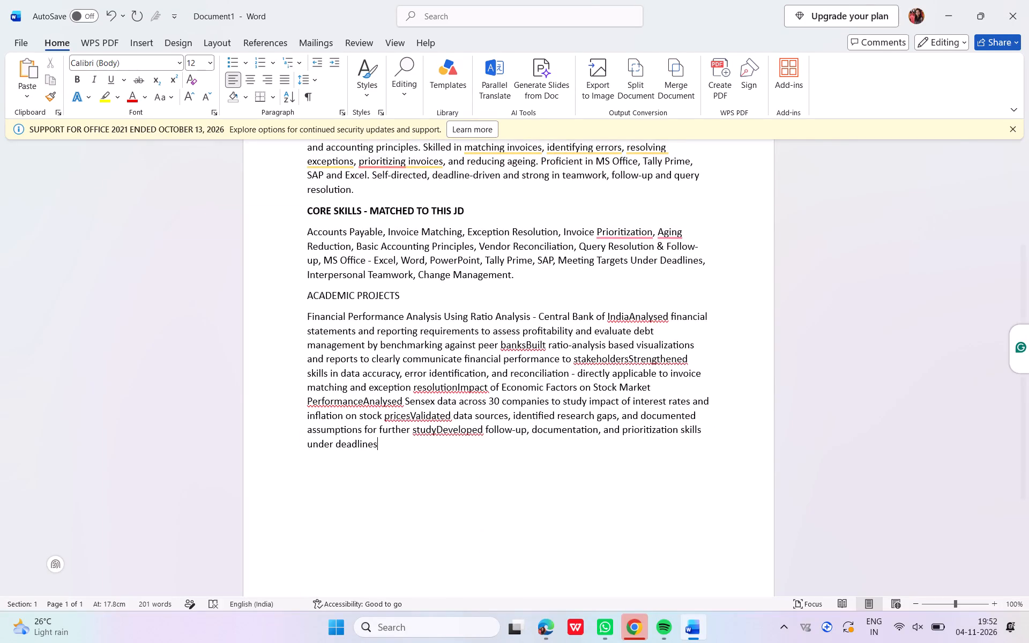
pyautogui.click(538, 319)
pyautogui.press('Return')
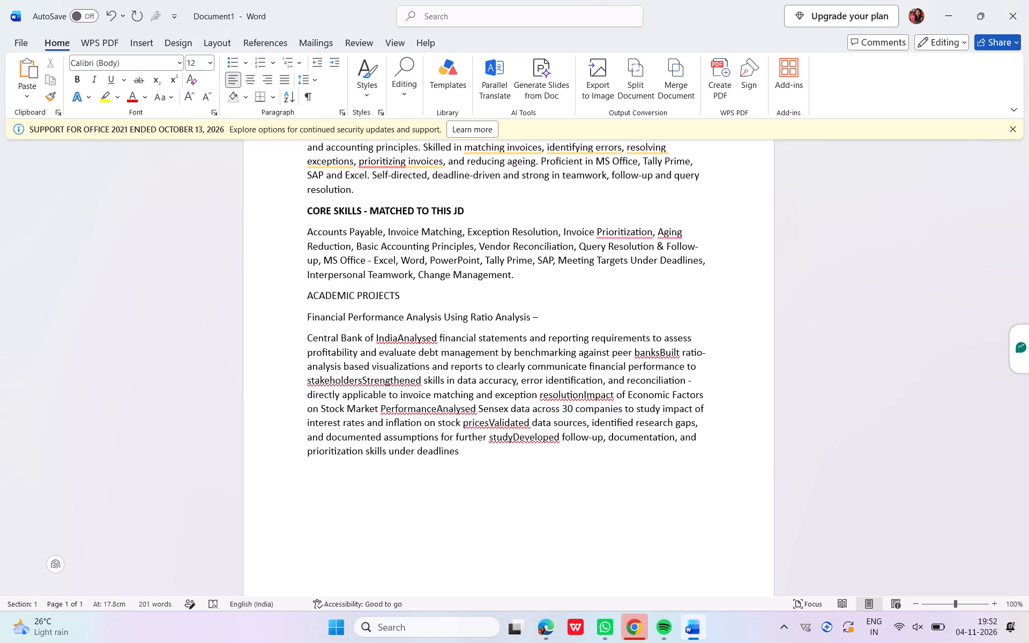
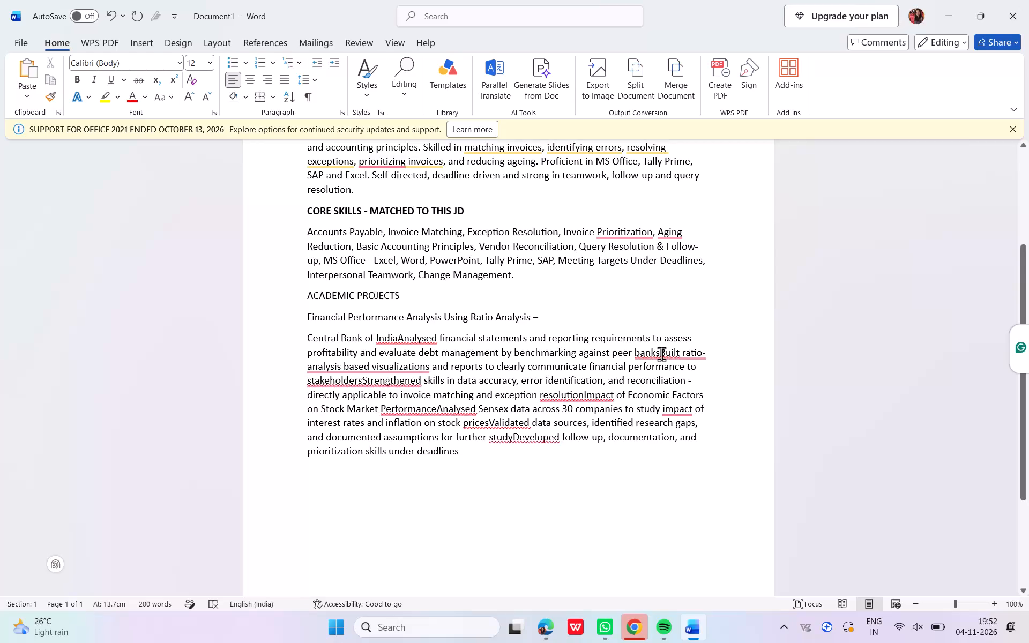
# Start a new paragraph at "Built ratio-analysis" in the first academic project and end the preceding sentence after "peer banks" with a period.
pyautogui.press('Return')
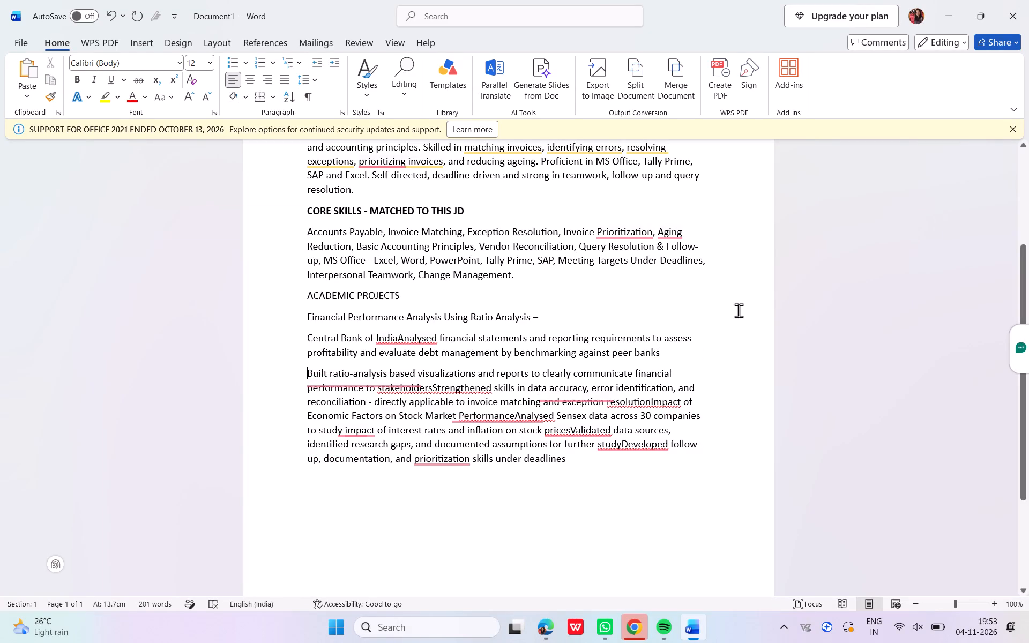
pyautogui.click(662, 355)
pyautogui.press('.')
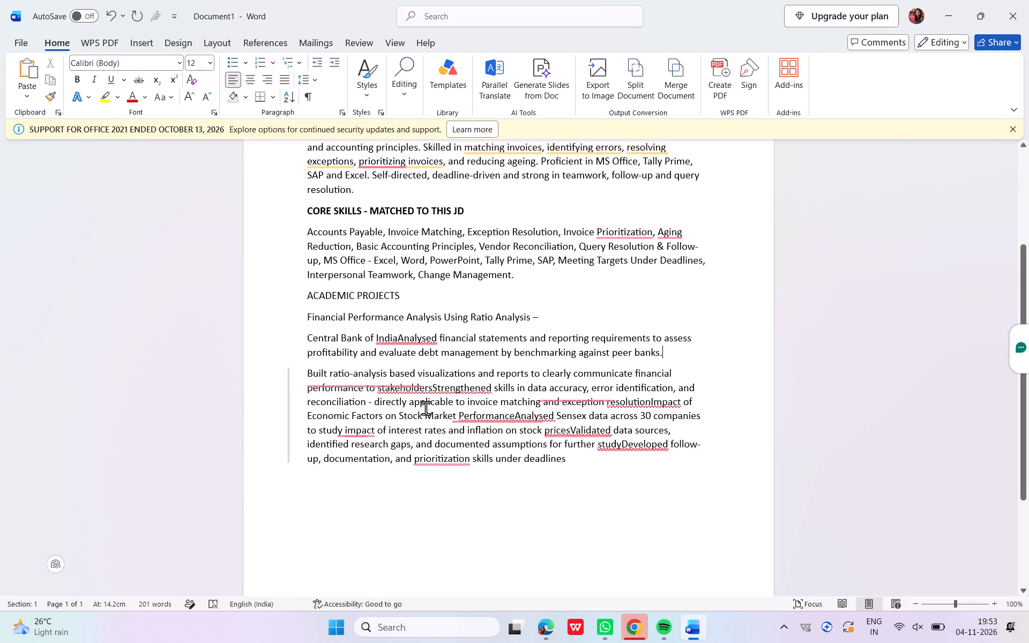
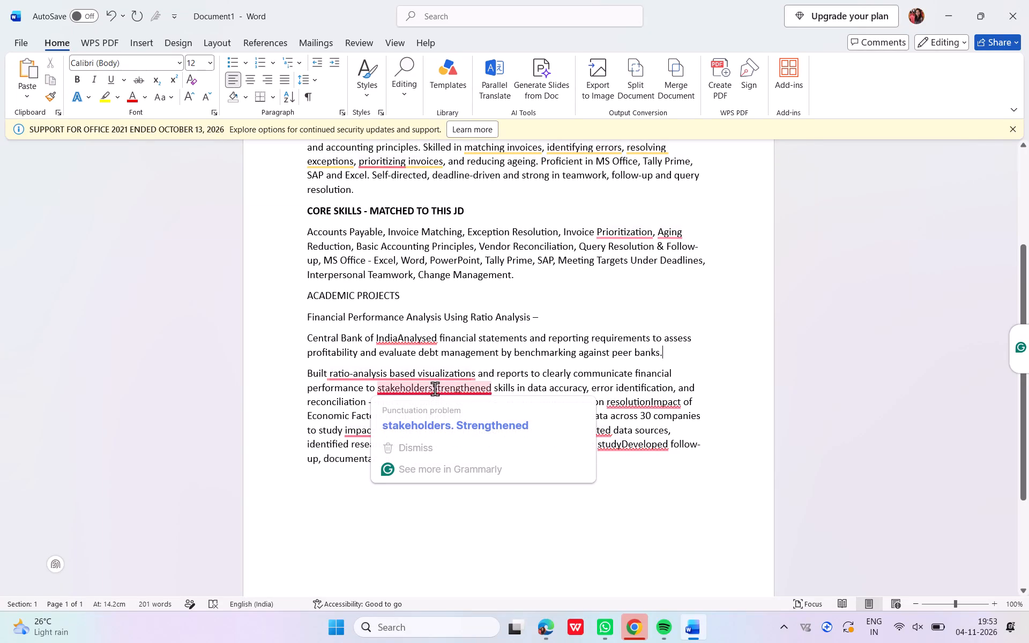
# Start new paragraphs at "Strengthened" and "Impact of Economic Factors", ending the preceding sentences after "stakeholders" and "exception resolution" with periods.
pyautogui.click(435, 388)
pyautogui.press('Return')
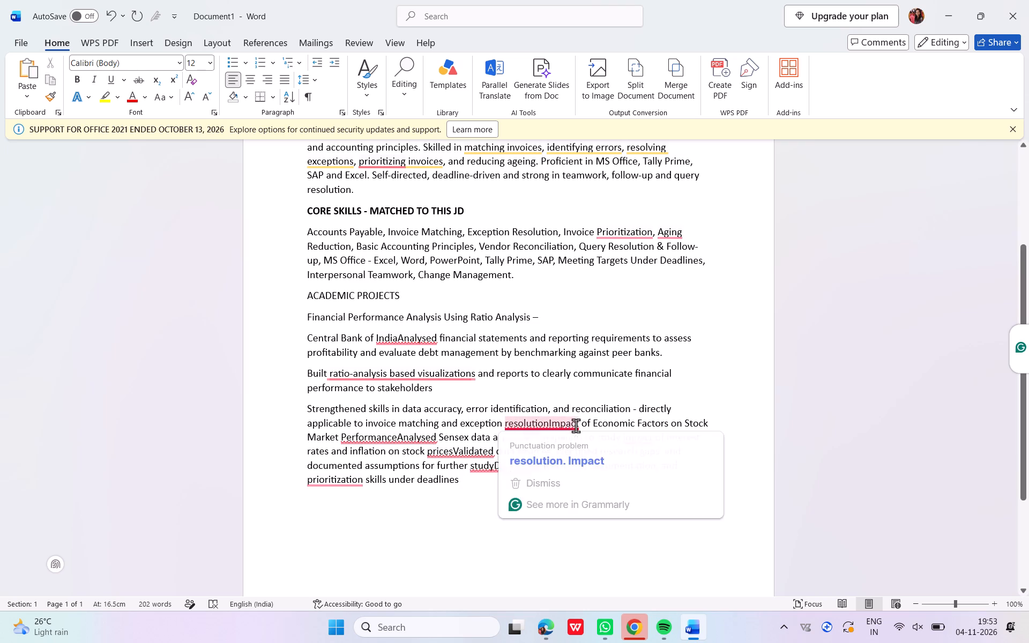
pyautogui.click(548, 423)
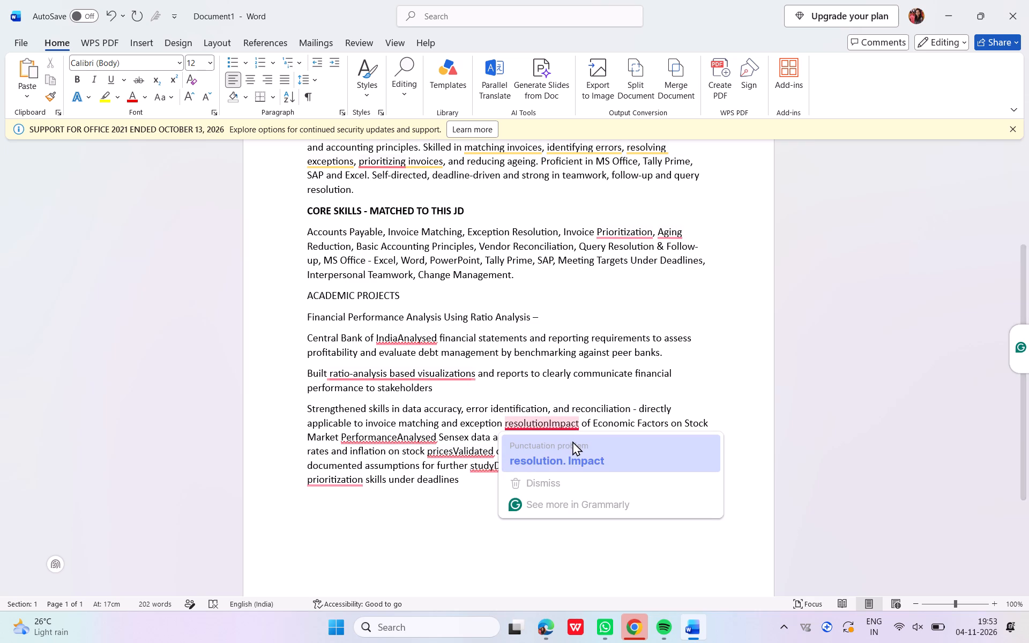
pyautogui.click(569, 455)
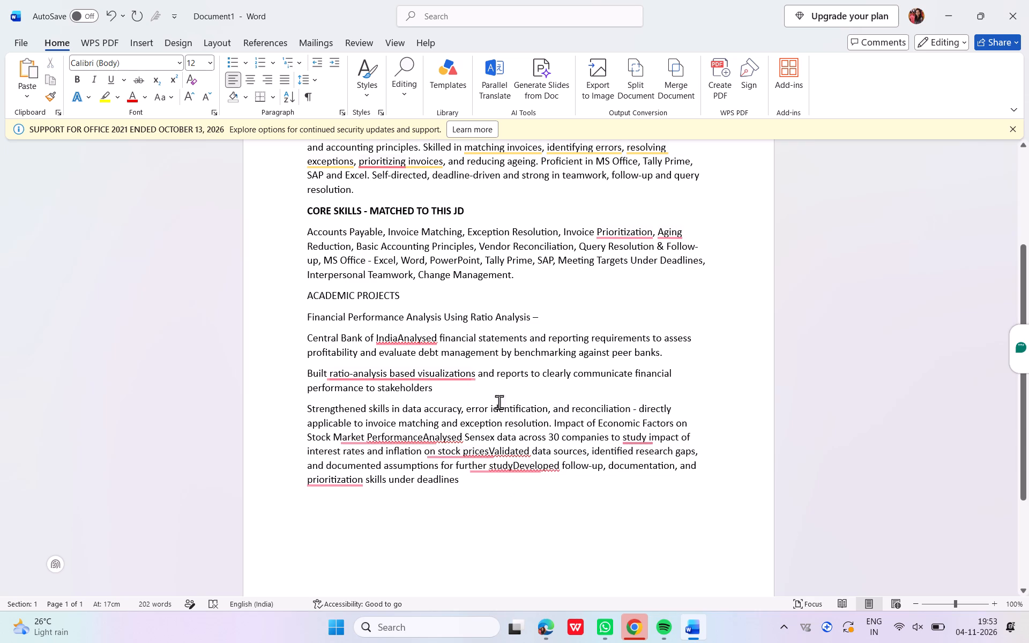
pyautogui.click(436, 391)
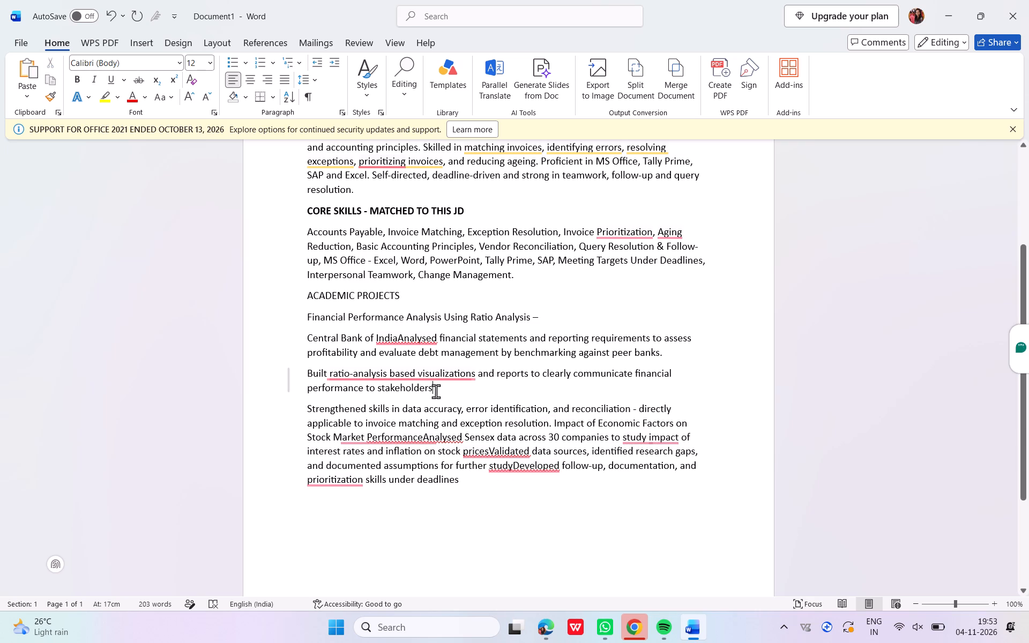
pyautogui.press('.')
pyautogui.click(555, 423)
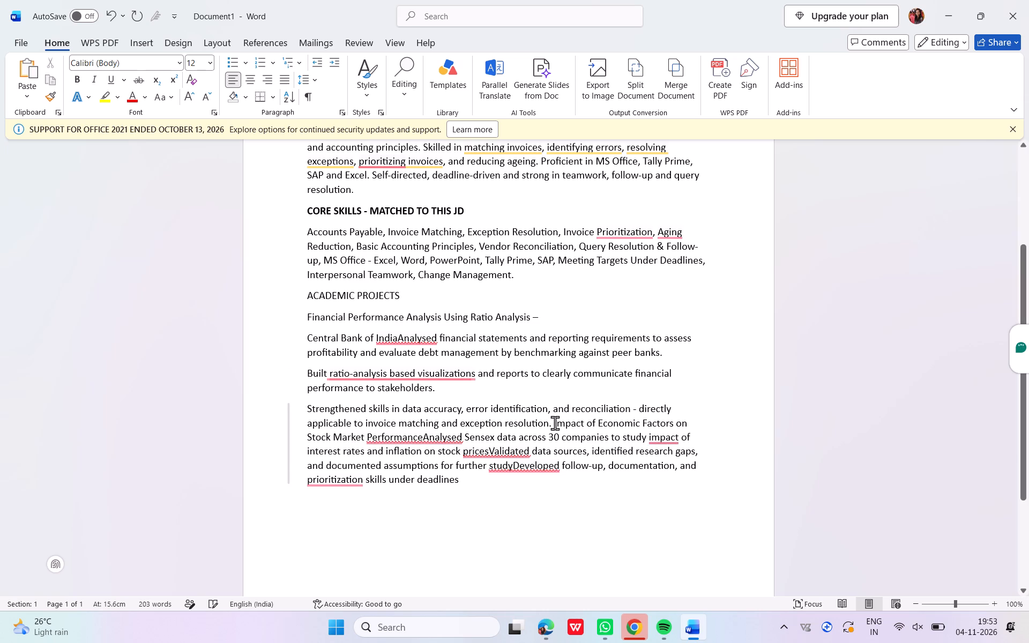
pyautogui.press('Return')
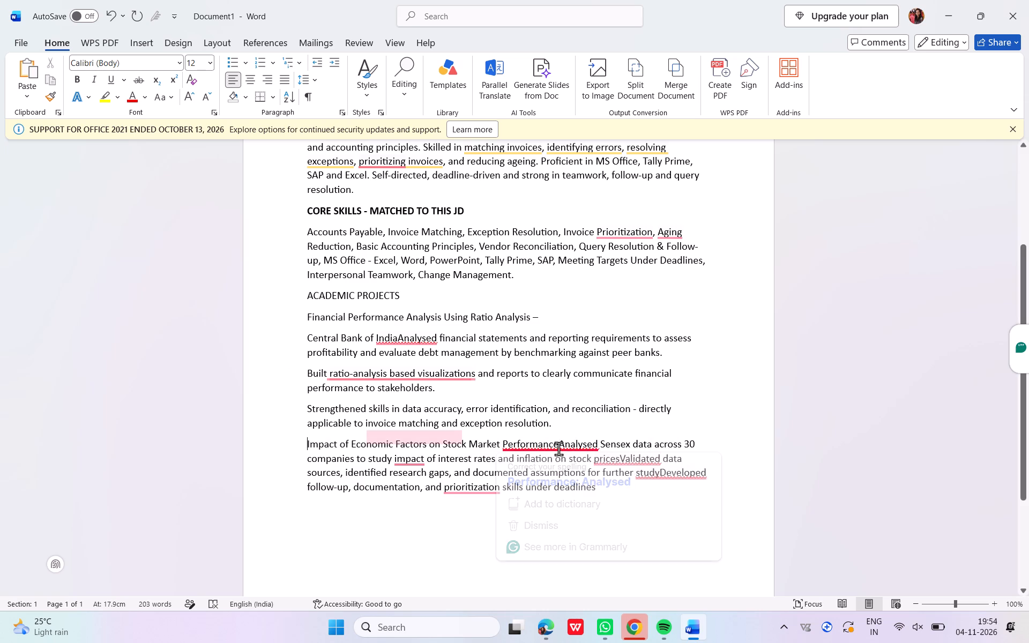
# Separate "PerformanceAnalysed" into "Performance: Analysed" in the second project and start a new paragraph directly after "Performance".
pyautogui.click(565, 478)
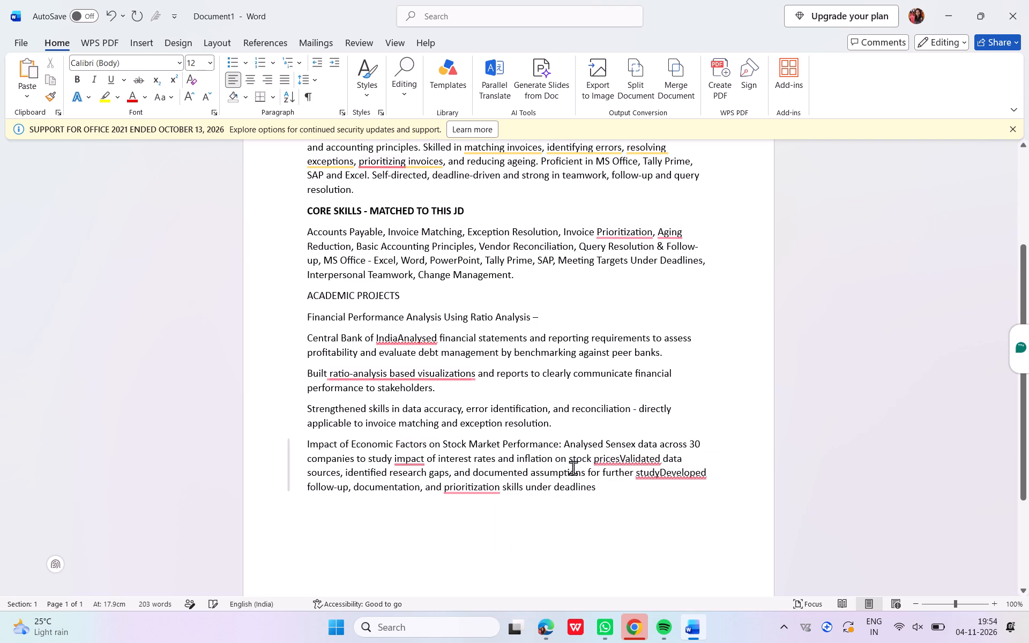
pyautogui.click(557, 441)
pyautogui.press('Return')
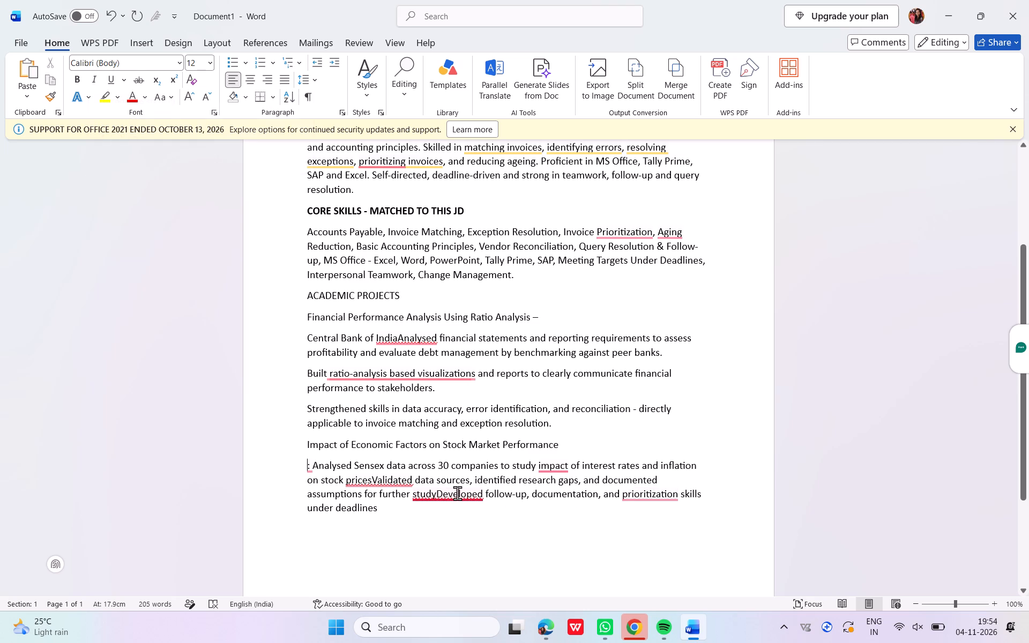
# Start a new paragraph at "Developed follow-up" in the second project and end the preceding sentence after "further study" with a period.
pyautogui.click(449, 536)
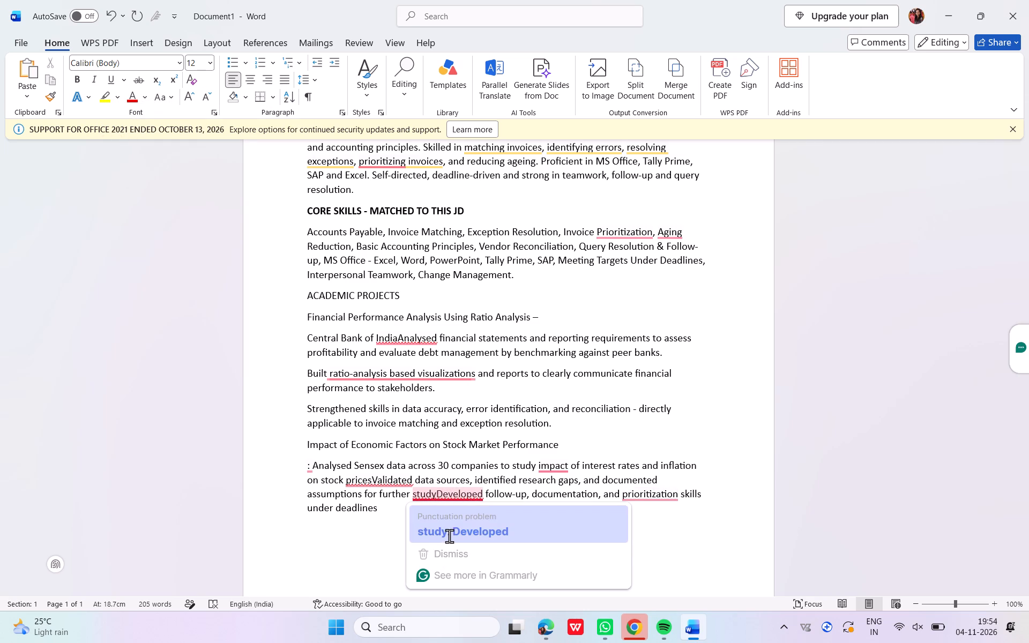
pyautogui.click(440, 497)
pyautogui.press('Return')
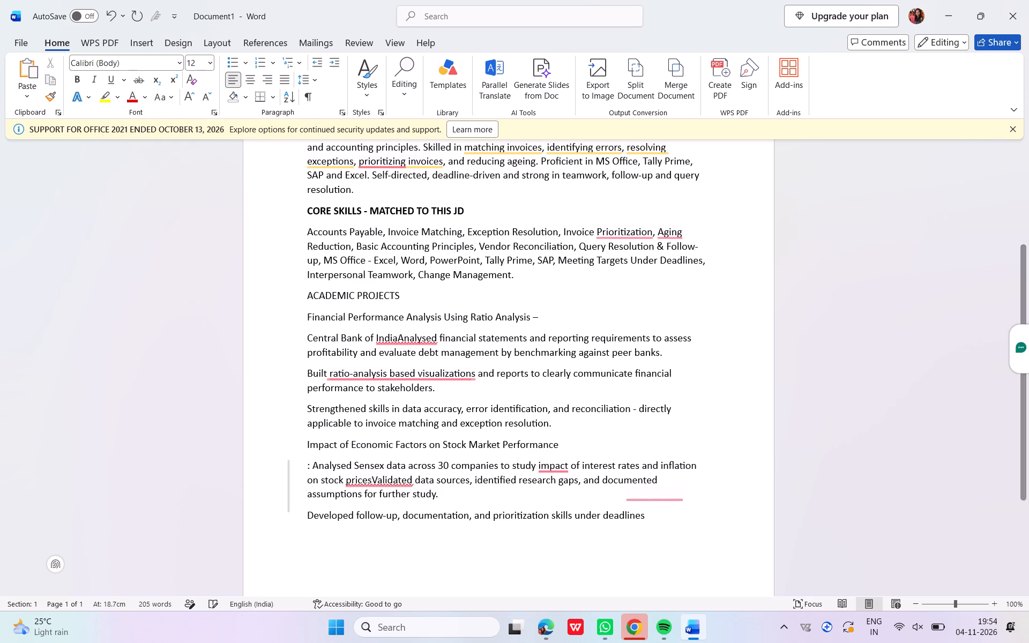
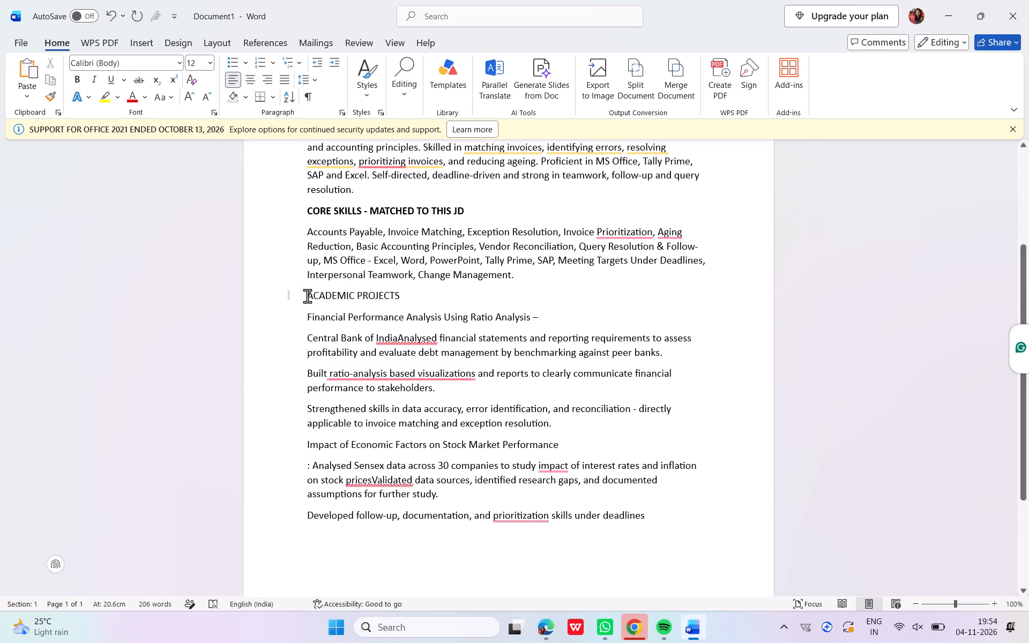
# Make the "ACADEMIC PROJECTS" heading bold.
pyautogui.moveTo(310, 296); pyautogui.dragTo(408, 296)
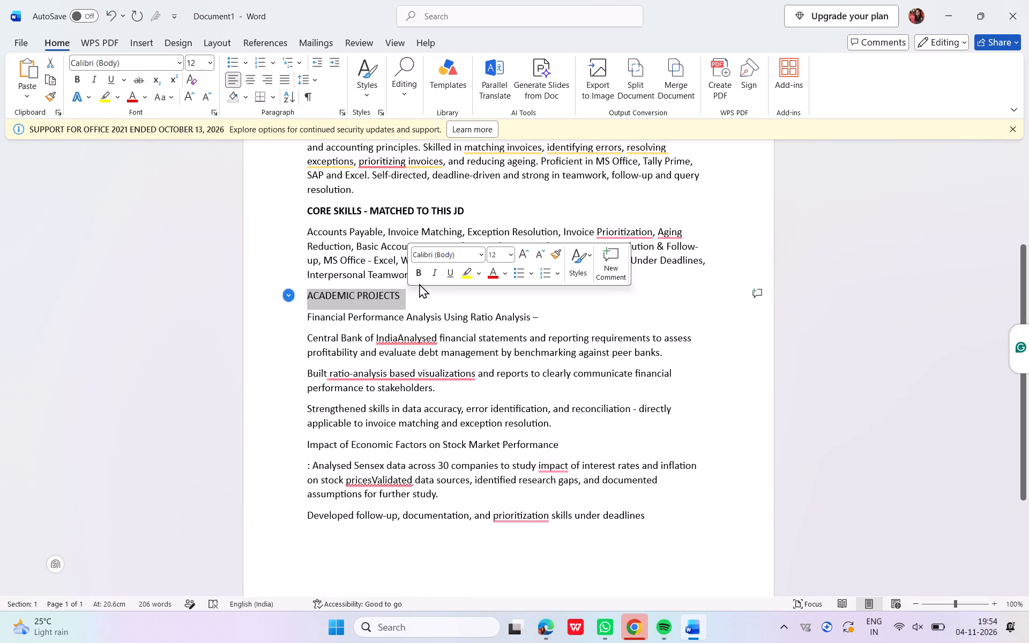
pyautogui.click(422, 273)
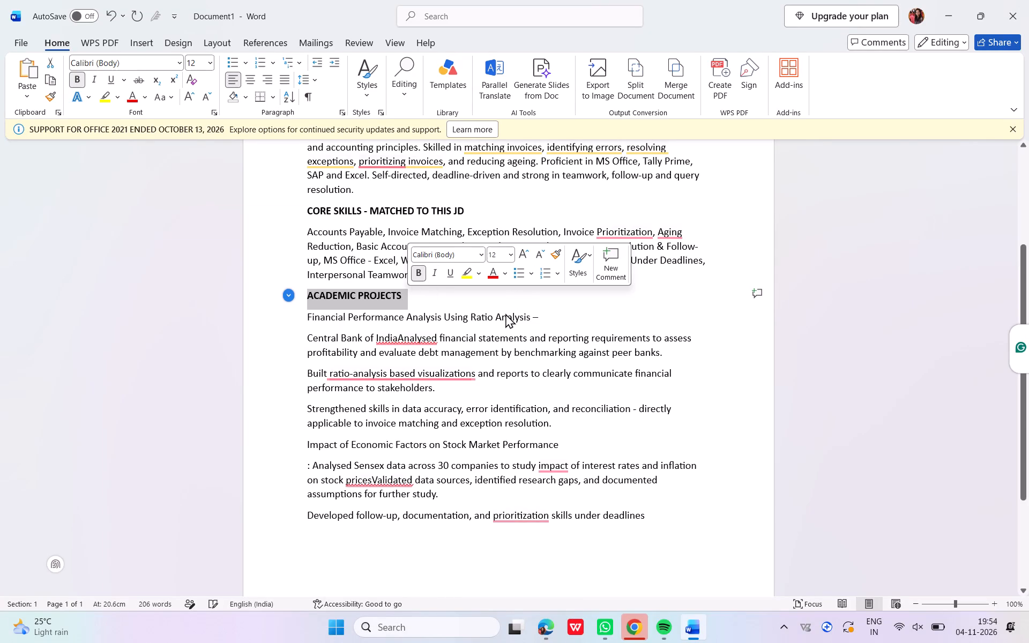
pyautogui.click(488, 317)
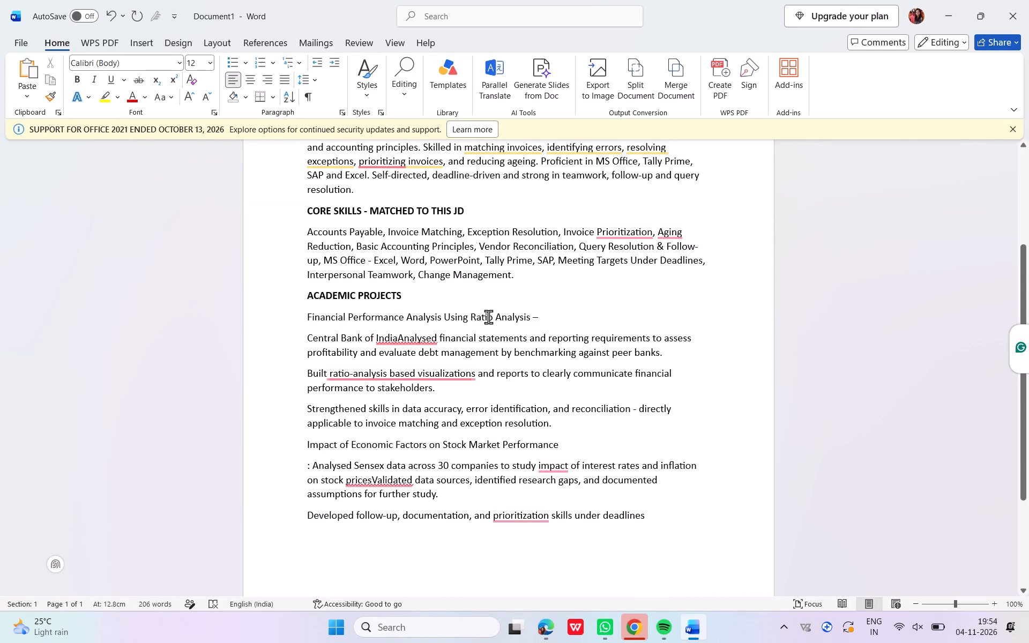
# Make the "Financial Performance Analysis Using Ratio Analysis" project title bold and replace its trailing dash with a colon.
pyautogui.scroll(-2, 427, 399)
pyautogui.scroll(1, 427, 399)
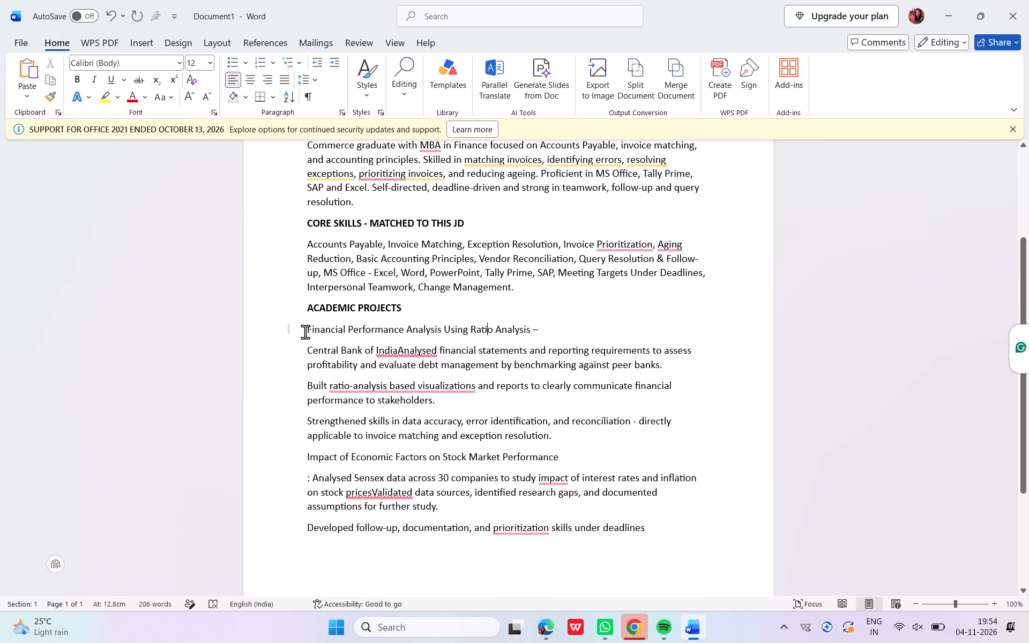
pyautogui.moveTo(309, 332); pyautogui.dragTo(540, 326)
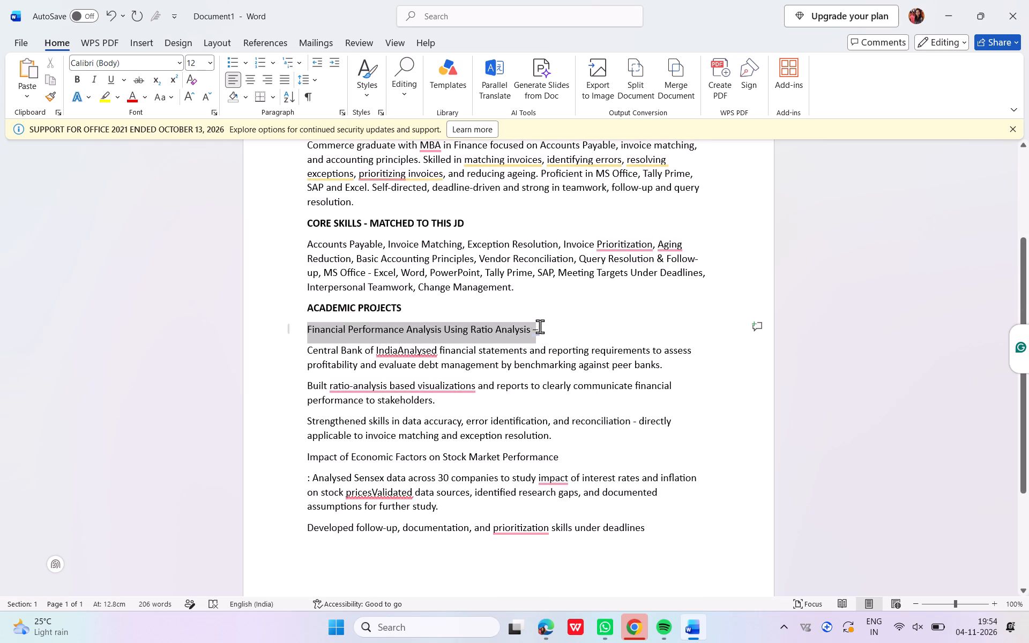
pyautogui.moveTo(540, 326); pyautogui.dragTo(541, 329)
pyautogui.click(552, 303)
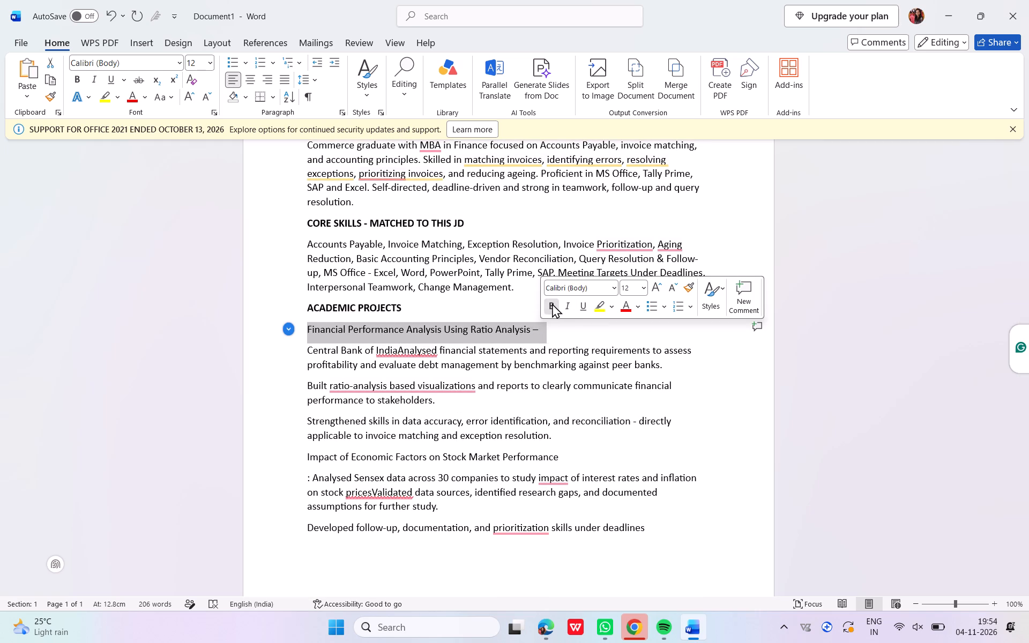
pyautogui.click(546, 328)
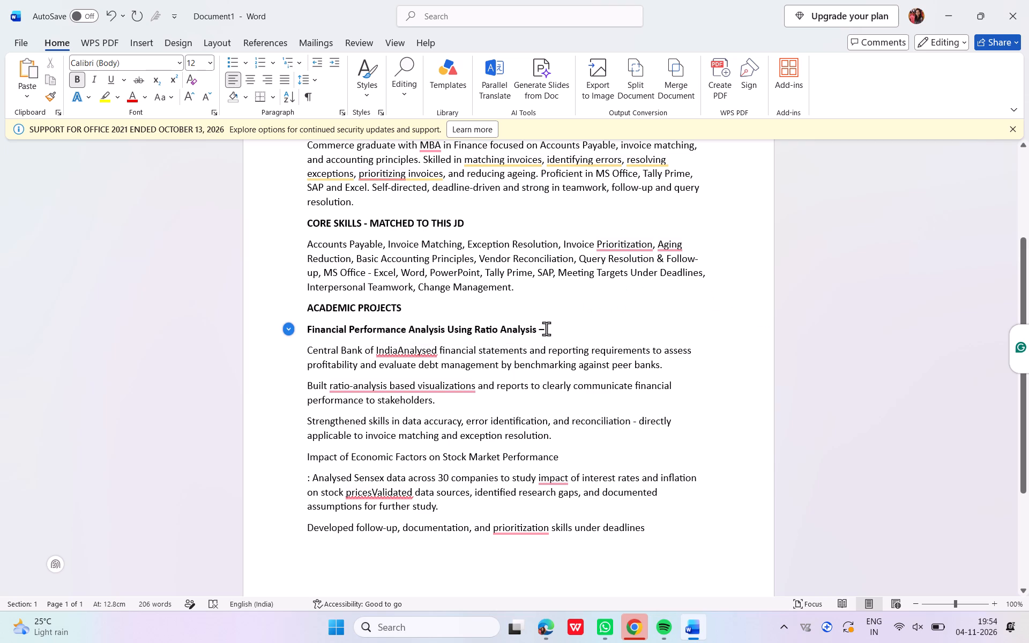
pyautogui.press('BackSpace')
pyautogui.press('BackSpace')
pyautogui.press('BackSpace')
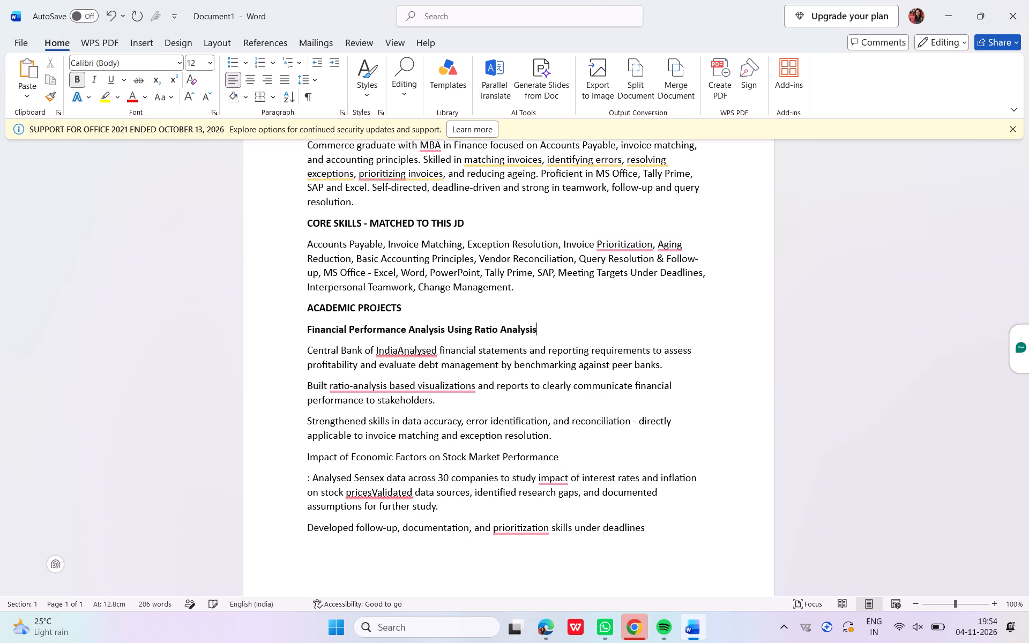
pyautogui.hotkey('shift', ':')
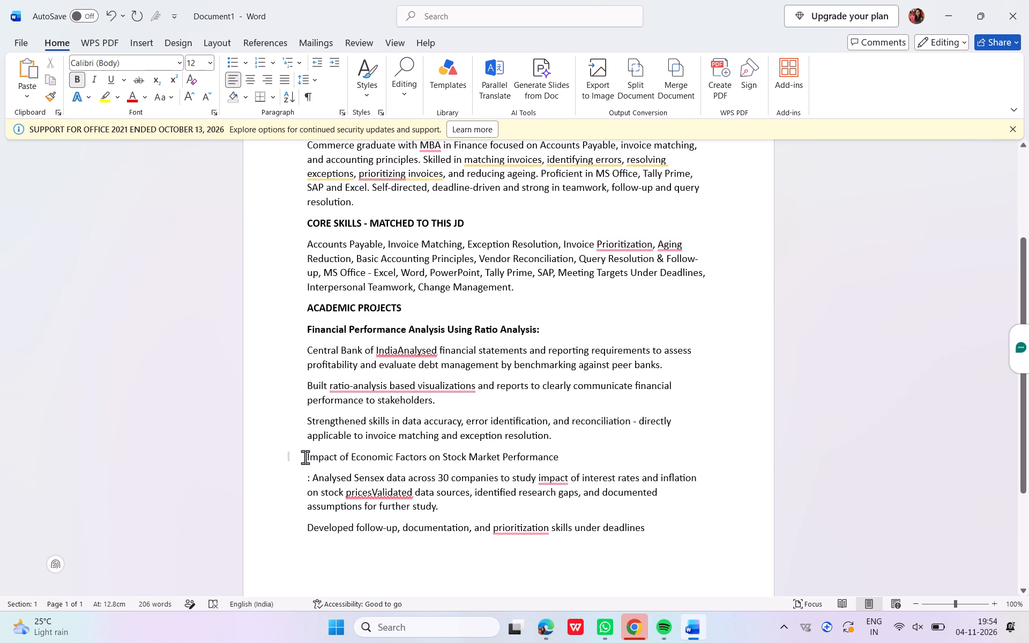
# Bold the "Impact of Economic Factors on Stock Market Performance" title, end it with a colon, and delete the stray colon and space before "Analysed".
pyautogui.moveTo(305, 457); pyautogui.dragTo(575, 457)
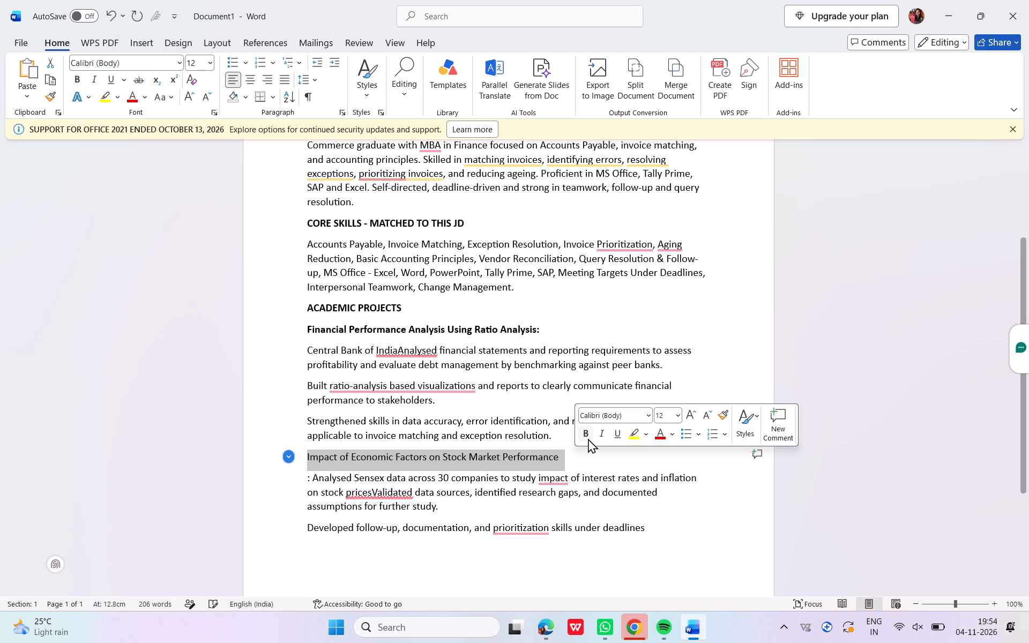
pyautogui.click(588, 438)
pyautogui.click(566, 456)
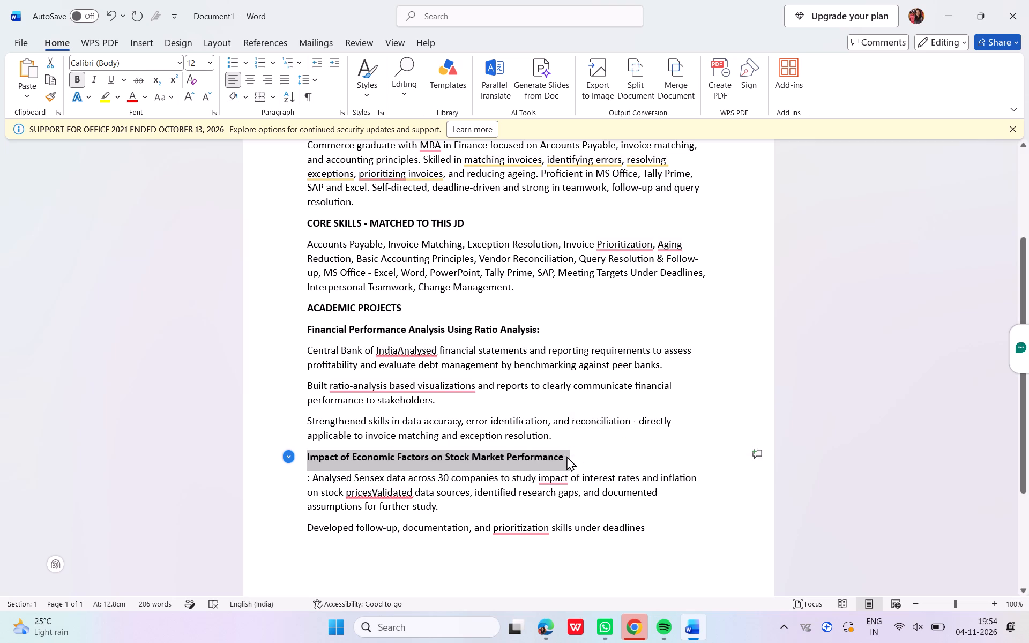
pyautogui.hotkey('shift', ':')
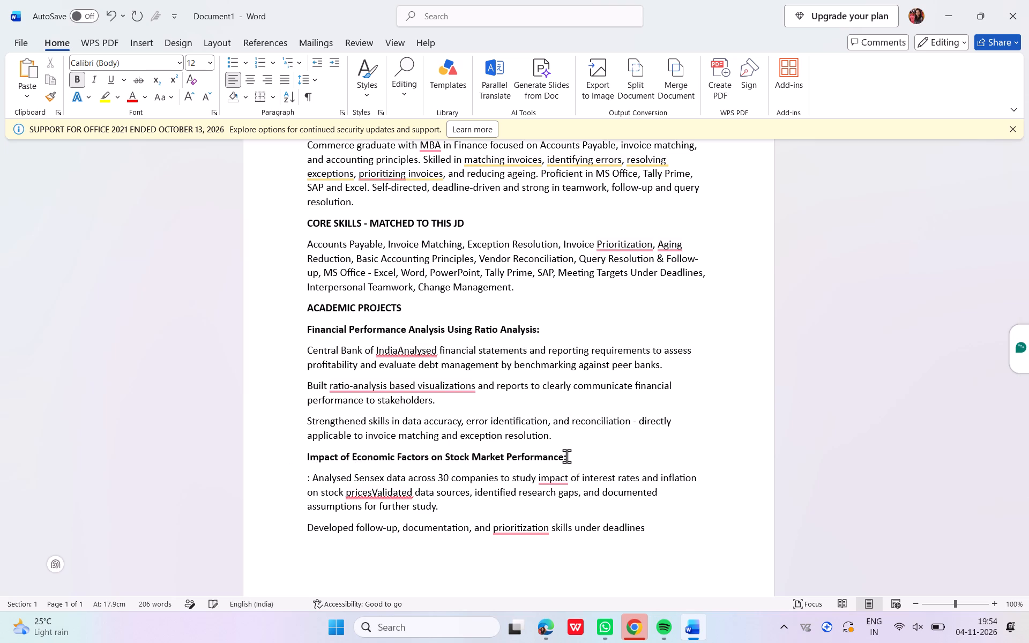
pyautogui.click(312, 481)
pyautogui.press('BackSpace')
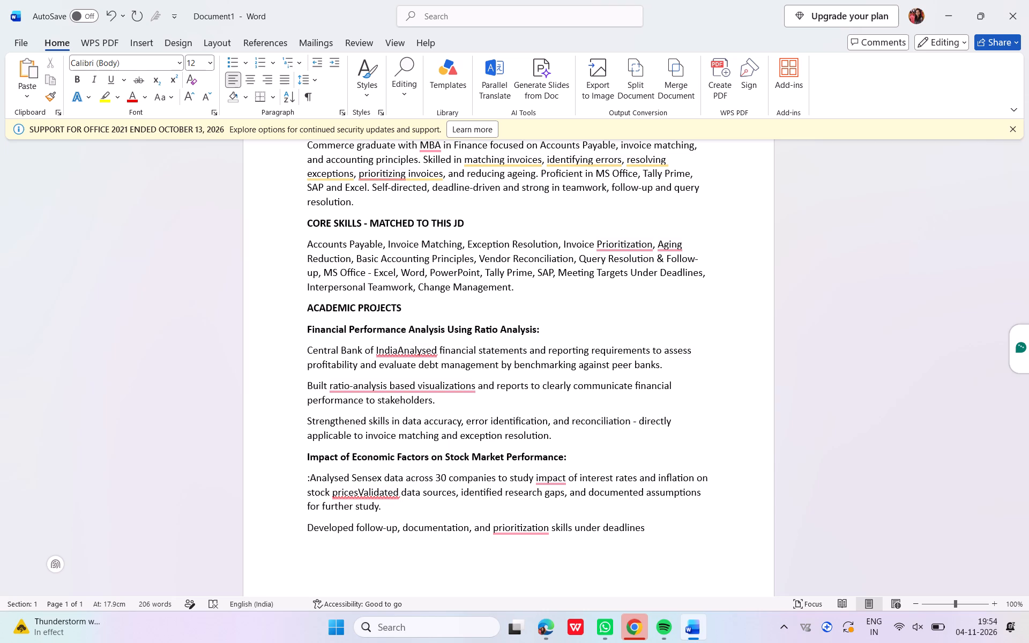
pyautogui.press('BackSpace')
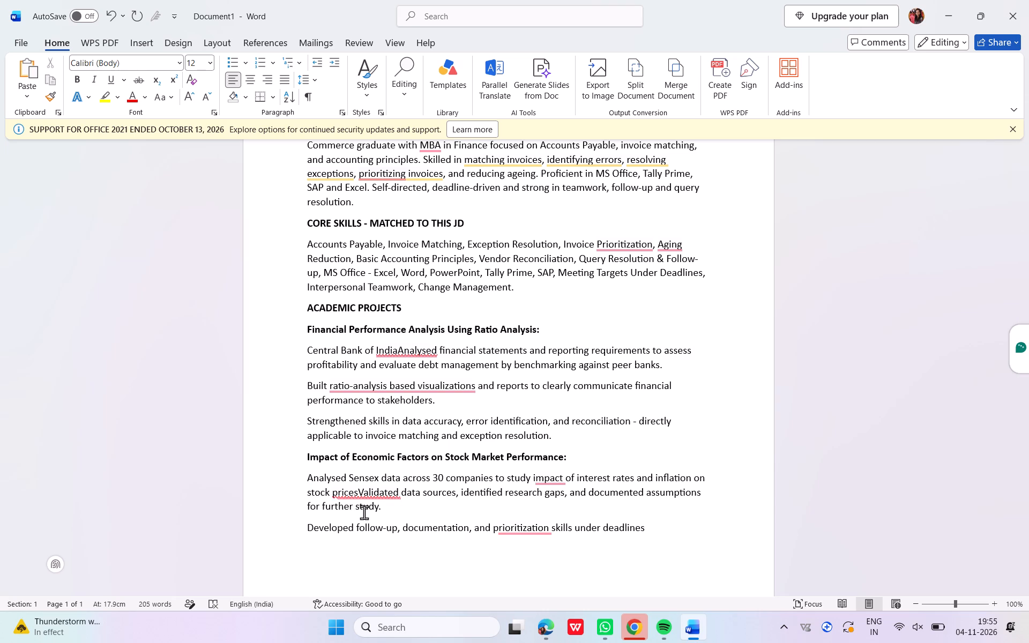
# Set the font size of the entire resume text to 11.
pyautogui.hotkey('ctrl', 'a')
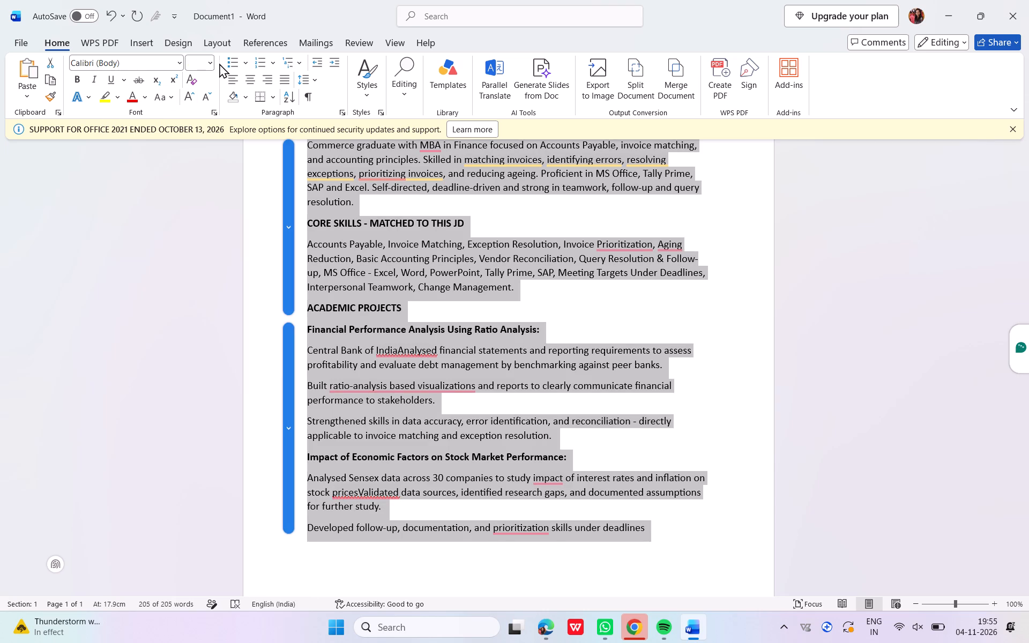
pyautogui.click(210, 65)
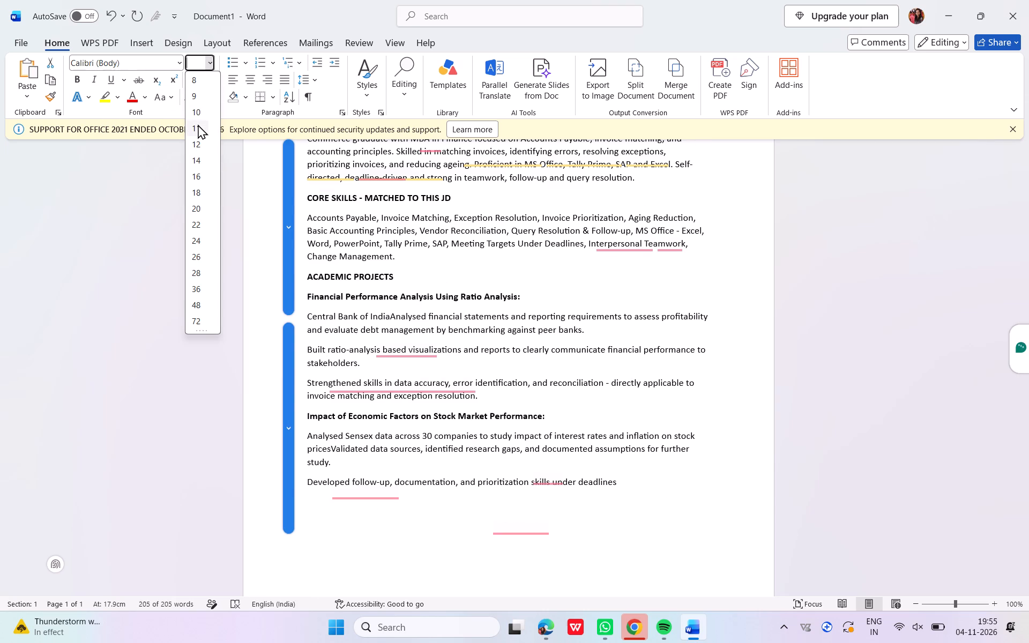
pyautogui.click(198, 124)
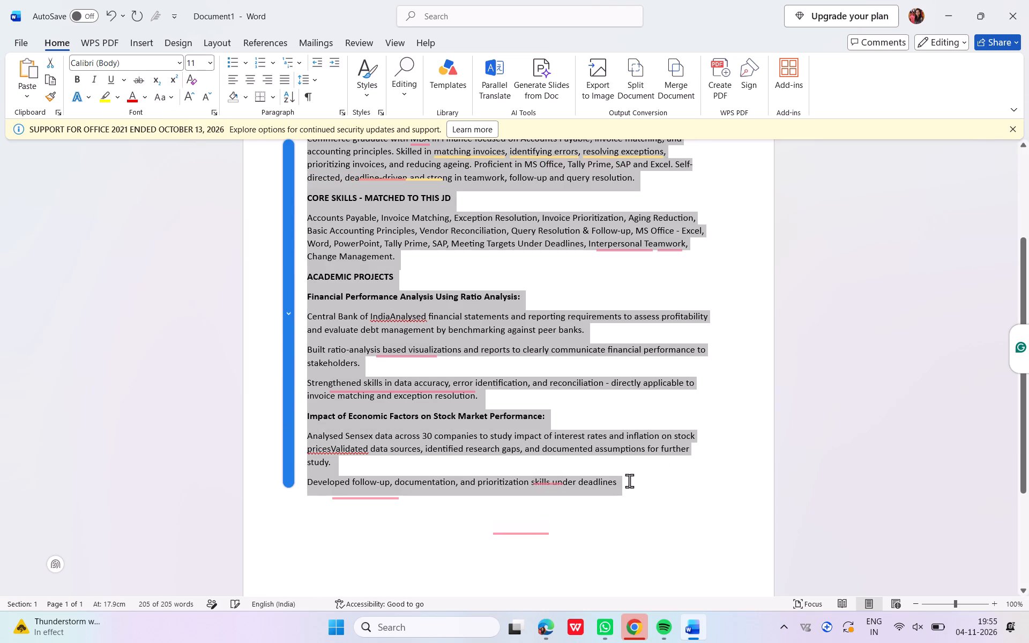
pyautogui.click(629, 481)
# Remove the space after the three paragraphs under the ratio analysis project and format them as a list with solid round bullets.
pyautogui.scroll(-3, 629, 481)
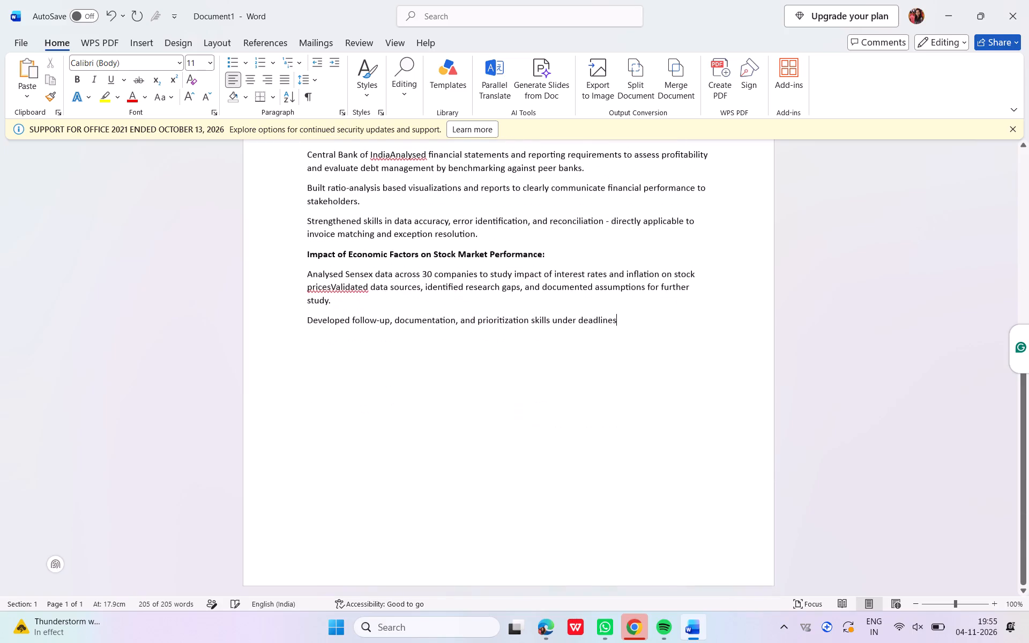
pyautogui.scroll(1, 629, 481)
pyautogui.scroll(-1, 629, 481)
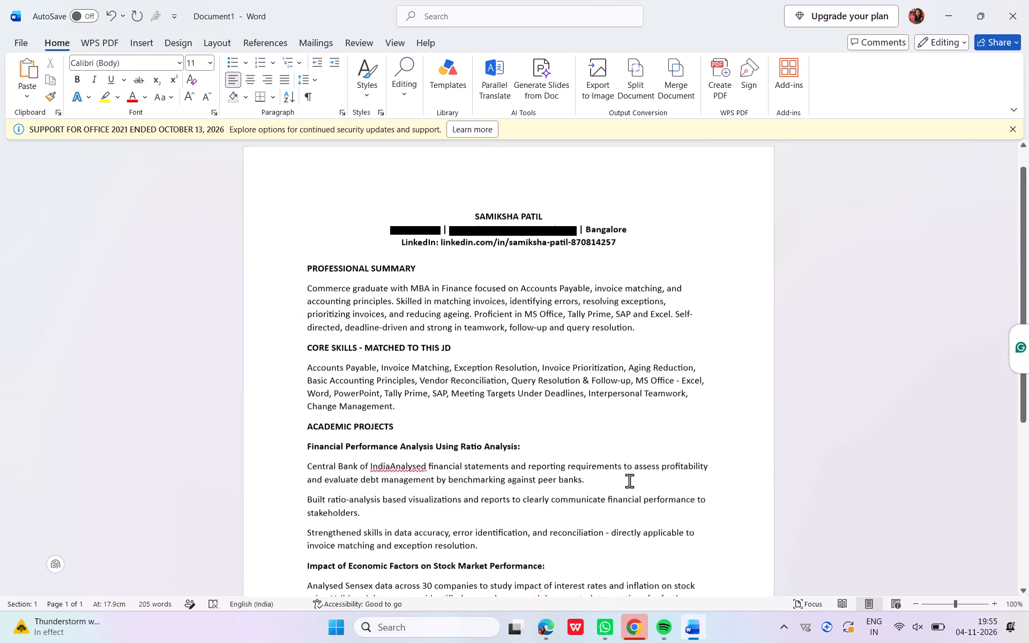
pyautogui.scroll(-1, 629, 481)
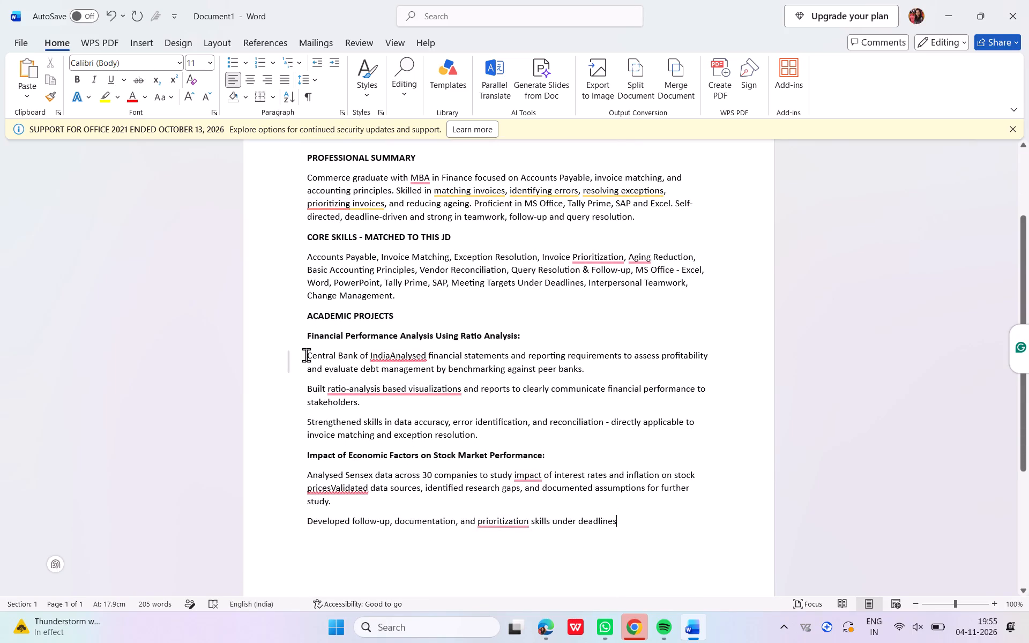
pyautogui.moveTo(305, 355); pyautogui.dragTo(555, 497)
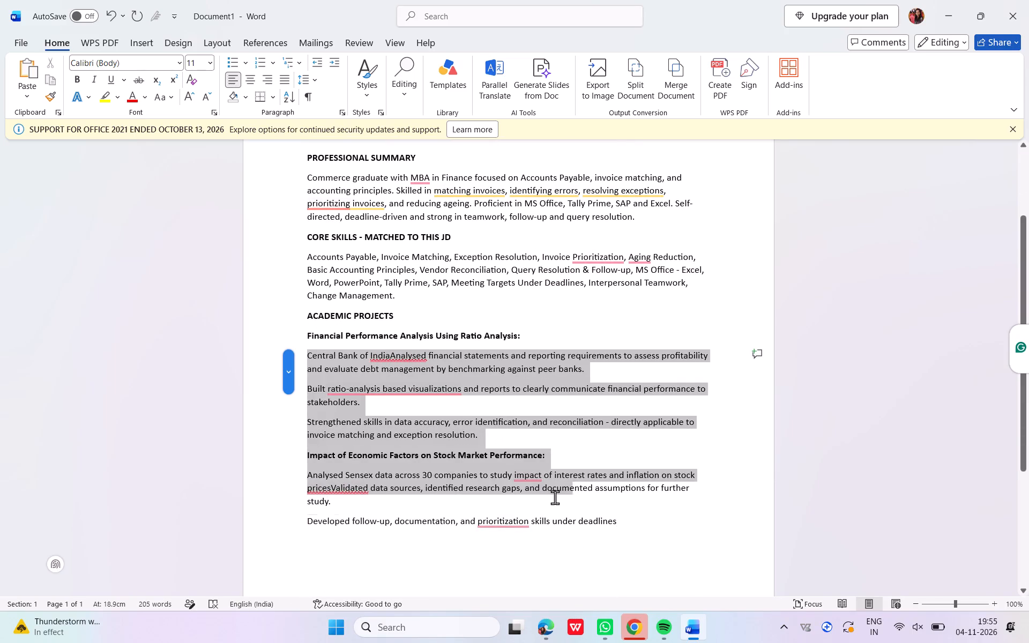
pyautogui.moveTo(555, 497); pyautogui.dragTo(509, 436)
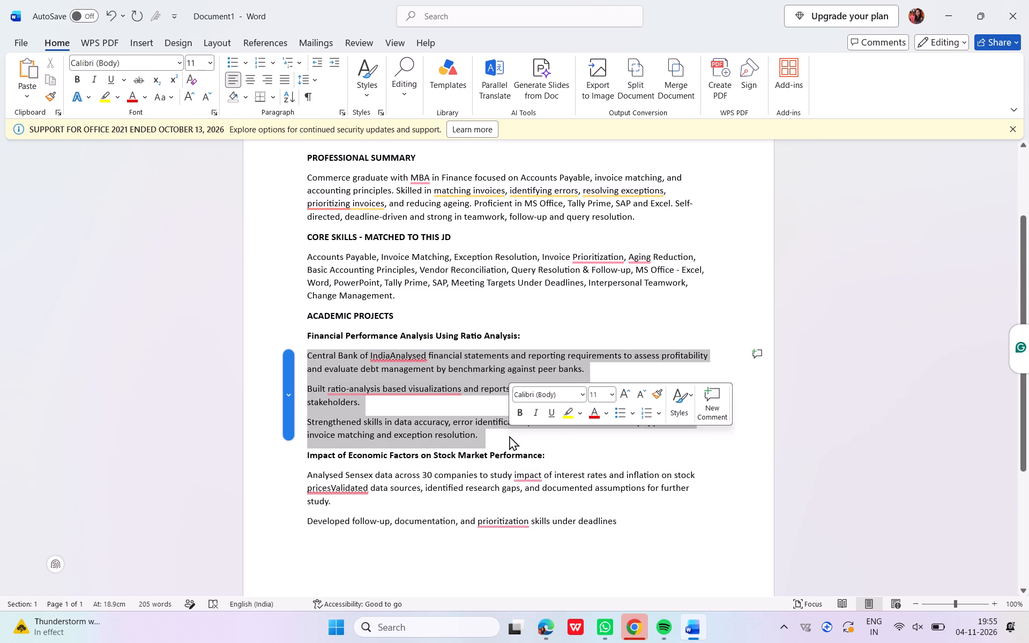
pyautogui.click(317, 81)
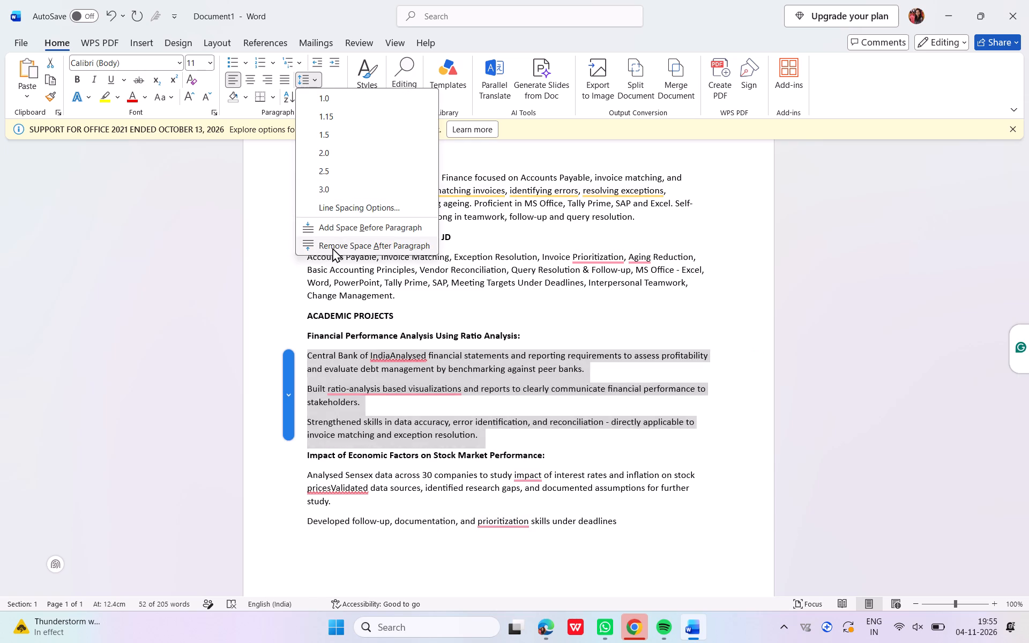
pyautogui.click(333, 248)
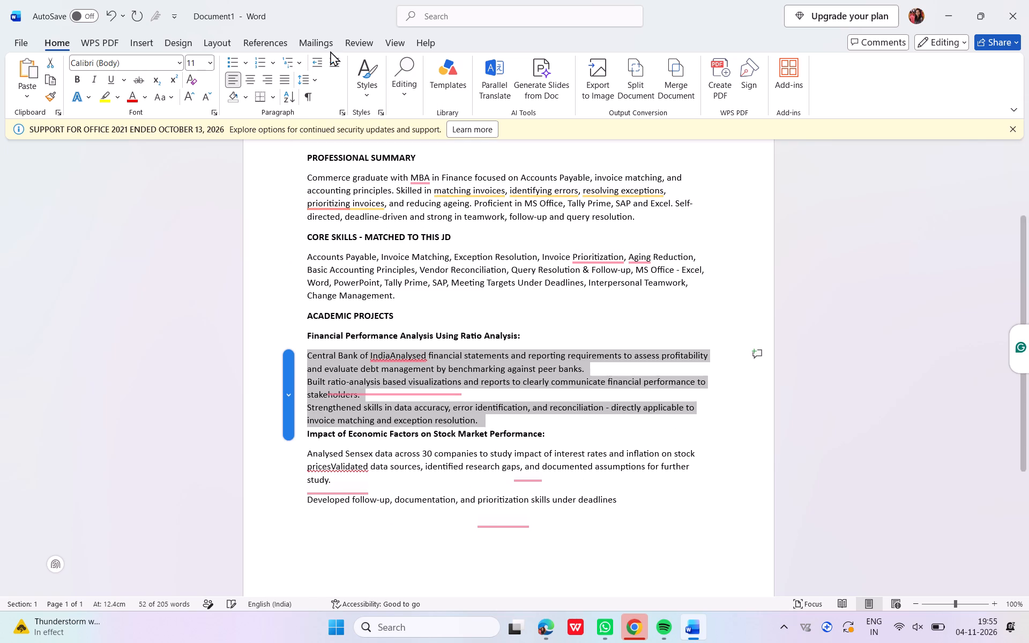
pyautogui.click(244, 63)
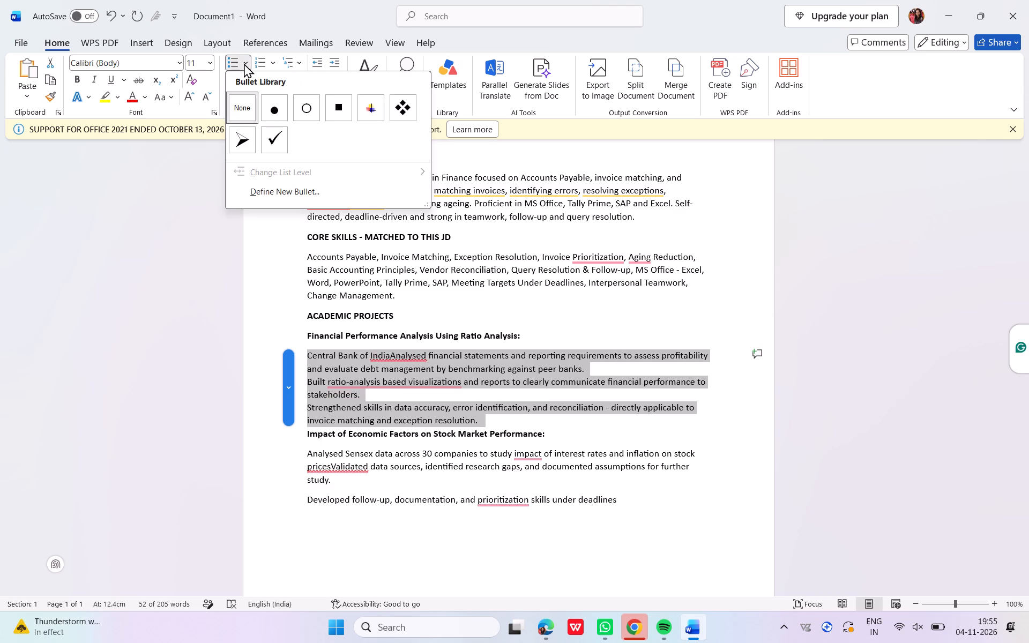
pyautogui.click(273, 103)
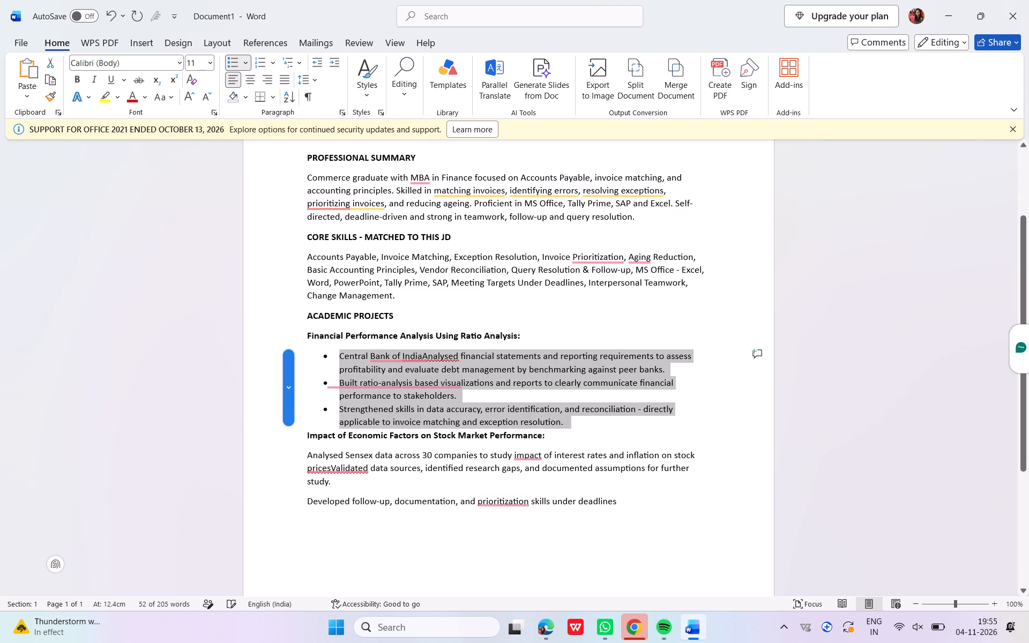
pyautogui.click(491, 310)
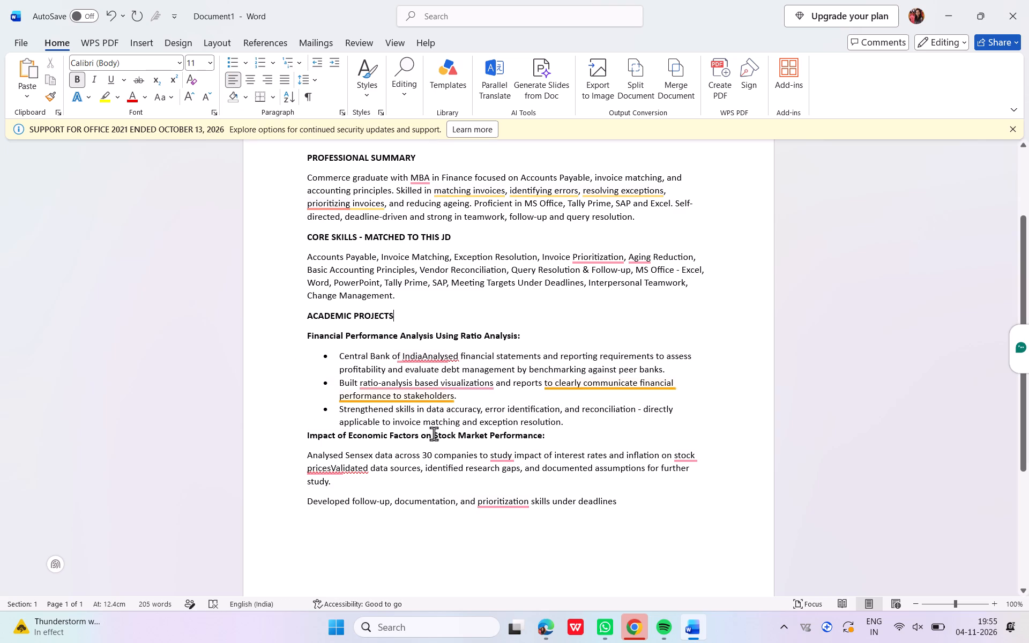
# Insert a blank, unbulleted line between the first project's bullet list and the "Impact of Economic Factors" title.
pyautogui.click(570, 416)
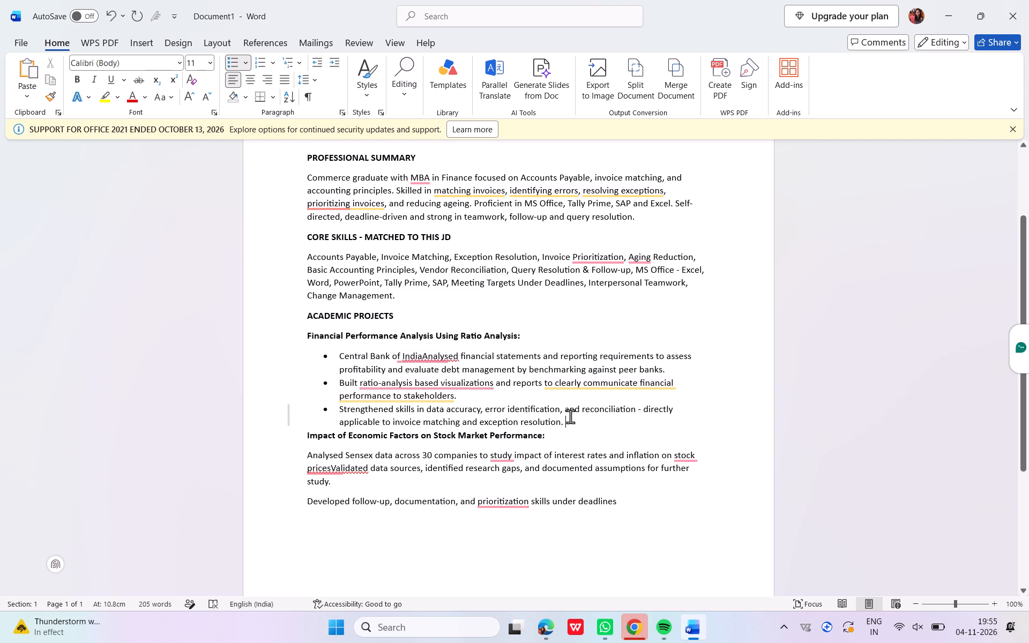
pyautogui.press('Return')
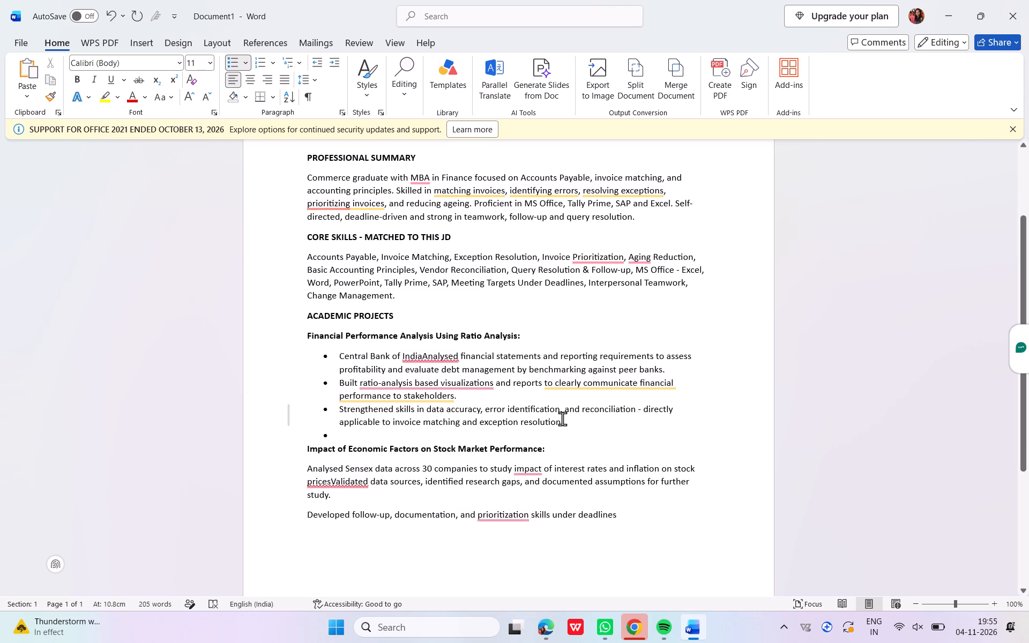
pyautogui.press('BackSpace')
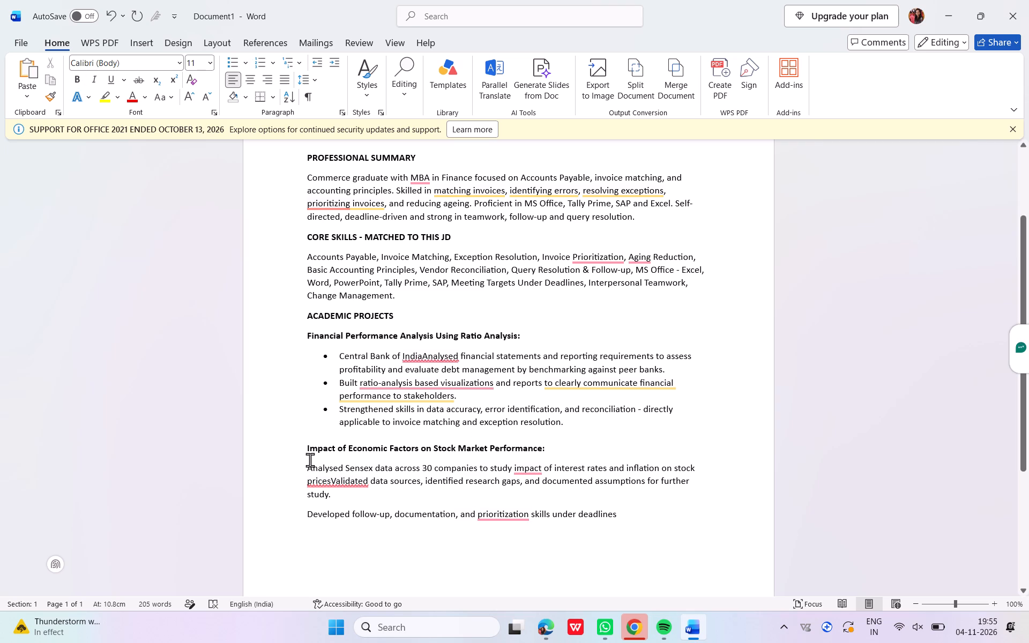
# Remove the space after the two paragraphs under the "Impact of Economic Factors" project and turn them into a bulleted list.
pyautogui.moveTo(309, 468); pyautogui.dragTo(597, 522)
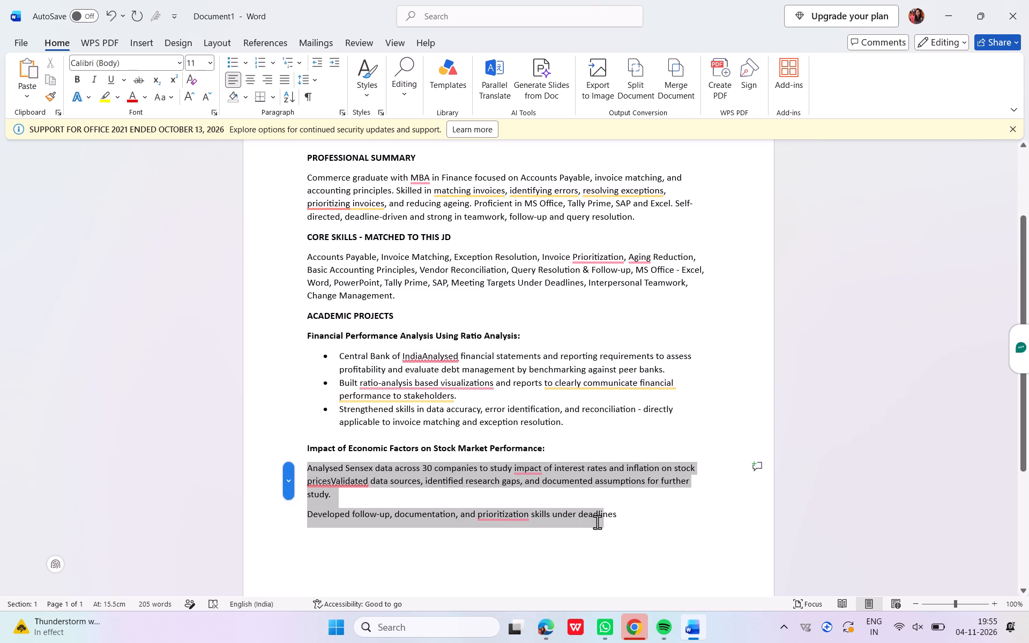
pyautogui.moveTo(597, 522); pyautogui.dragTo(637, 522)
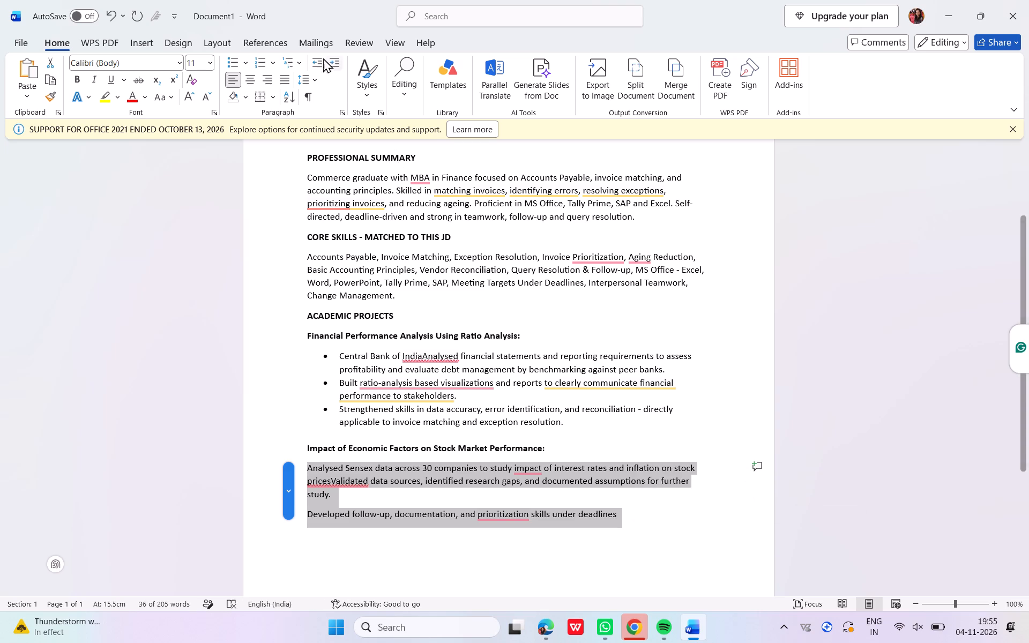
pyautogui.click(315, 80)
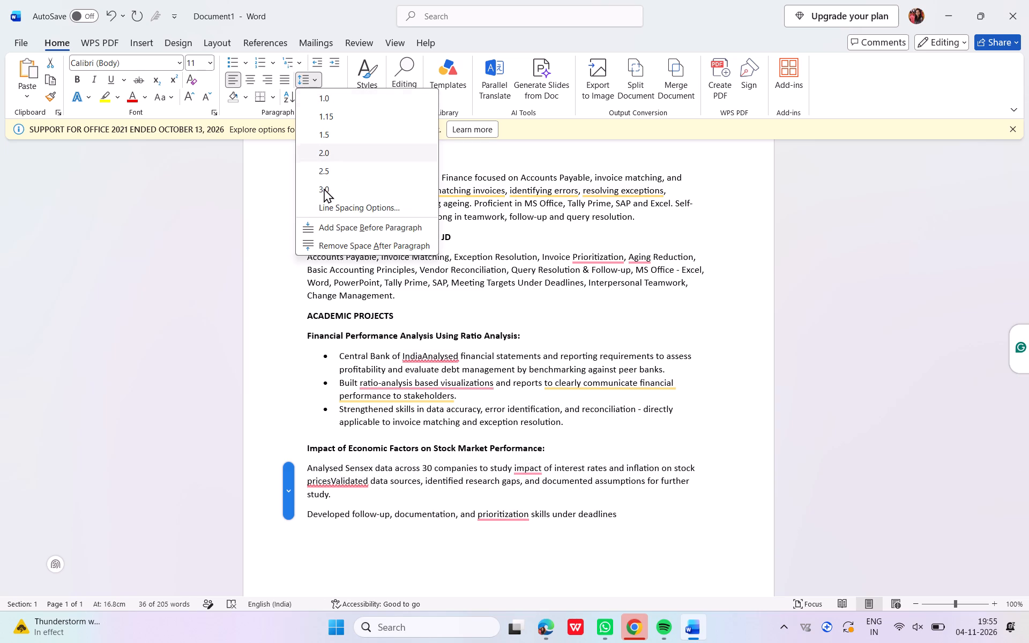
pyautogui.click(345, 242)
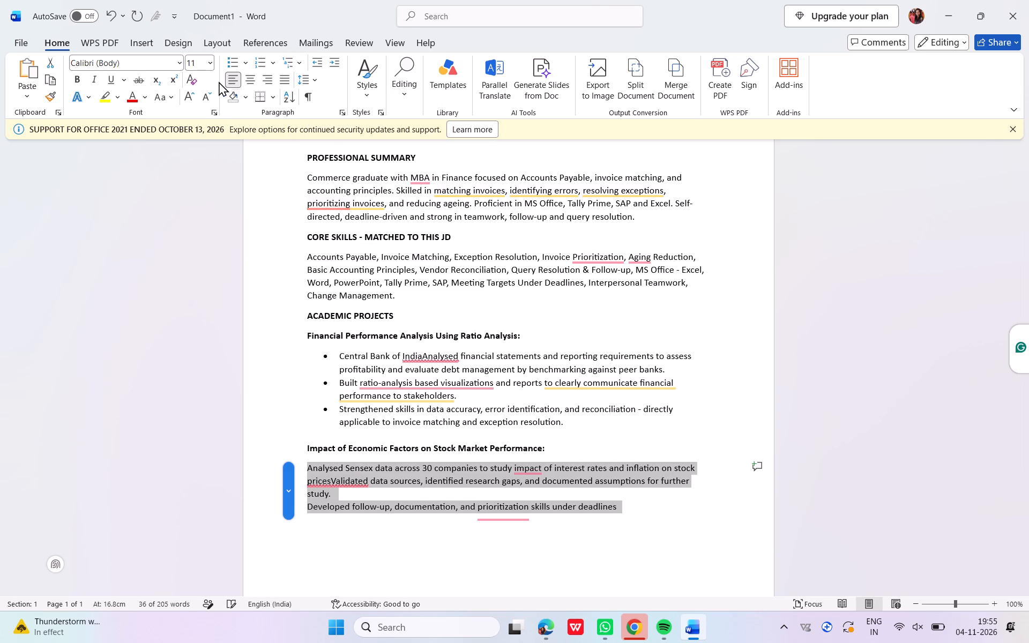
pyautogui.click(232, 66)
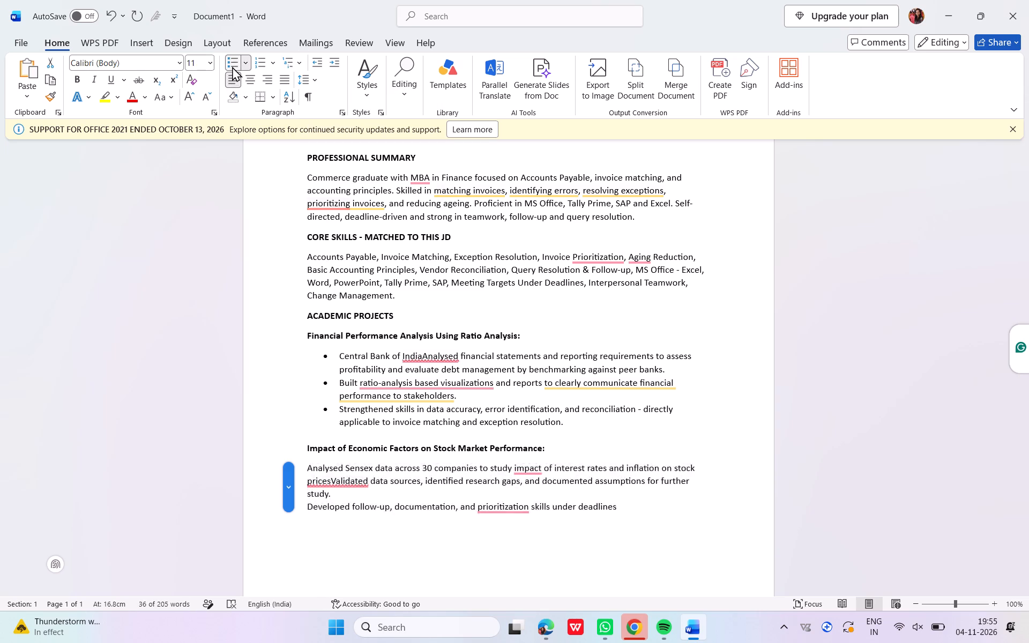
pyautogui.click(697, 402)
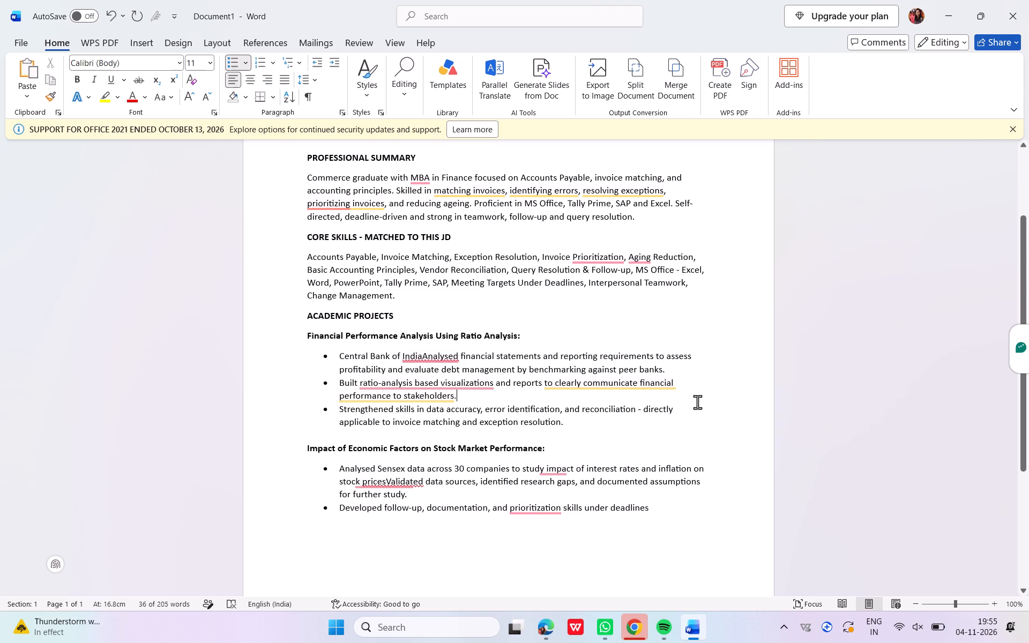
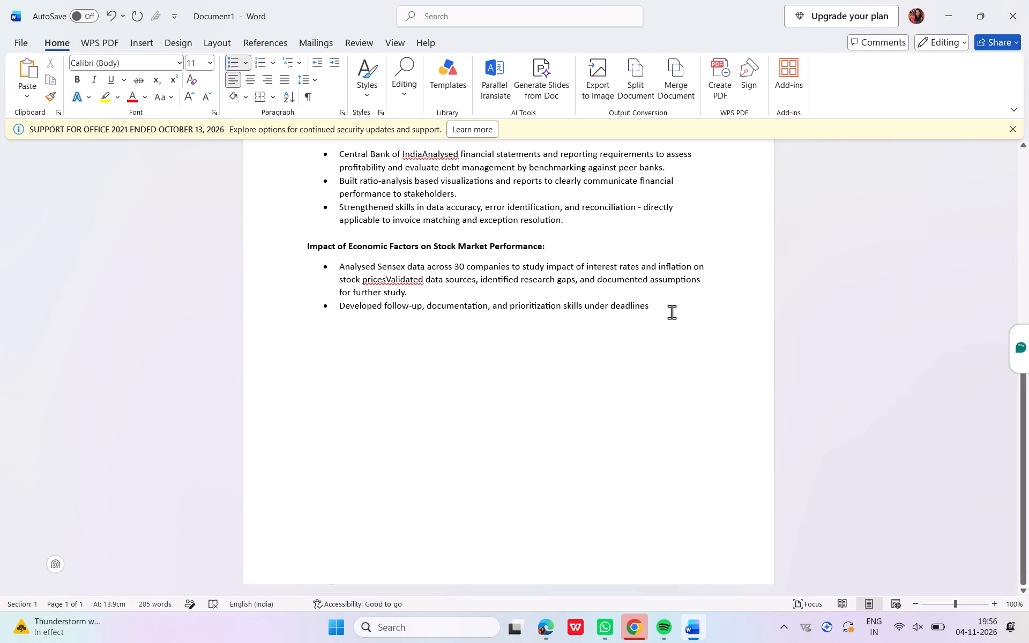
# Add a full stop at the end of the last "Impact of Economic Factors" bullet, after "under deadlines".
pyautogui.click(666, 307)
pyautogui.press('.')
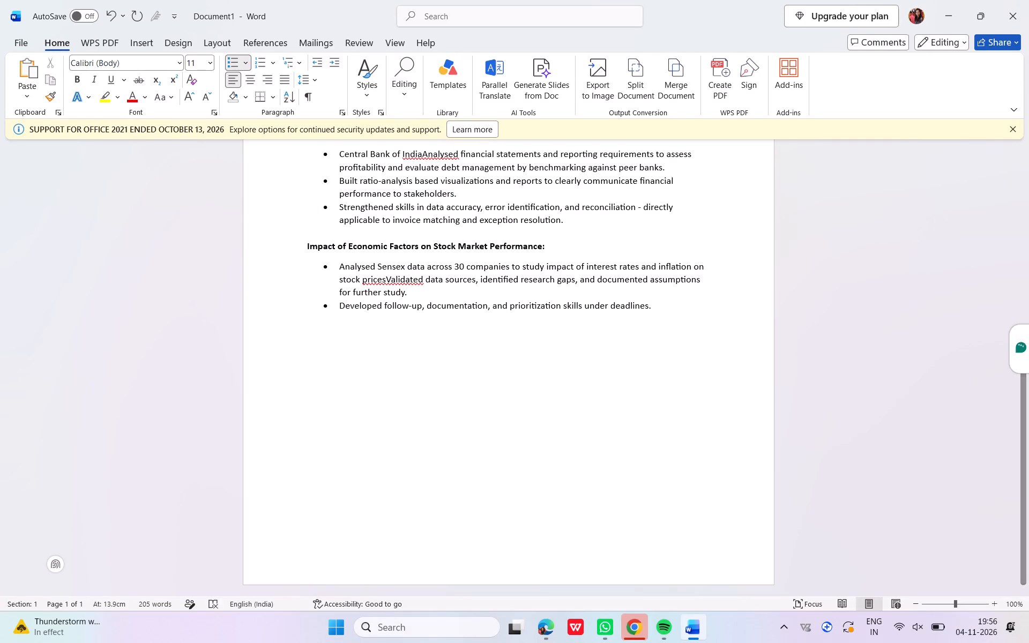
# Paste the copied education, certifications, extracurricular and languages text as an unbulleted paragraph below the last project, after a blank line.
pyautogui.press('Return')
pyautogui.press('BackSpace')
pyautogui.press('BackSpace')
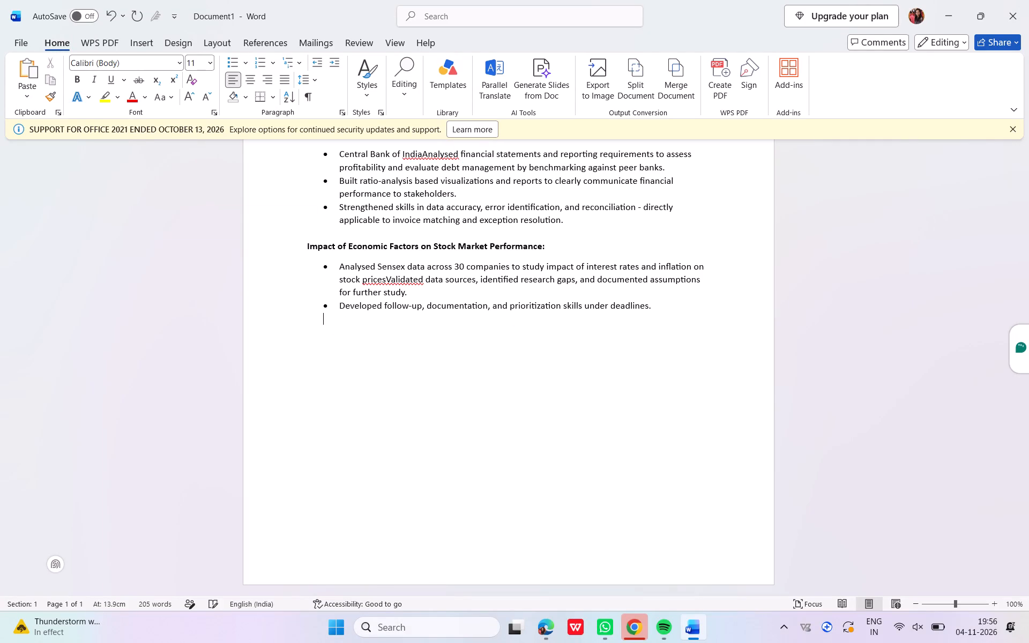
pyautogui.press('BackSpace')
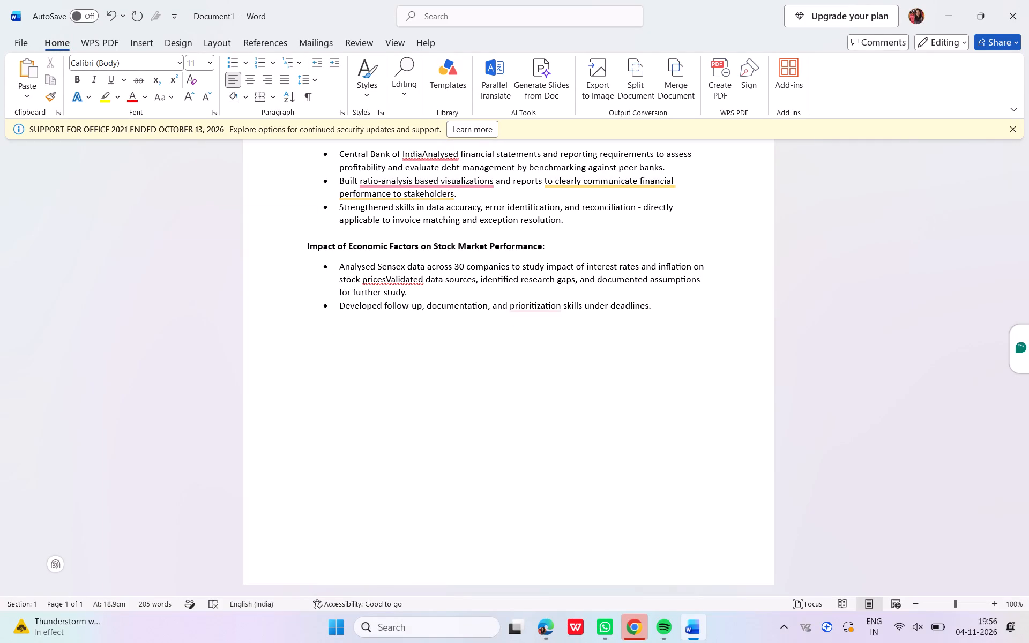
pyautogui.press('Return')
pyautogui.hotkey('ctrl', 'v')
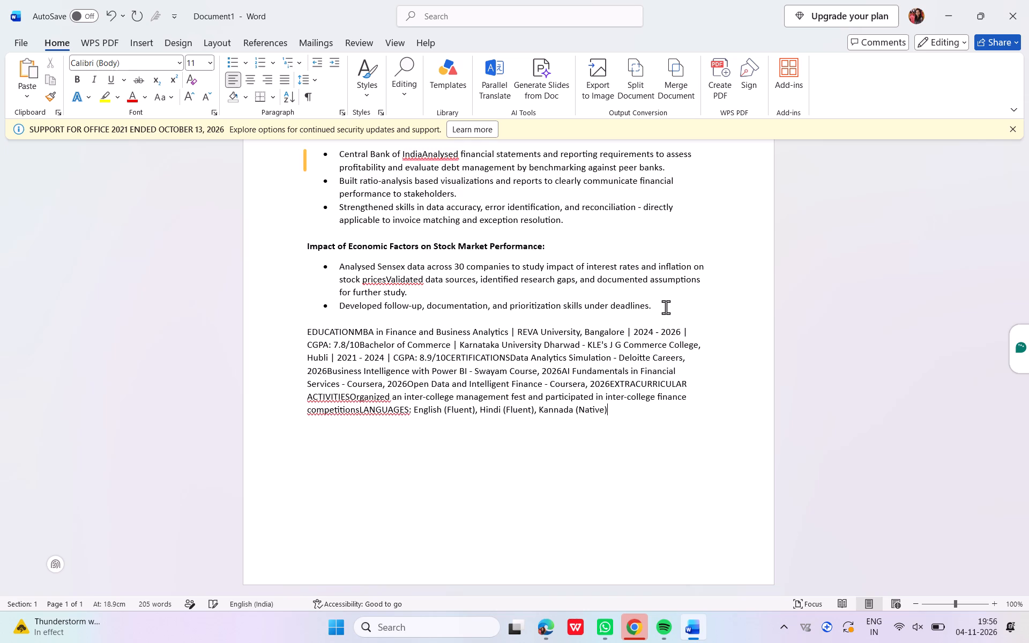
# Split the pasted education text so the EDUCATION heading, the MBA entry and the Bachelor of Commerce entry are separate paragraphs, ending before CERTIFICATIONS.
pyautogui.click(355, 331)
pyautogui.press('Return')
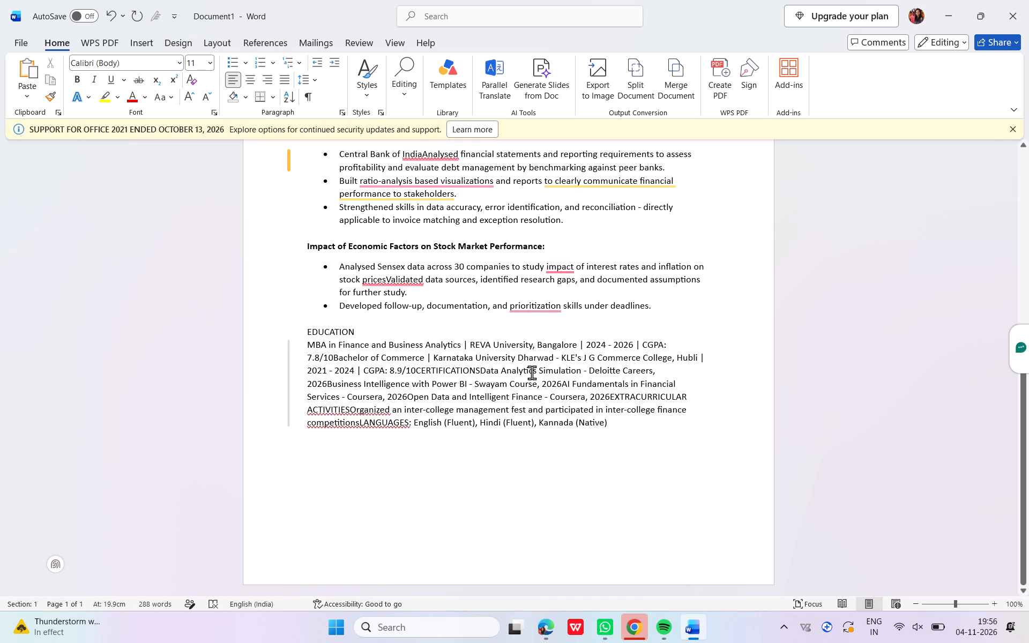
pyautogui.click(335, 357)
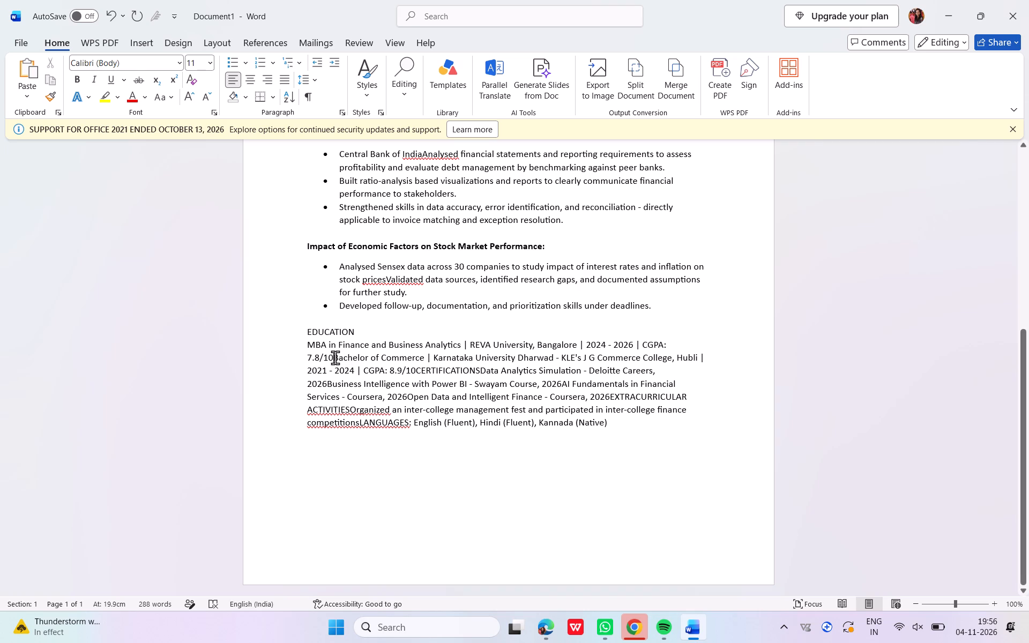
pyautogui.press('Return')
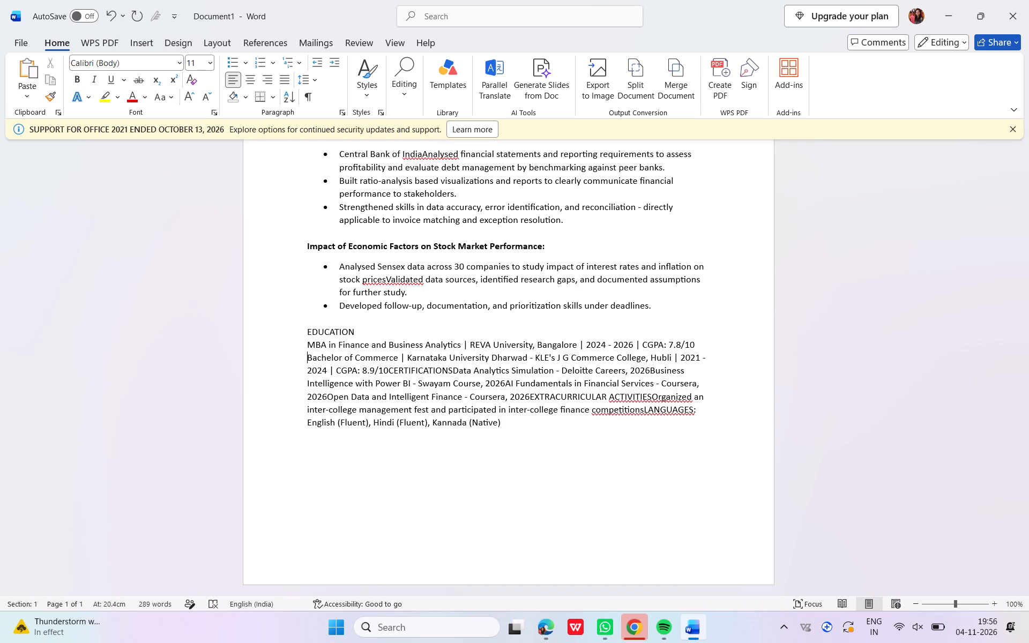
pyautogui.click(391, 373)
pyautogui.press('Return')
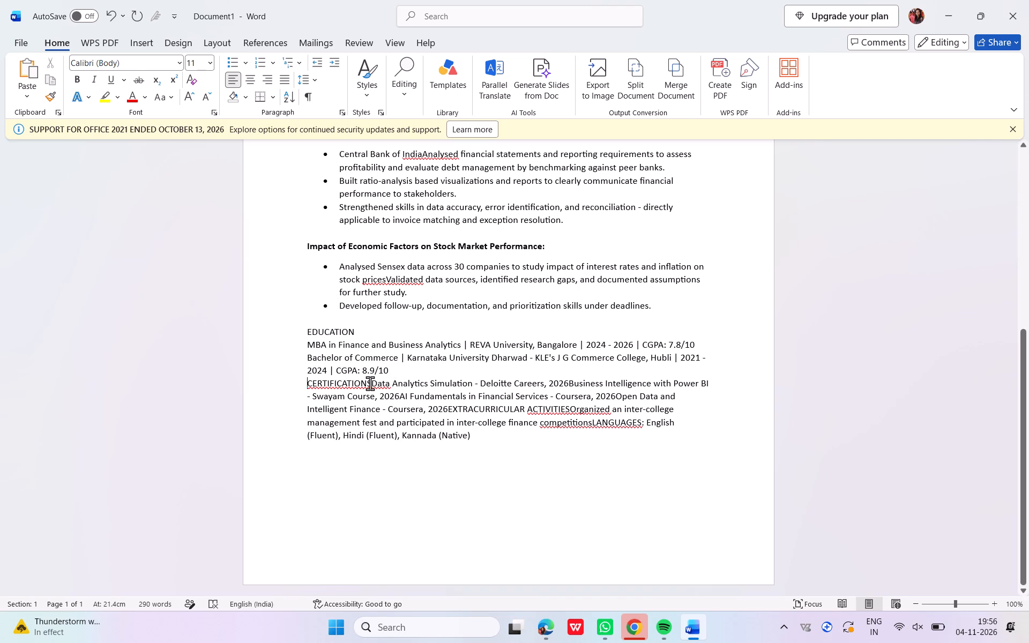
# Put the CERTIFICATIONS heading and the Data Analytics, Business Intelligence, AI Fundamentals and Open Data entries on separate lines.
pyautogui.click(370, 384)
pyautogui.press('Return')
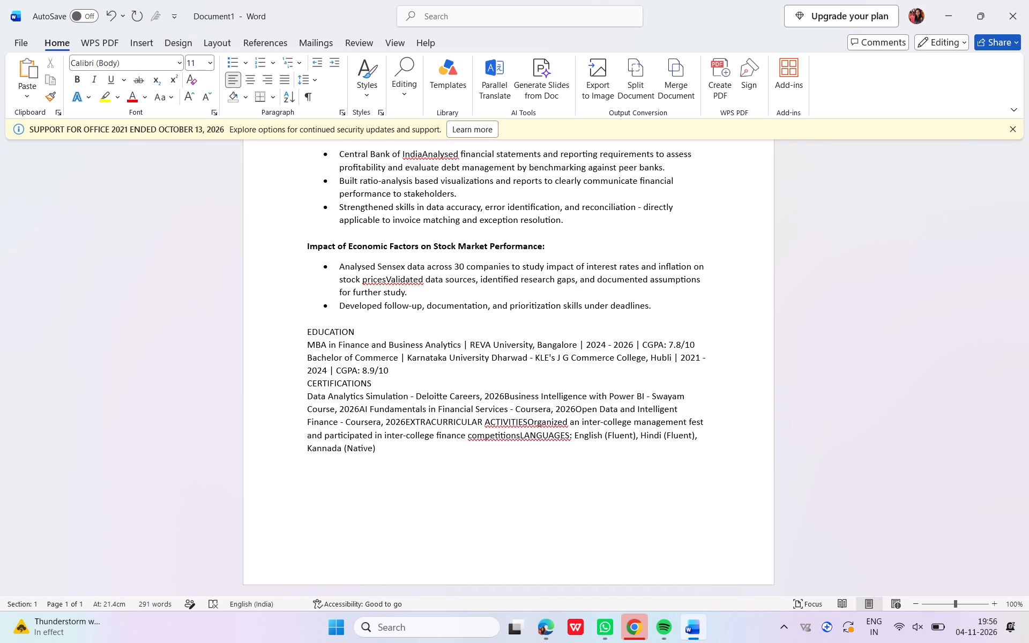
pyautogui.click(504, 394)
pyautogui.press('Return')
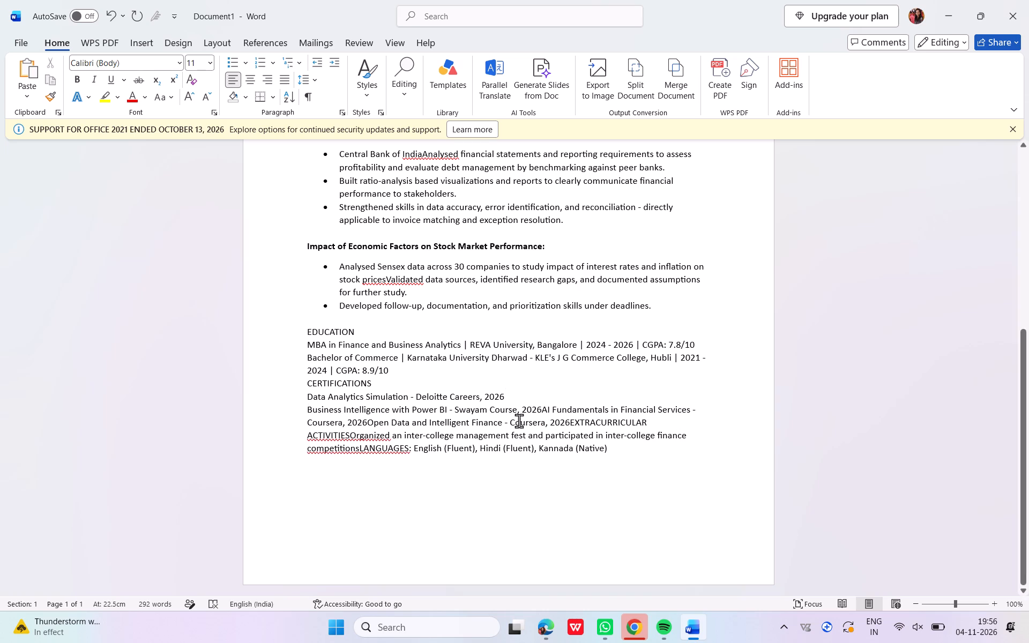
pyautogui.click(544, 409)
pyautogui.press('Return')
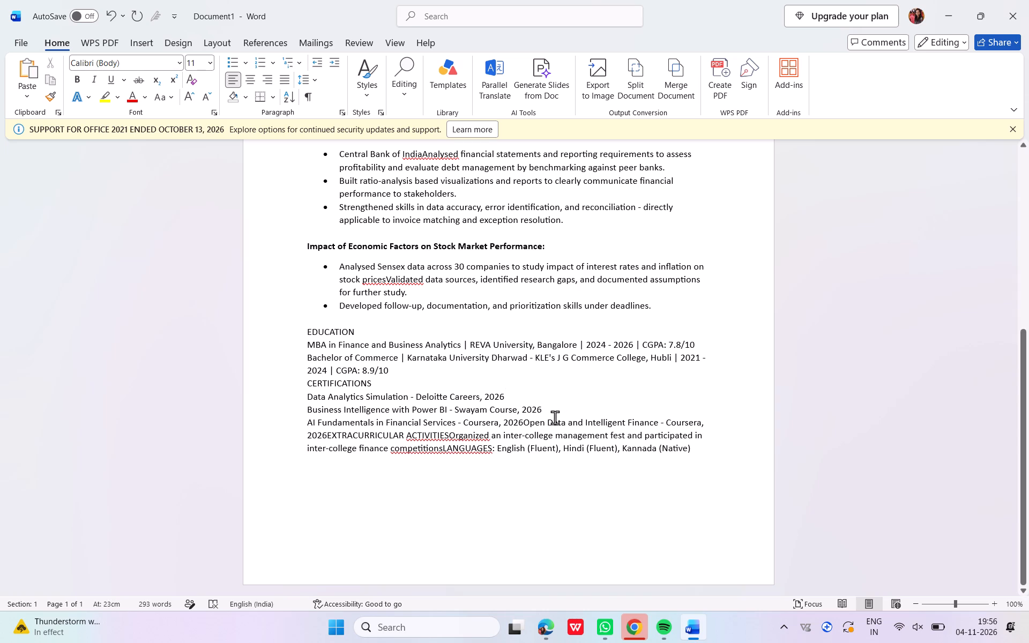
pyautogui.click(523, 423)
pyautogui.press('Return')
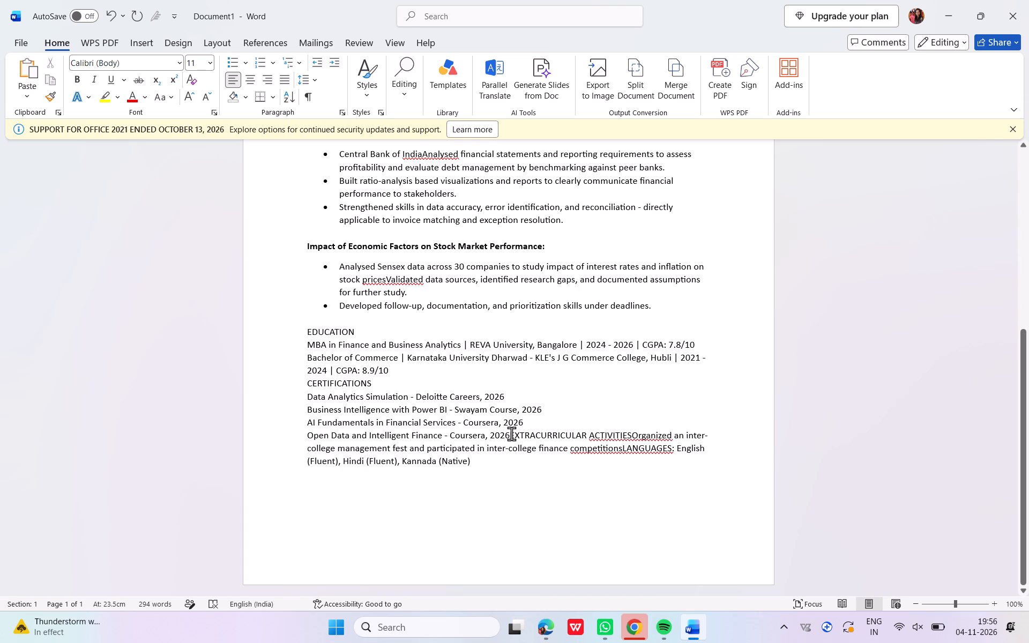
# Separate the EXTRACURRICULAR ACTIVITIES heading, its management fest sentence and the LANGUAGES line into paragraphs, with a blank line before each.
pyautogui.click(511, 433)
pyautogui.press('Return')
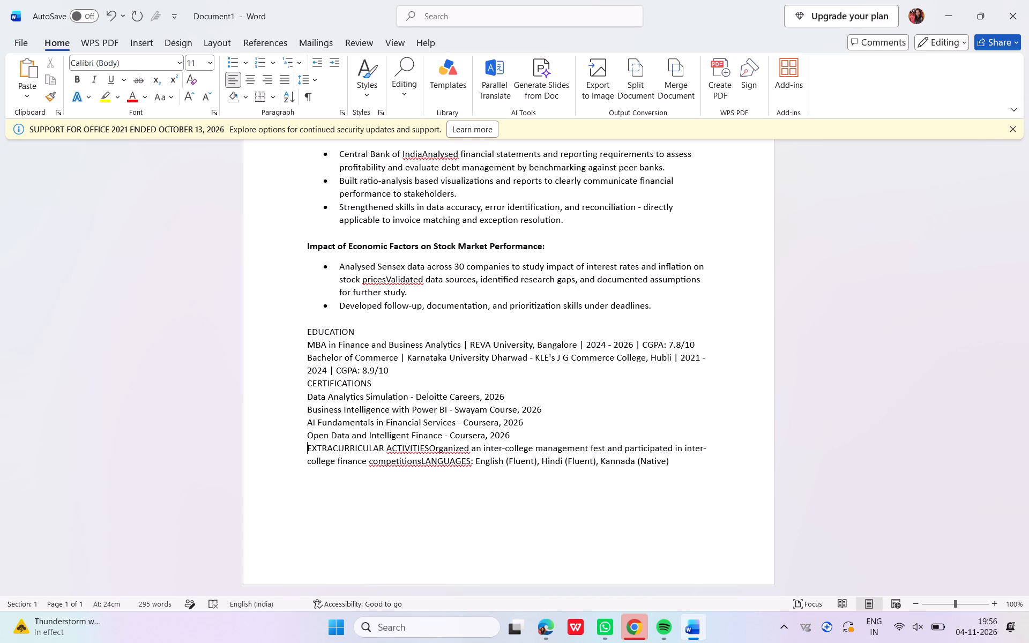
pyautogui.press('Return')
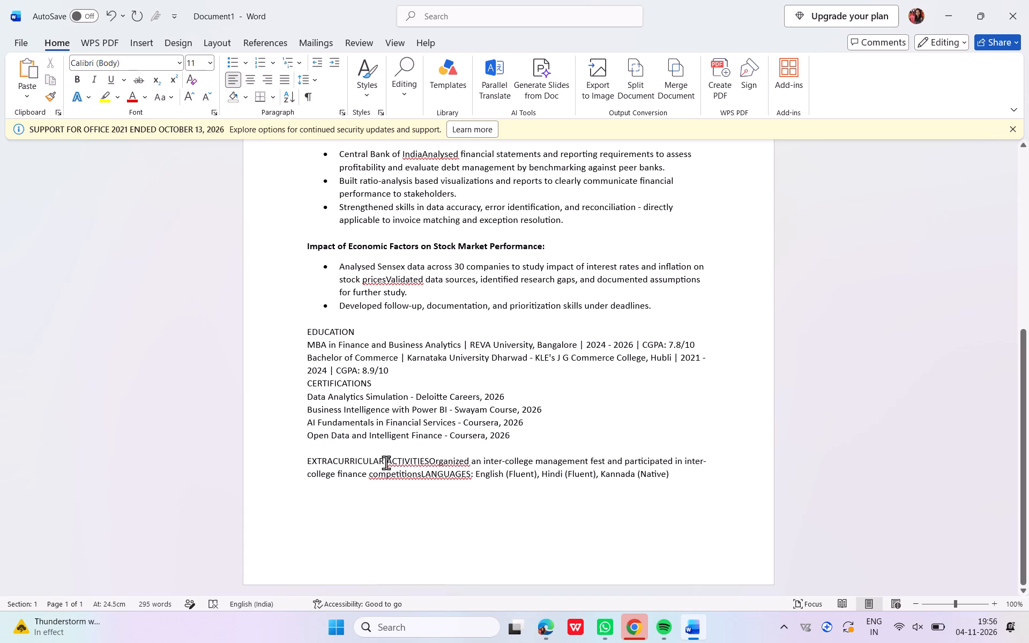
pyautogui.click(430, 461)
pyautogui.press('Return')
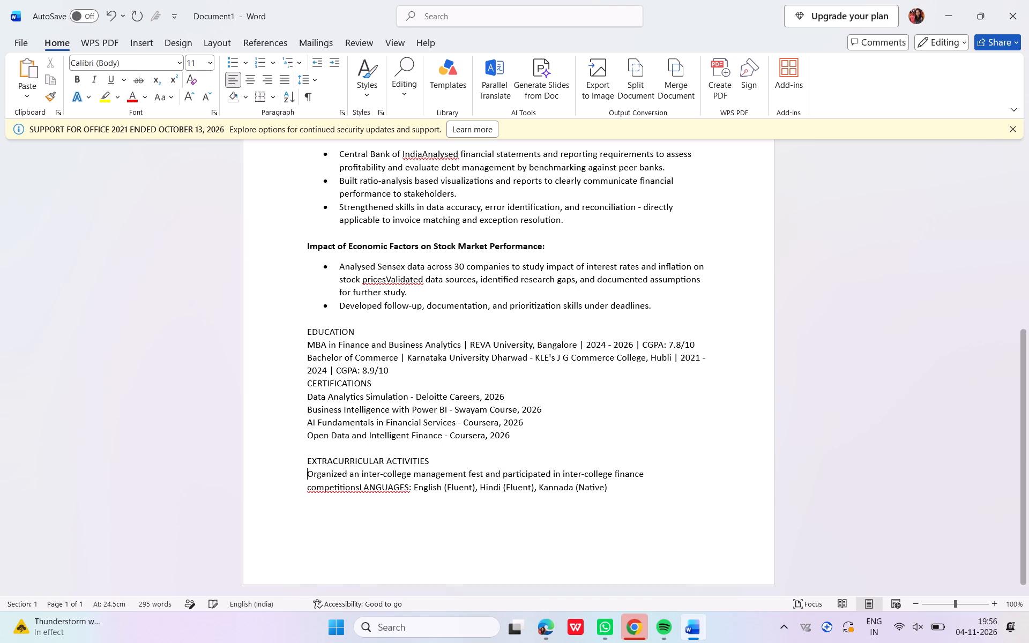
pyautogui.press('Return')
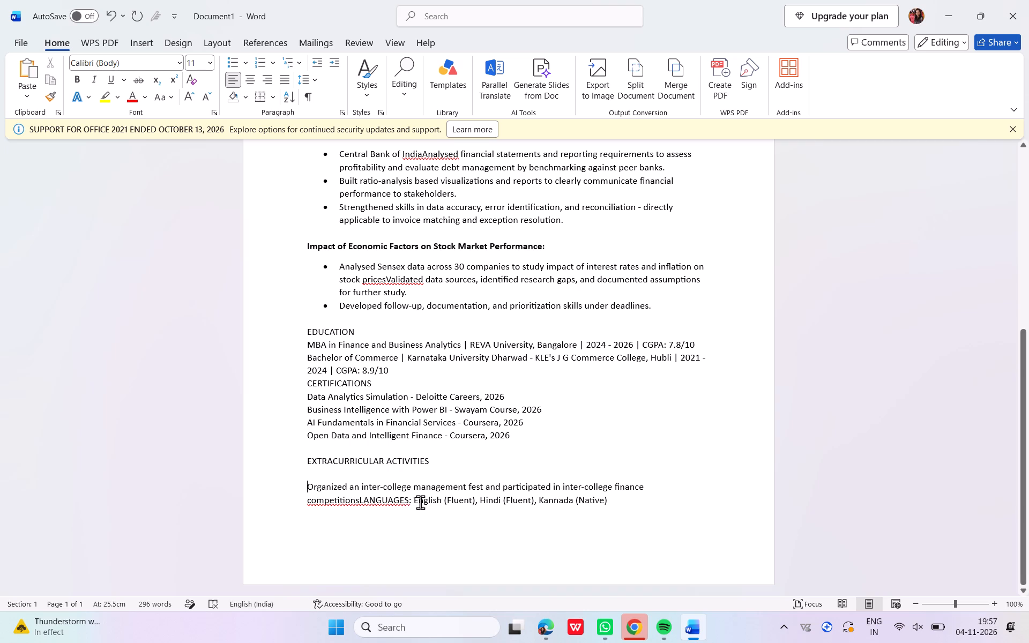
pyautogui.click(360, 502)
pyautogui.press('Return')
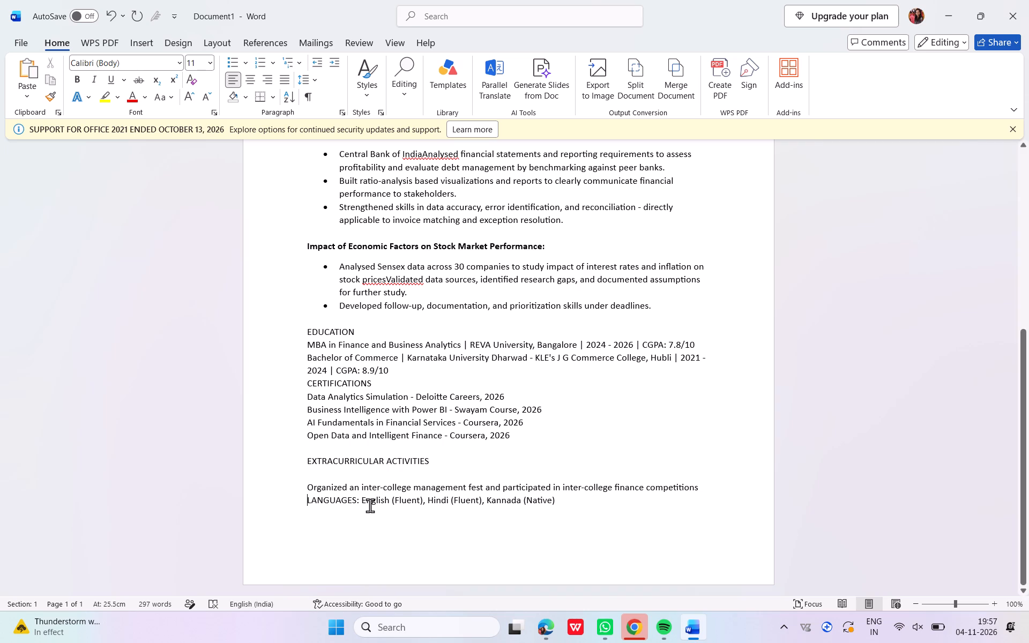
pyautogui.press('Return')
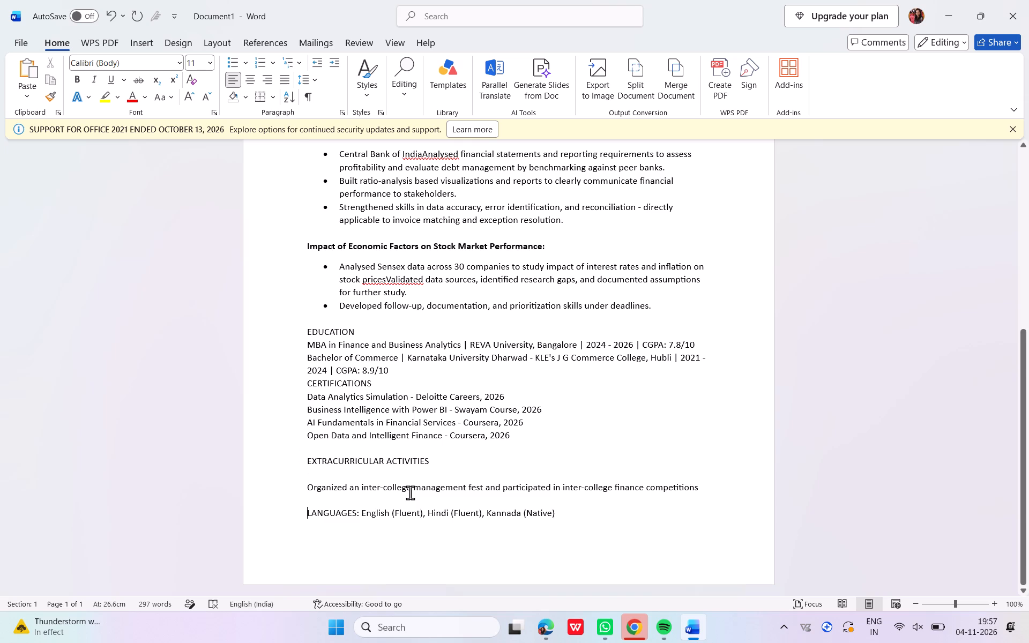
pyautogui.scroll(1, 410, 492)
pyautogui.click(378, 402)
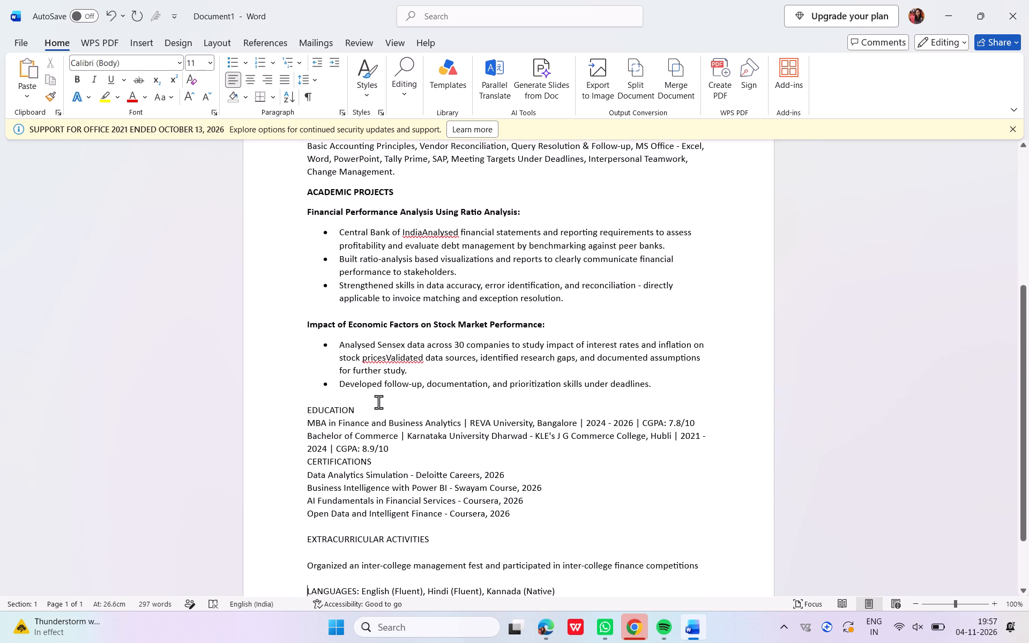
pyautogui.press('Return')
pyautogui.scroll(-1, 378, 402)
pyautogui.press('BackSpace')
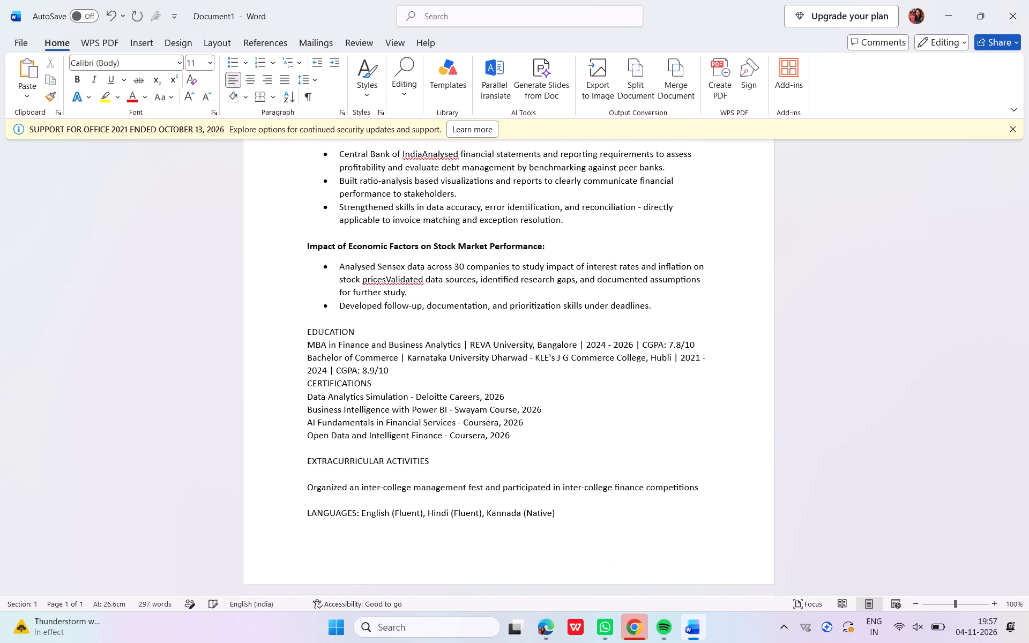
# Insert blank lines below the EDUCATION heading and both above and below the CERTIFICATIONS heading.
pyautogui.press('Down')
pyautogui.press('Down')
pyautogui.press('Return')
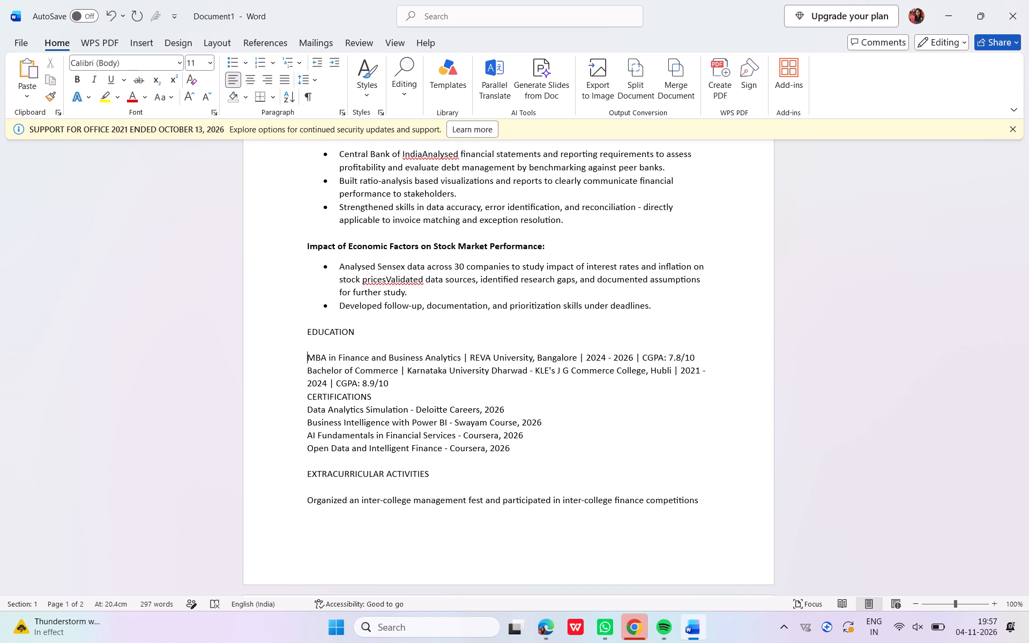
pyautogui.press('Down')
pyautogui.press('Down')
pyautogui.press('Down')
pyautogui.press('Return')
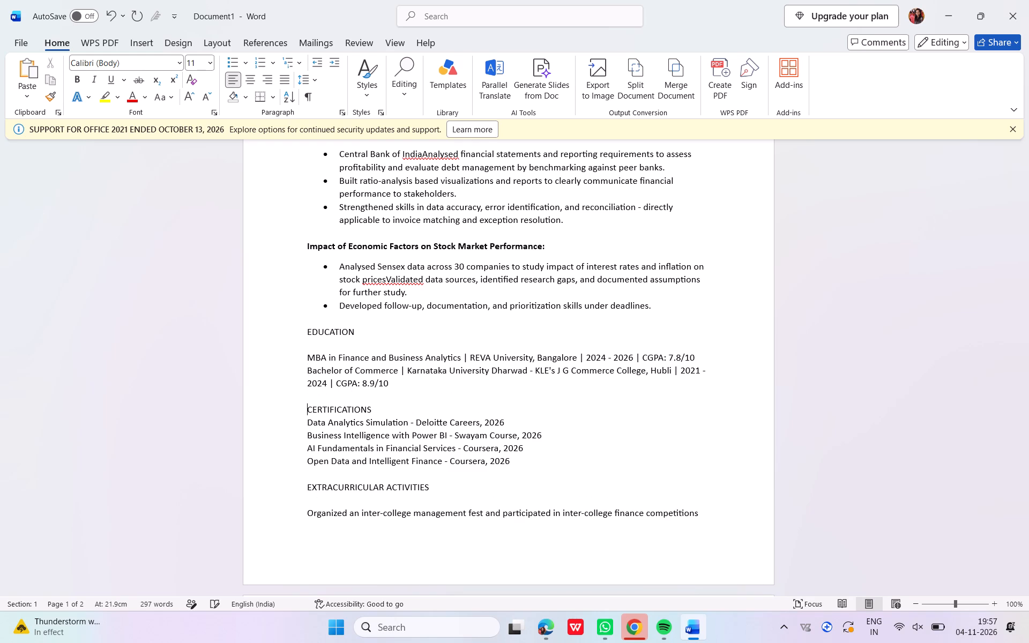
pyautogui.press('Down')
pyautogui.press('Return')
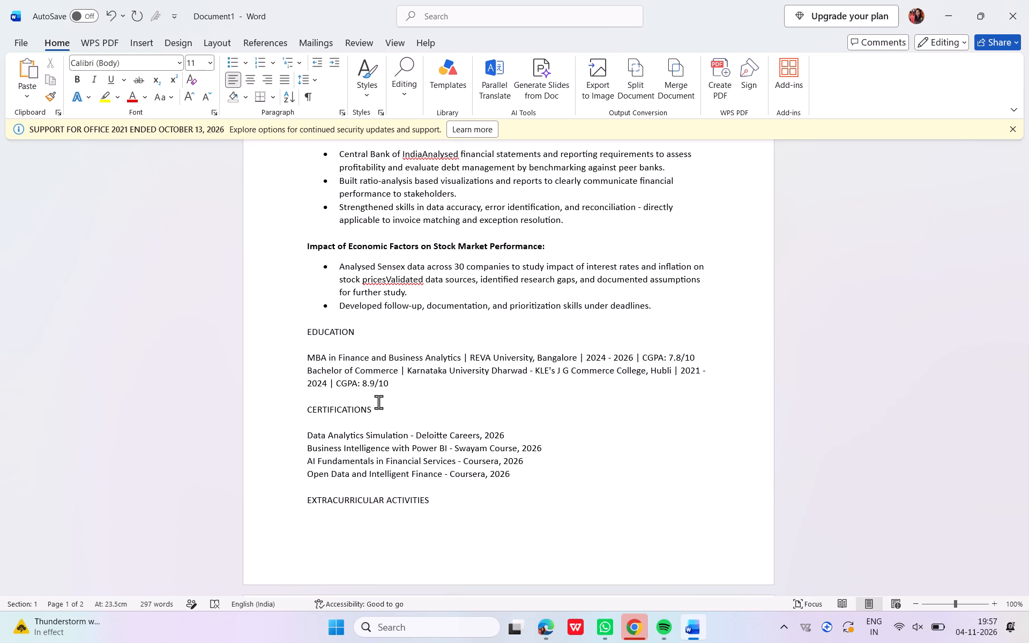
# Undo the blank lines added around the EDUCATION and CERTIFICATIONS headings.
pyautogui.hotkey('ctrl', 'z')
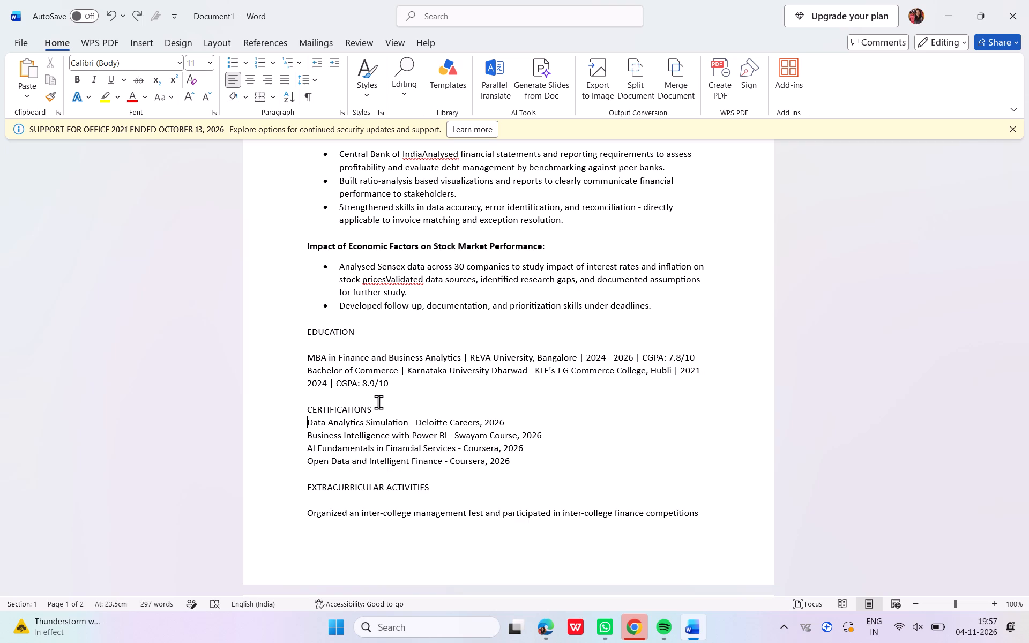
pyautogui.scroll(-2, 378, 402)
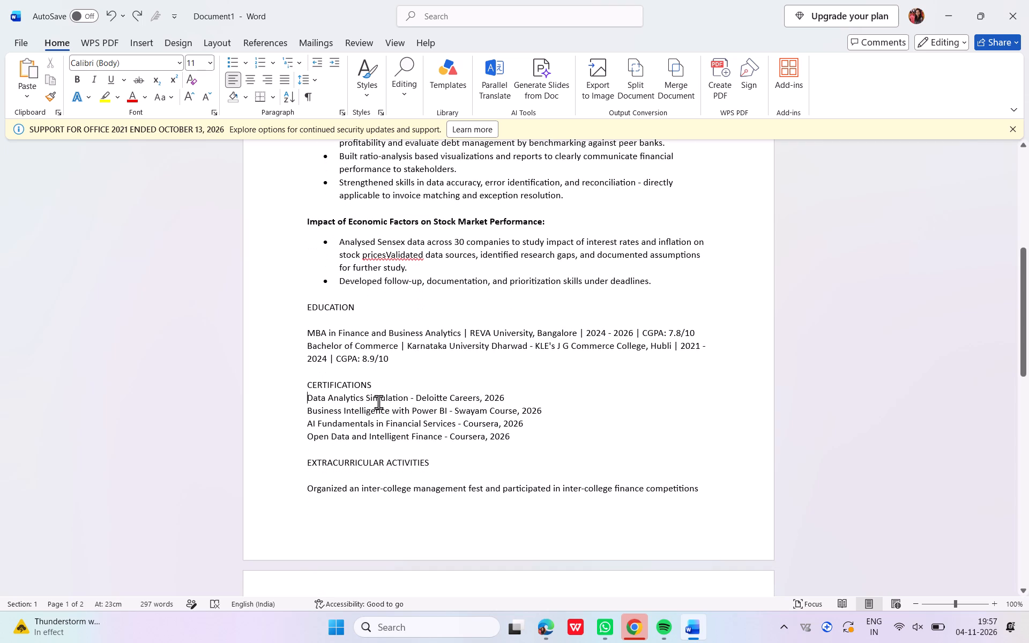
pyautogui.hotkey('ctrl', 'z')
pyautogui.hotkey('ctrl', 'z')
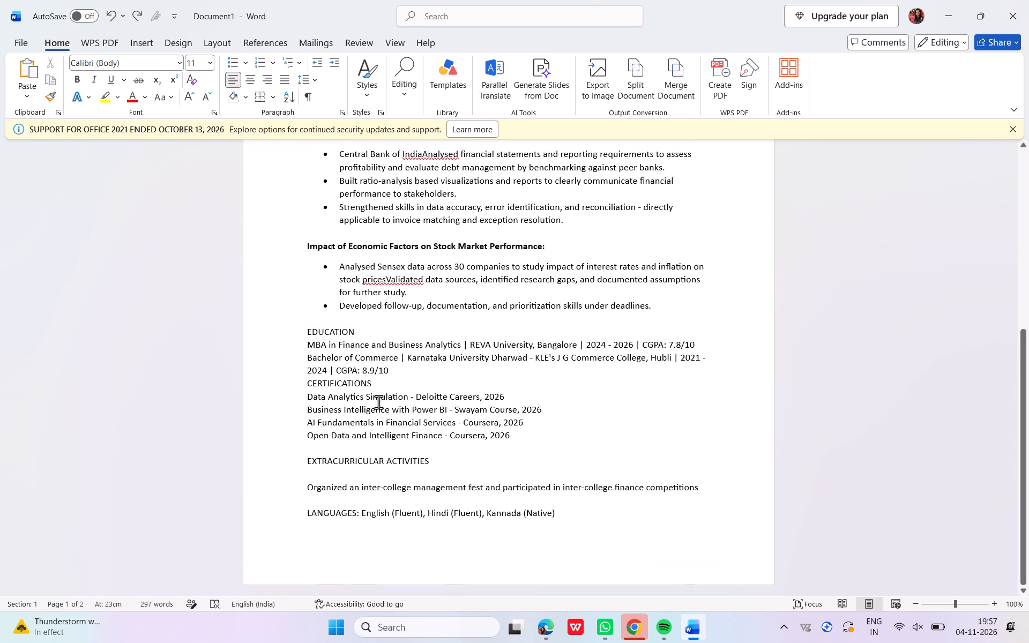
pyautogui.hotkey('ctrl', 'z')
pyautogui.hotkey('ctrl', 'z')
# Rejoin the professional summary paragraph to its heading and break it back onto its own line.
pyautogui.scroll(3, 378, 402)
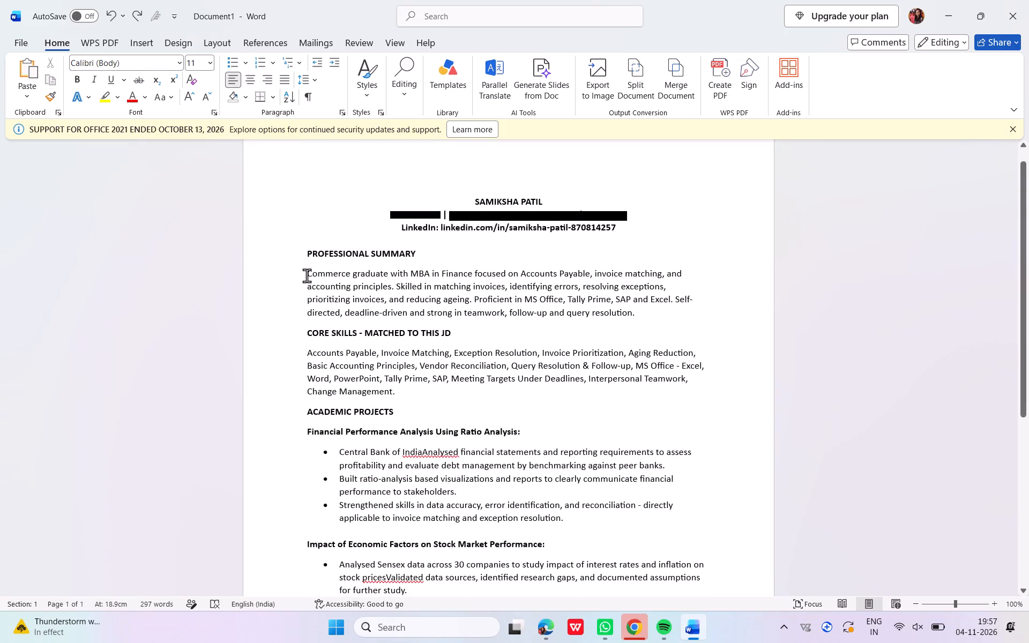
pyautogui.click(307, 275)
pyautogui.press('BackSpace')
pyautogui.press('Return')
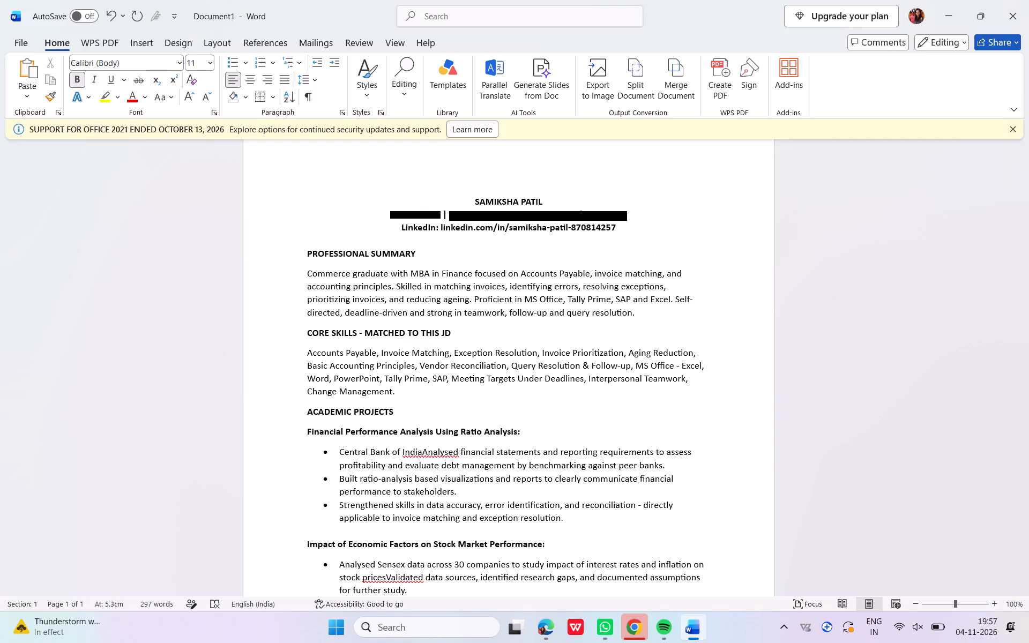
# Shorten the core skills heading to "CORE SKILLS :", dropping "- MATCHED TO THIS JD", with the skills list on its own line below.
pyautogui.click(306, 353)
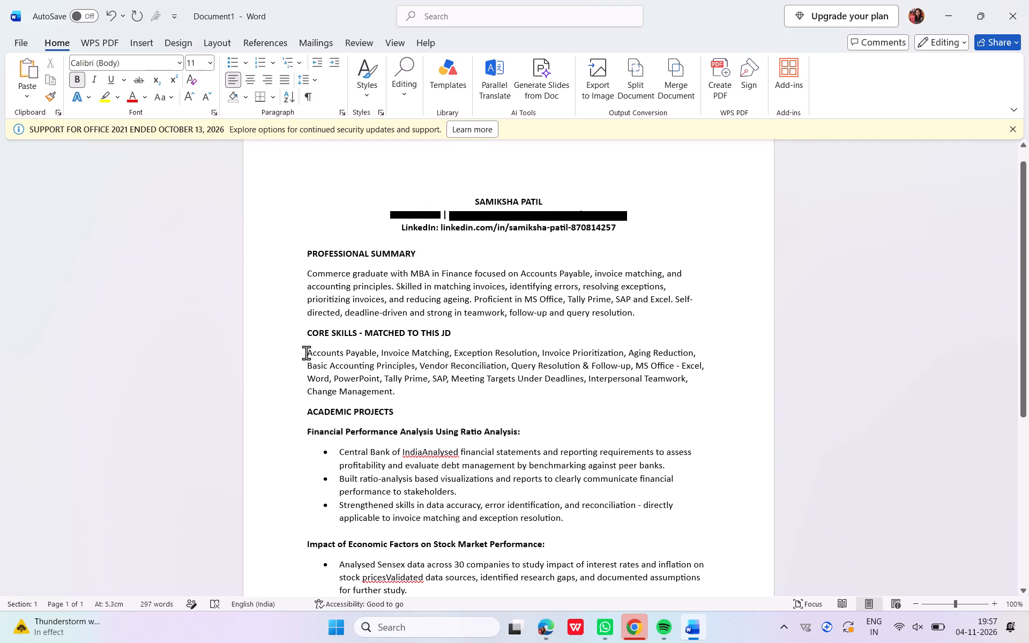
pyautogui.press('BackSpace')
pyautogui.press('BackSpace')
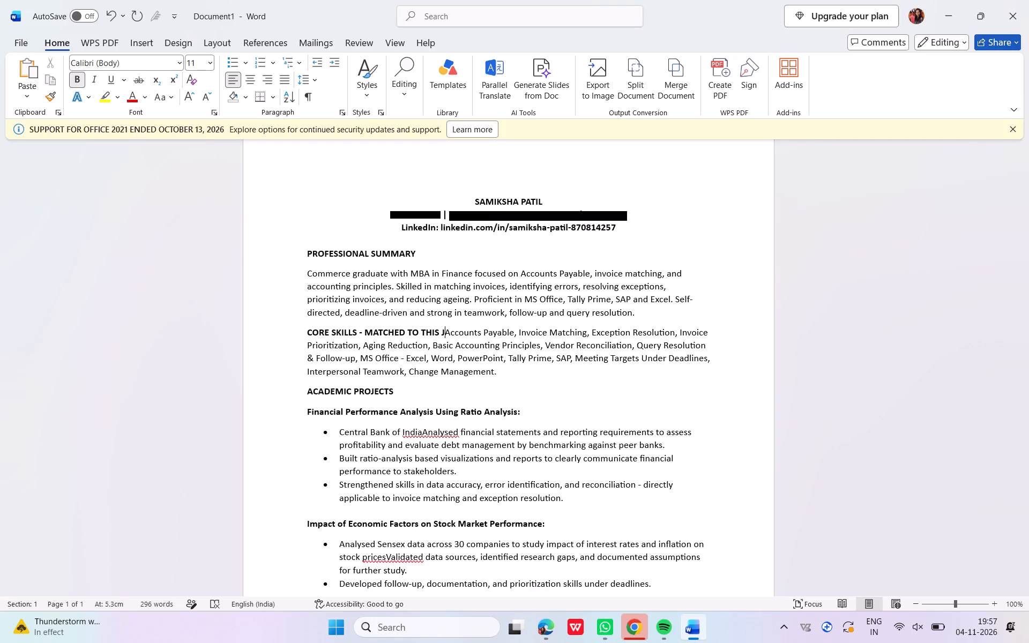
pyautogui.hotkey('ctrl', 'z')
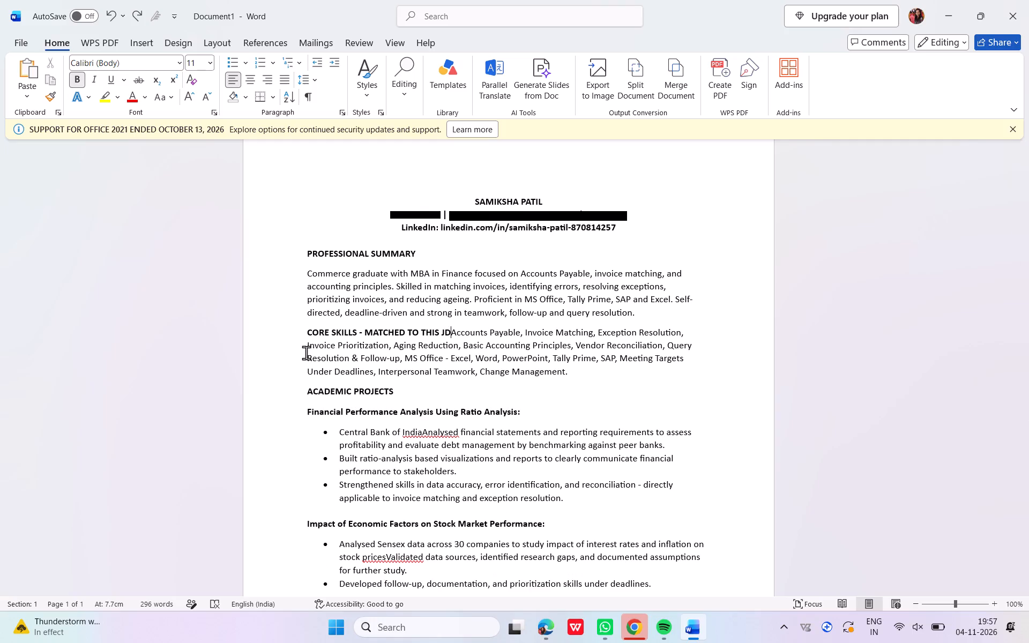
pyautogui.press('BackSpace')
pyautogui.press('BackSpace')
pyautogui.press('BackSpace')
pyautogui.press('BackSpace')
pyautogui.press('BackSpace')
pyautogui.press('BackSpace')
pyautogui.press('BackSpace')
pyautogui.press('BackSpace')
pyautogui.press('BackSpace')
pyautogui.press('BackSpace')
pyautogui.press('BackSpace')
pyautogui.press('BackSpace')
pyautogui.press('BackSpace')
pyautogui.press('BackSpace')
pyautogui.press('BackSpace')
pyautogui.press('BackSpace')
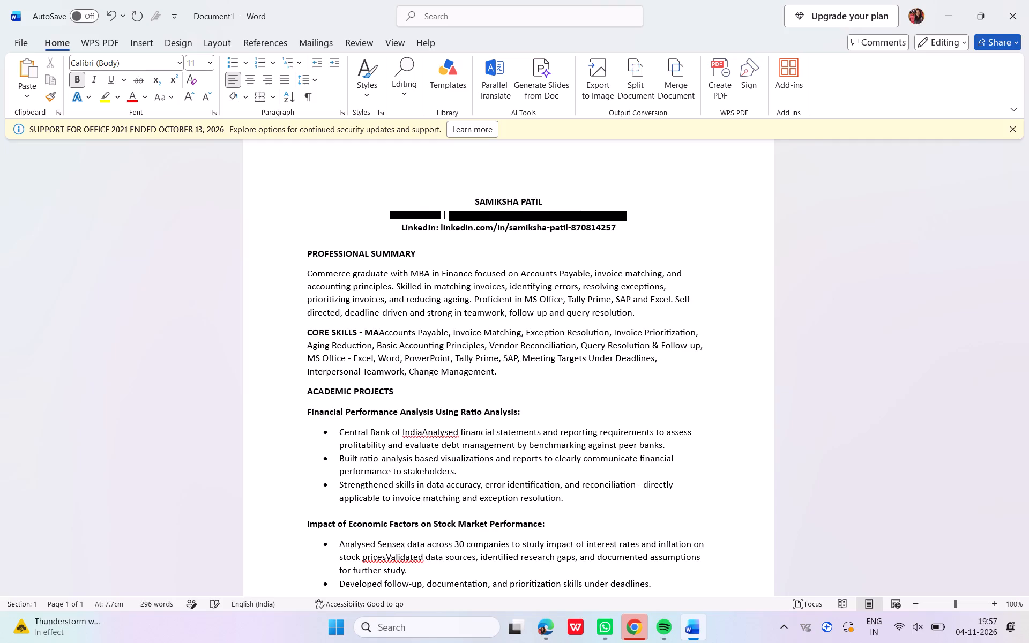
pyautogui.press('BackSpace')
pyautogui.press('BackSpace')
pyautogui.press('BackSpace')
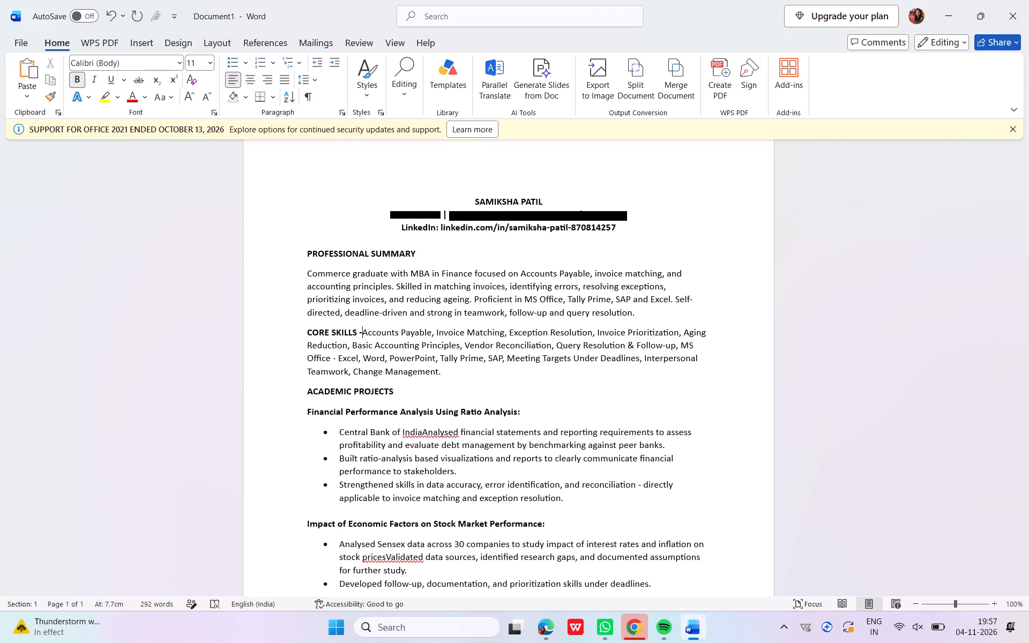
pyautogui.press('space')
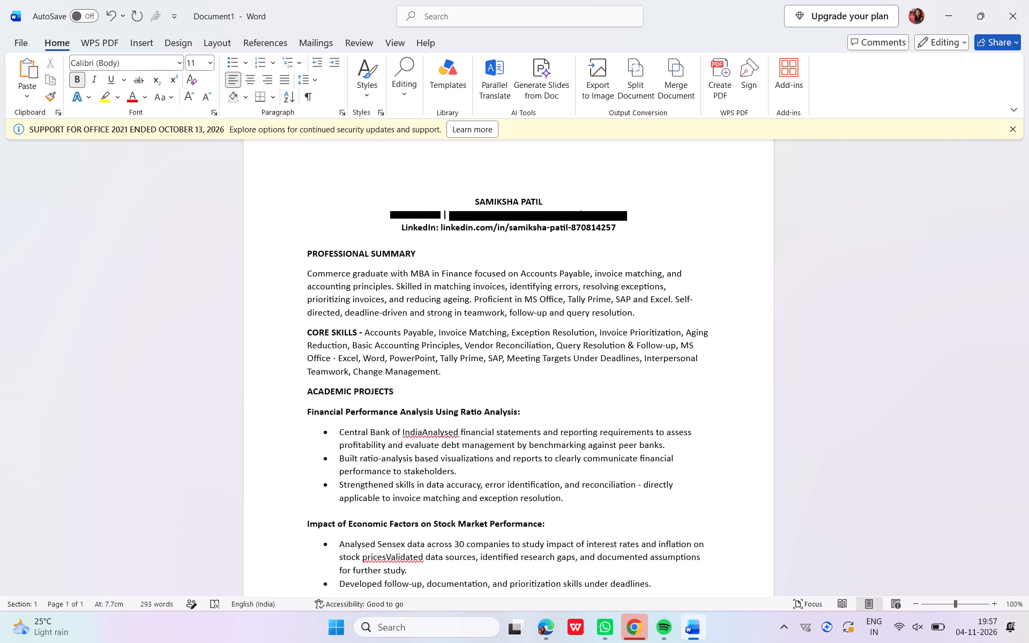
pyautogui.press('BackSpace')
pyautogui.press('BackSpace')
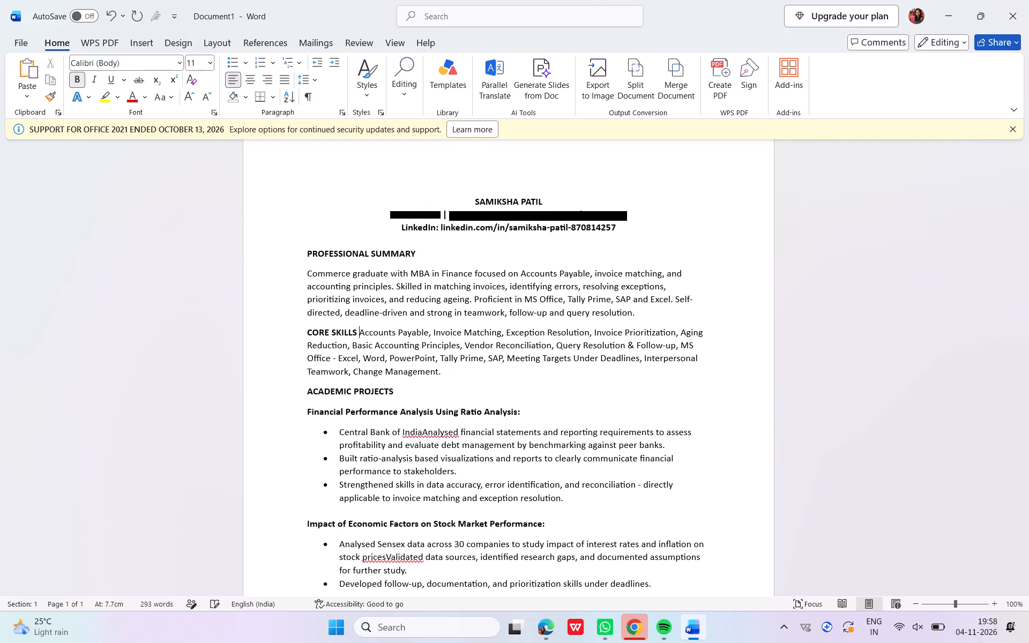
pyautogui.hotkey('shift', ':')
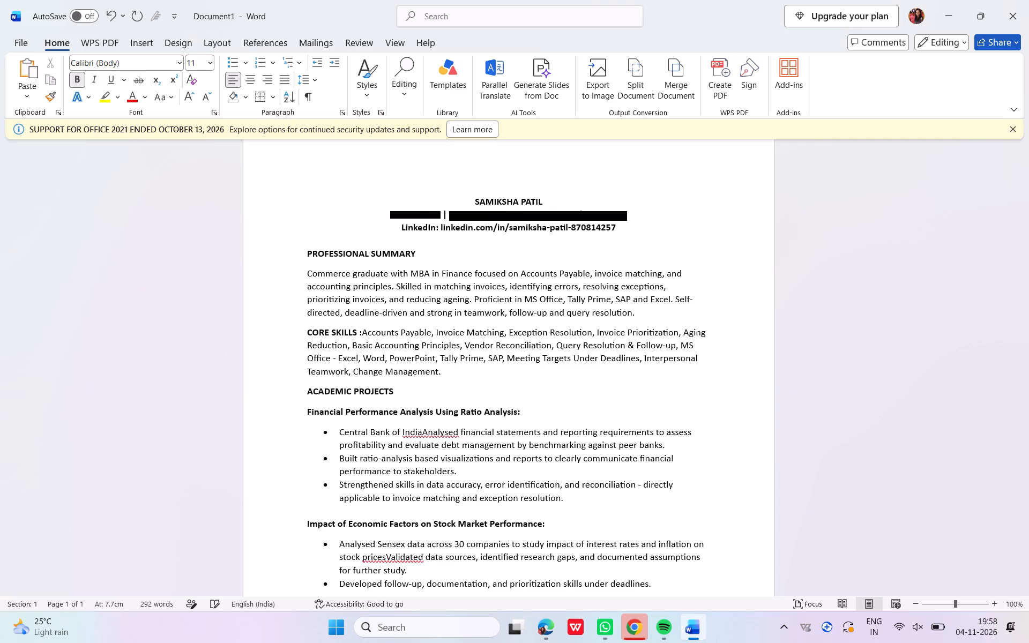
pyautogui.press('Return')
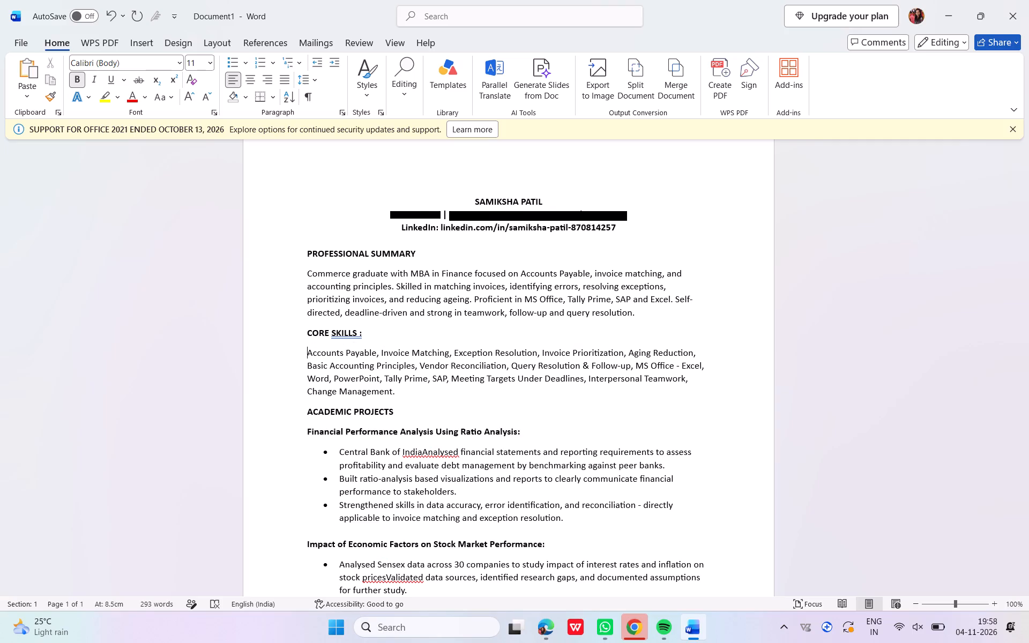
# Remove the space before the colon in the core skills heading so it reads "CORE SKILLS:".
pyautogui.click(352, 337)
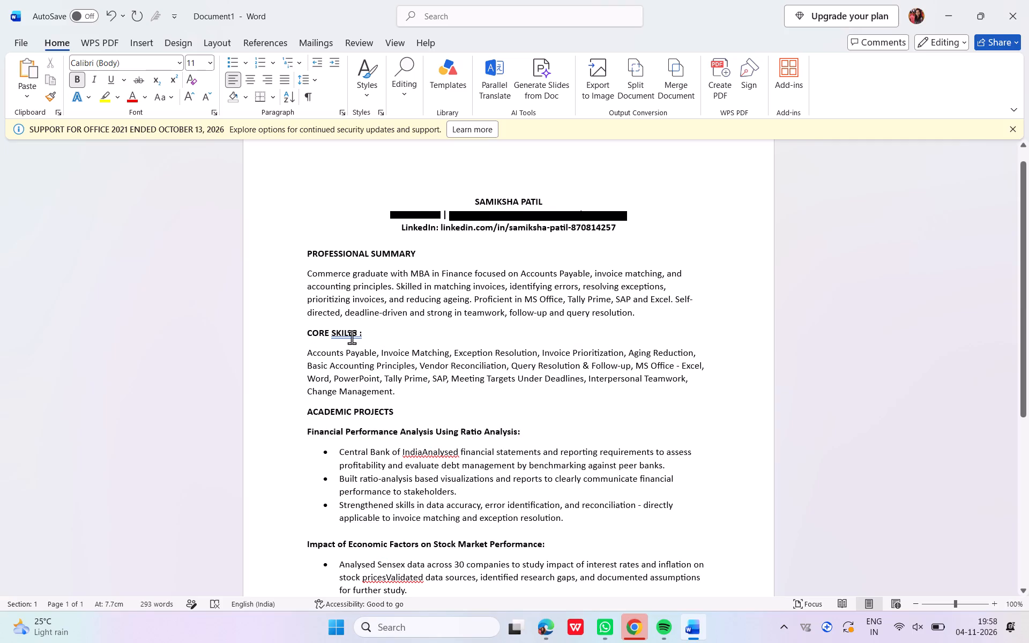
pyautogui.click(361, 333)
pyautogui.press('BackSpace')
pyautogui.press('BackSpace')
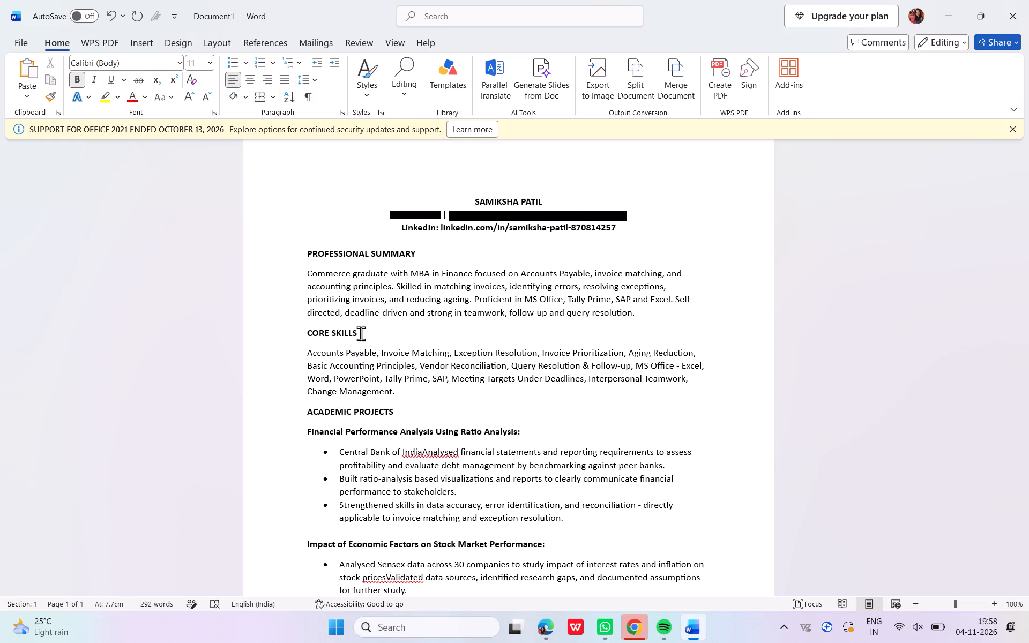
pyautogui.hotkey('shift', ':')
# Add a colon to the ACADEMIC PROJECTS heading, keeping the Financial Performance Analysis title on its own line below.
pyautogui.scroll(-1, 361, 333)
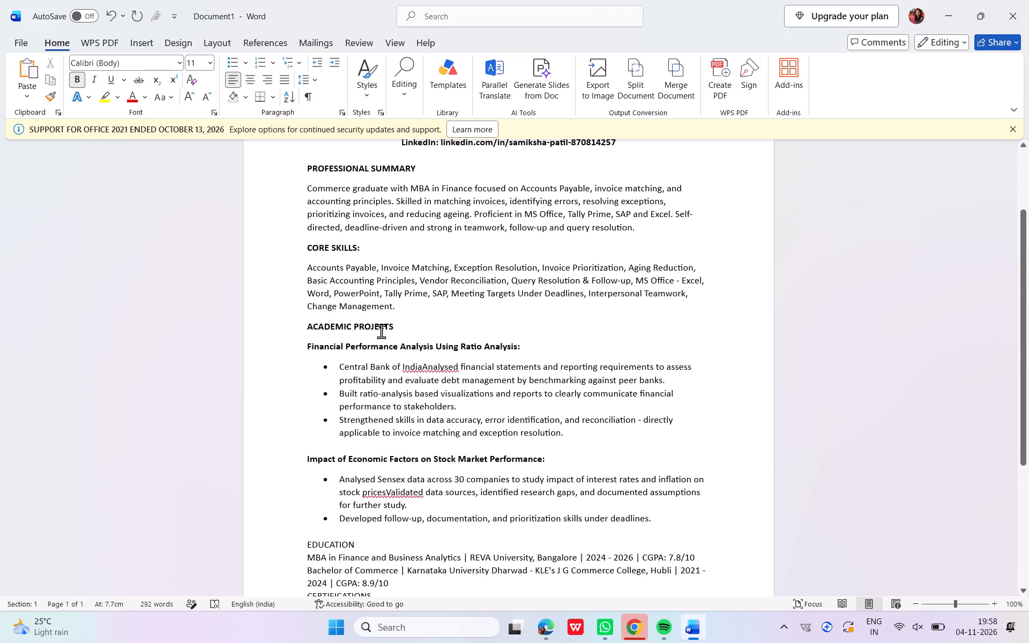
pyautogui.click(306, 350)
pyautogui.press('BackSpace')
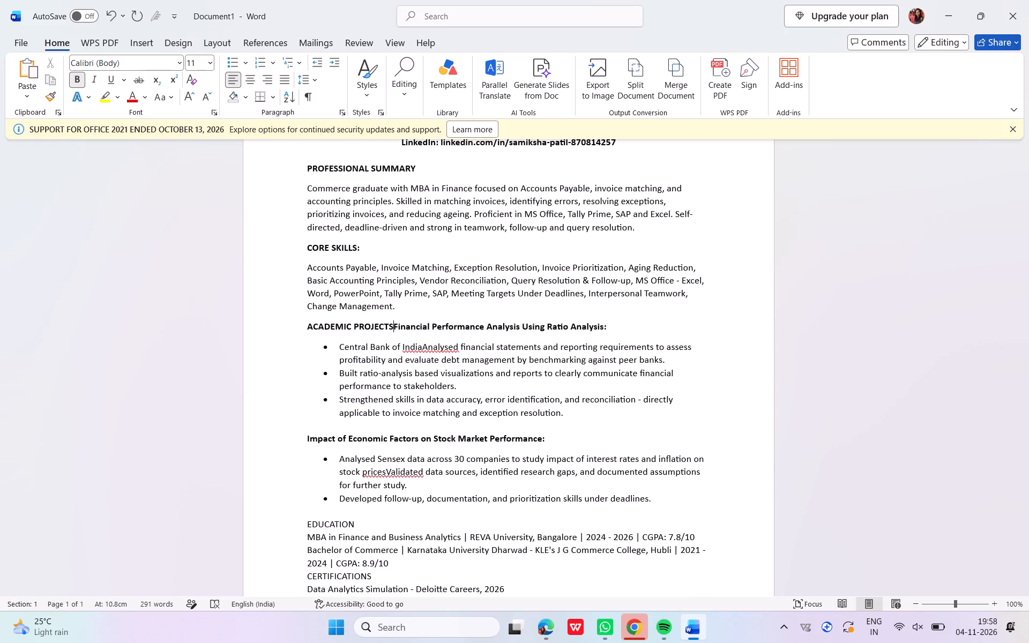
pyautogui.hotkey('shift', ':')
pyautogui.press('Return')
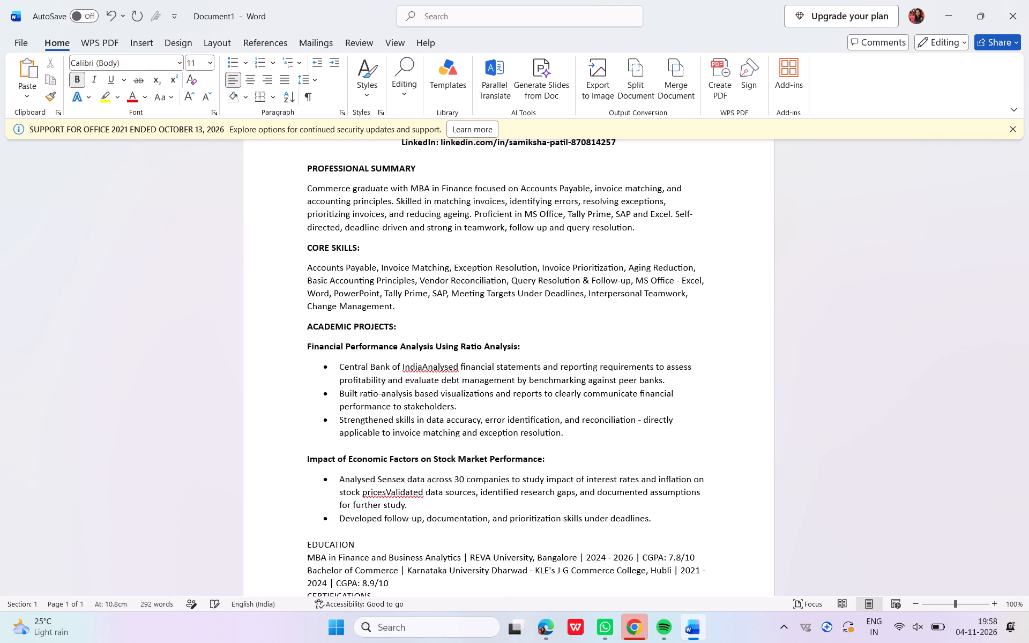
# Remove the blank line above the "Impact of Economic Factors on Stock Market Performance:" project title.
pyautogui.click(307, 456)
pyautogui.press('BackSpace')
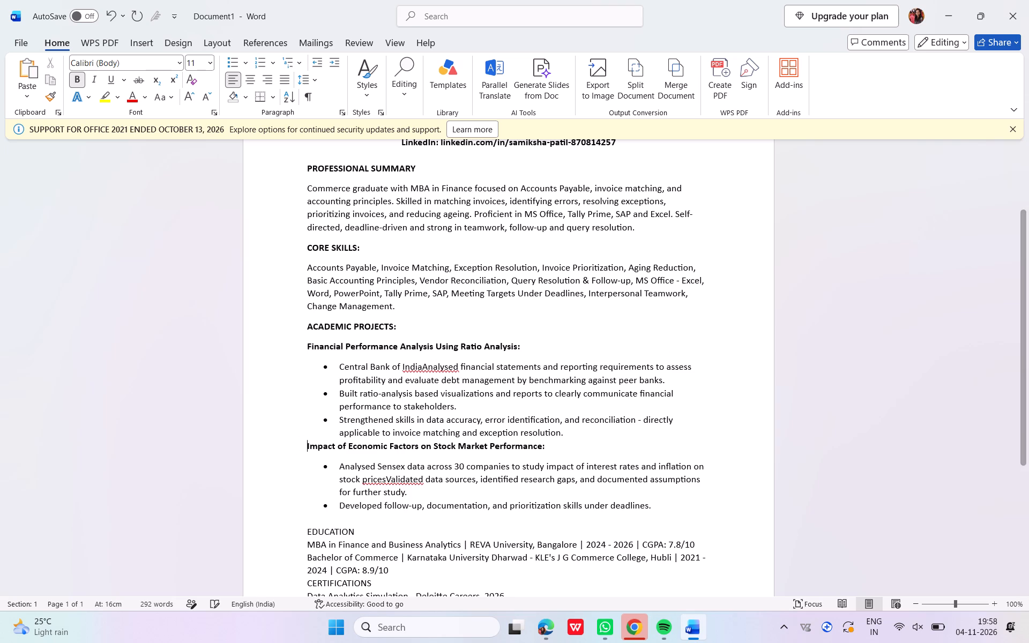
# Make the EDUCATION heading bold.
pyautogui.scroll(-2, 307, 456)
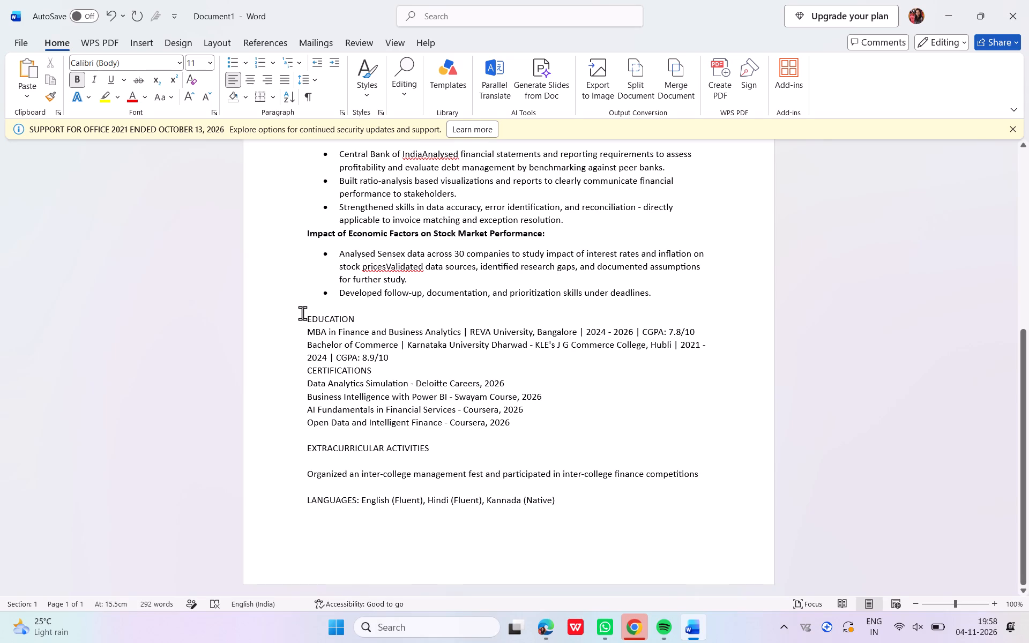
pyautogui.moveTo(302, 313); pyautogui.dragTo(382, 316)
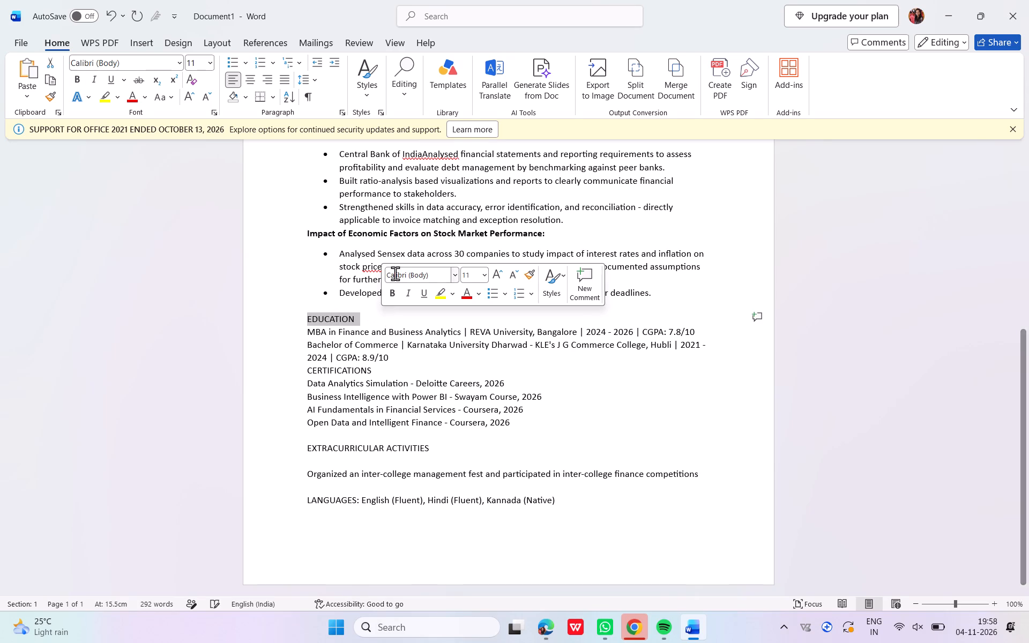
pyautogui.click(395, 290)
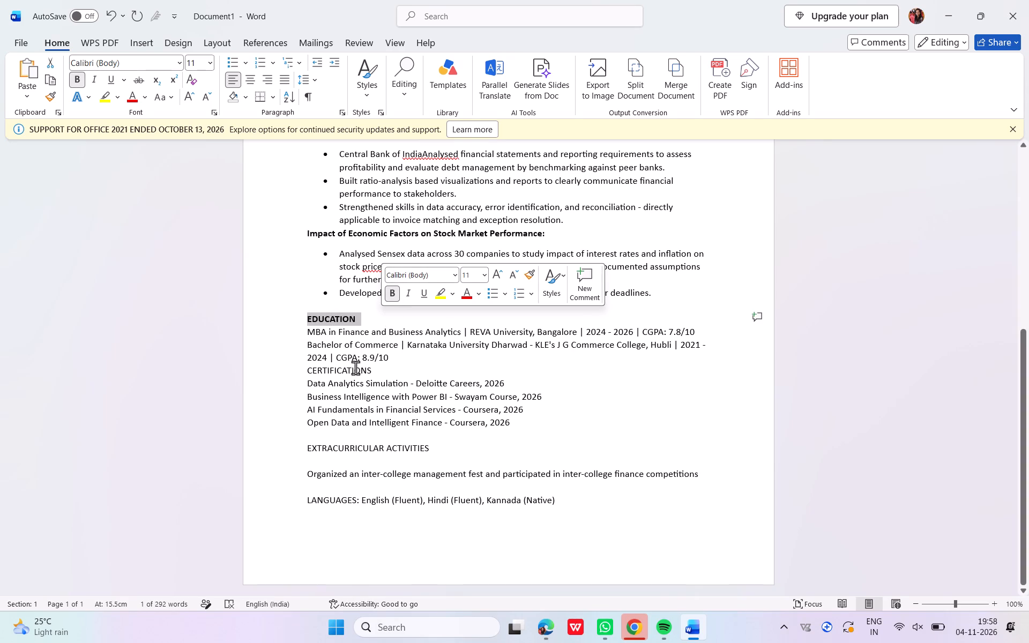
# Insert a blank line between the Bachelor of Commerce entry and the CERTIFICATIONS heading.
pyautogui.click(305, 372)
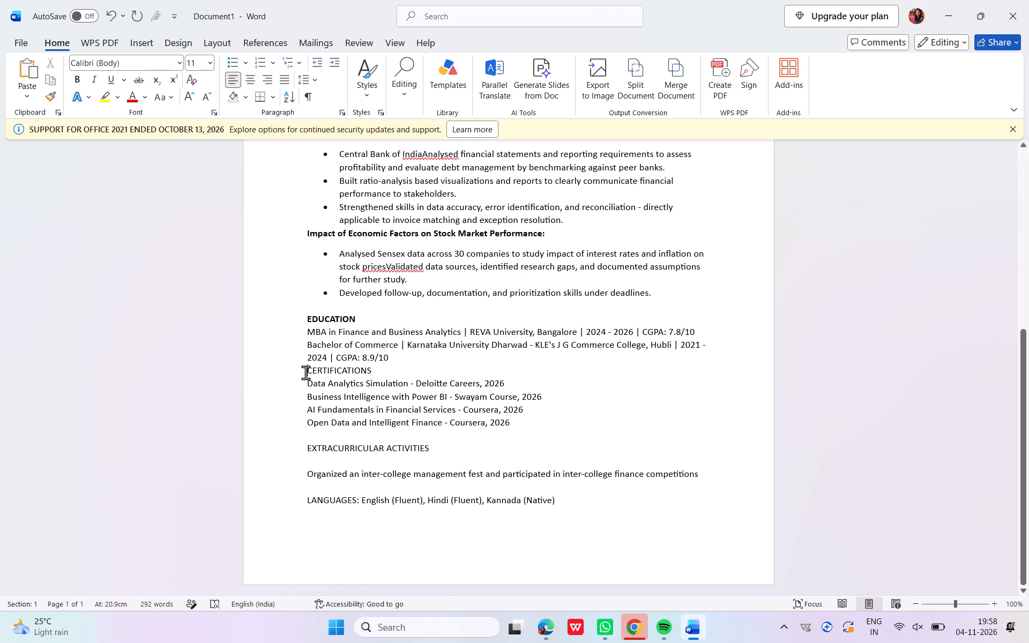
pyautogui.press('Return')
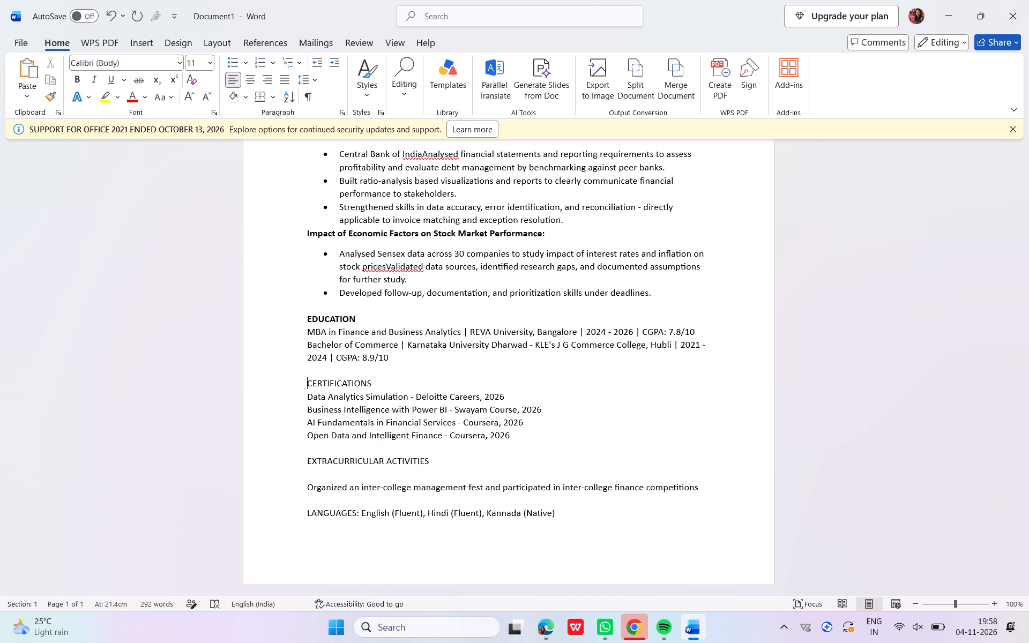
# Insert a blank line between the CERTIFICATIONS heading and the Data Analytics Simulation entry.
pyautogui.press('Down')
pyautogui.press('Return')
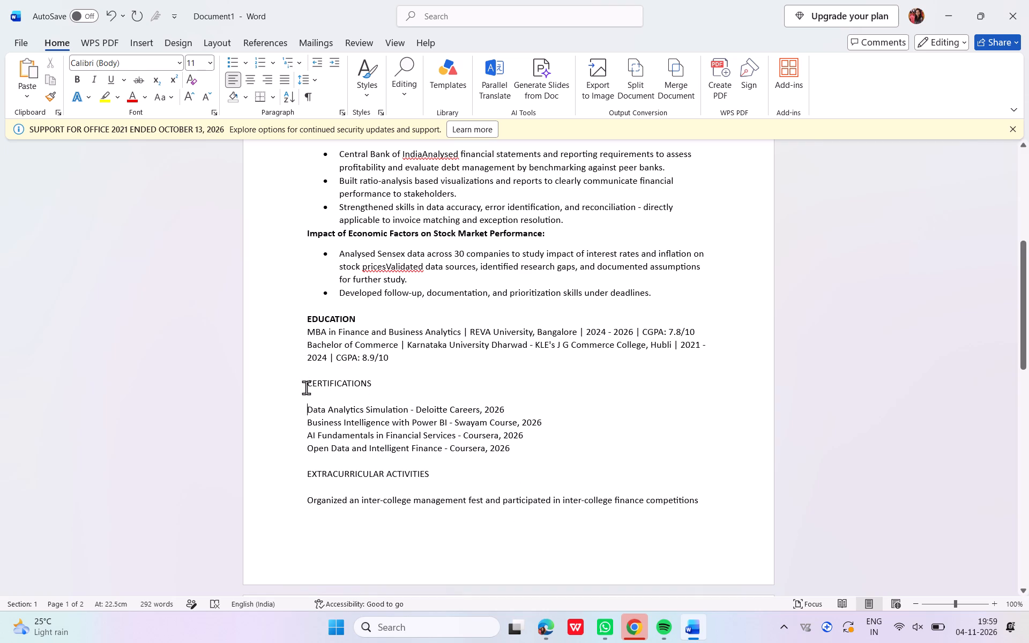
# Make the CERTIFICATIONS heading bold.
pyautogui.moveTo(304, 383); pyautogui.dragTo(399, 381)
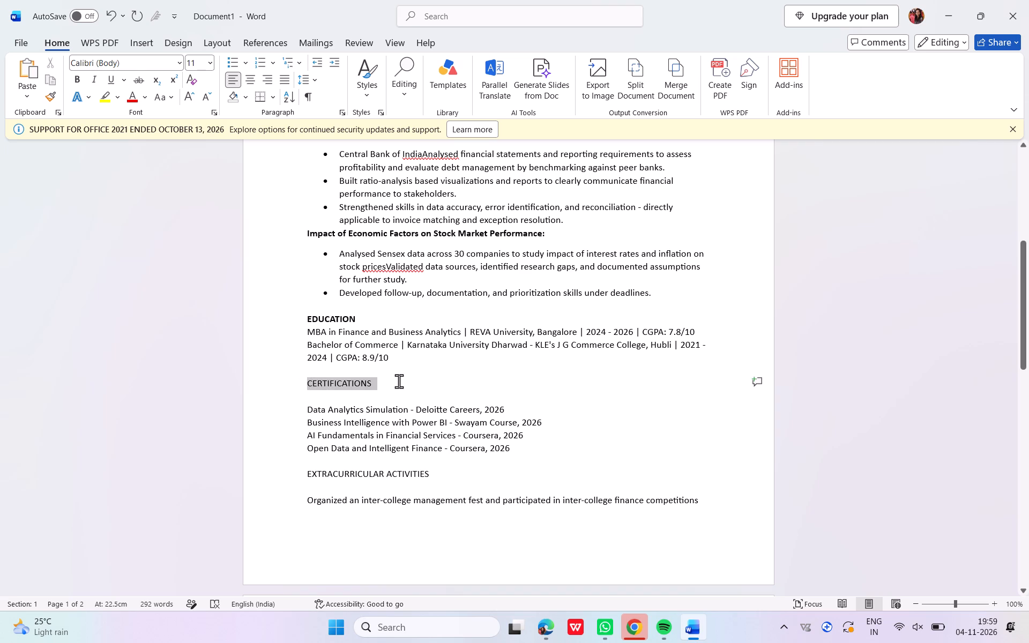
pyautogui.click(399, 381)
pyautogui.moveTo(375, 386); pyautogui.dragTo(300, 384)
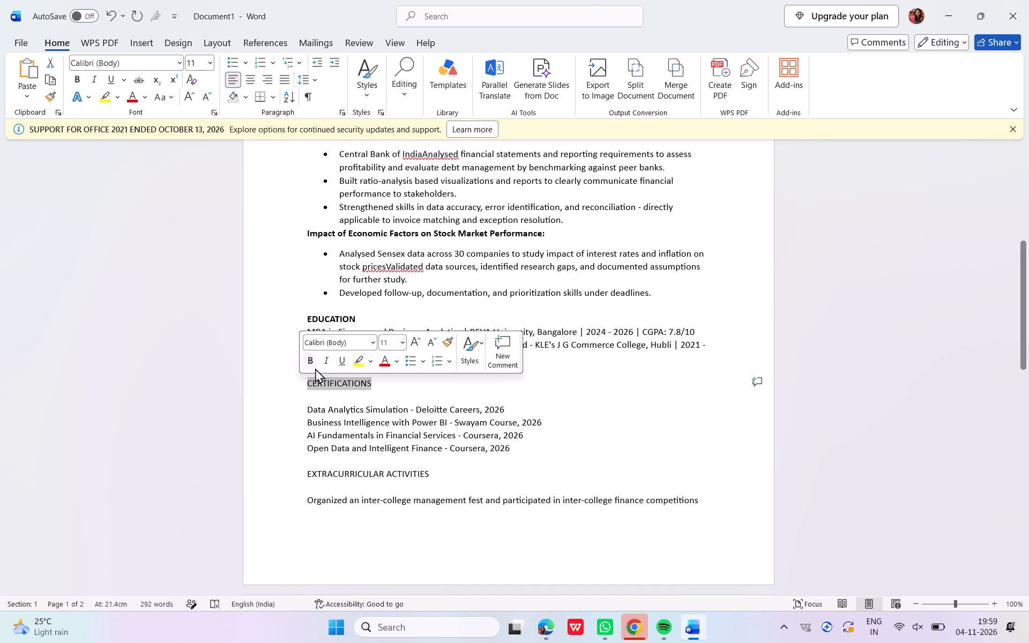
pyautogui.click(311, 362)
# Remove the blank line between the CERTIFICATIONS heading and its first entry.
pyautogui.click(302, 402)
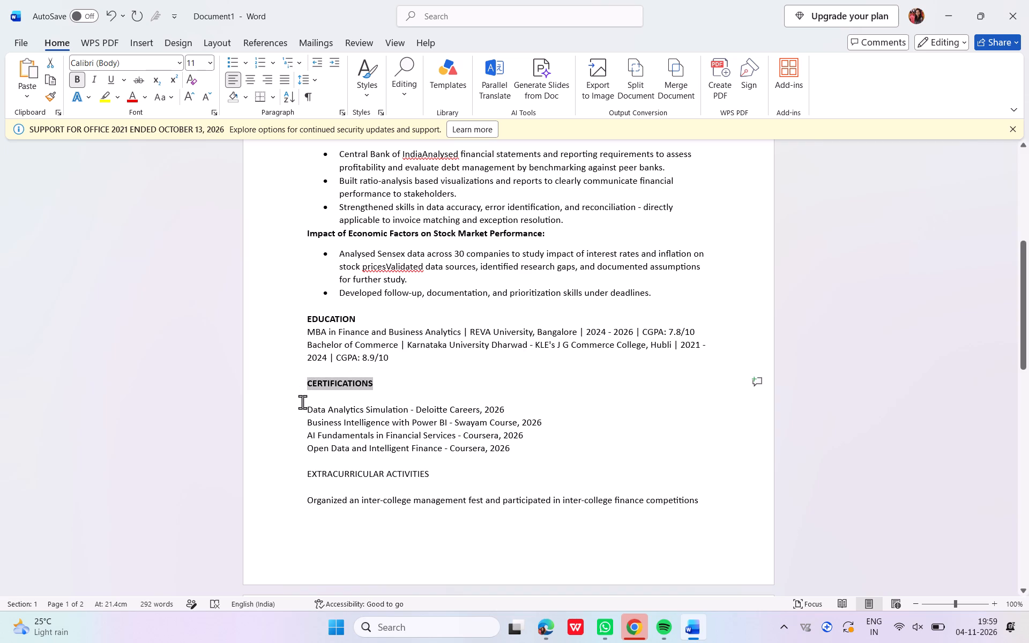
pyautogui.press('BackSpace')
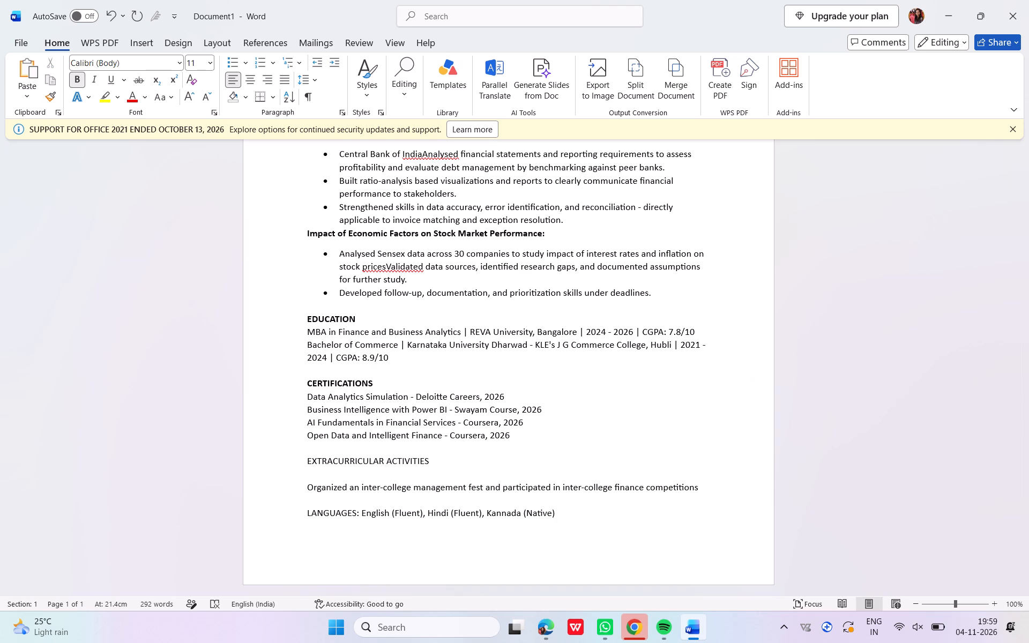
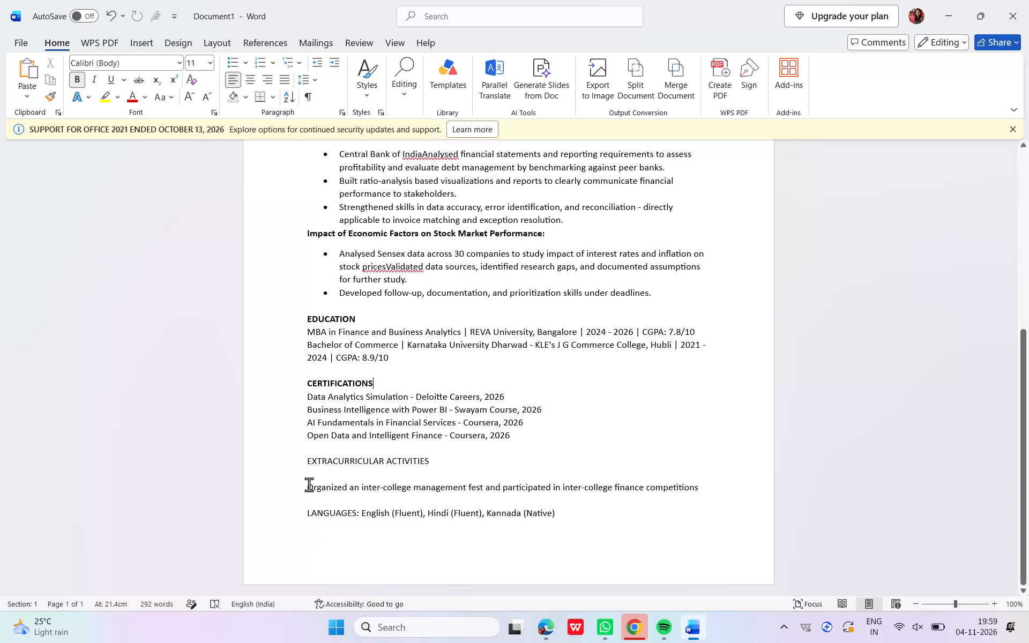
# Remove the blank line between the EXTRACURRICULAR ACTIVITIES heading and its entry.
pyautogui.click(309, 484)
pyautogui.press('BackSpace')
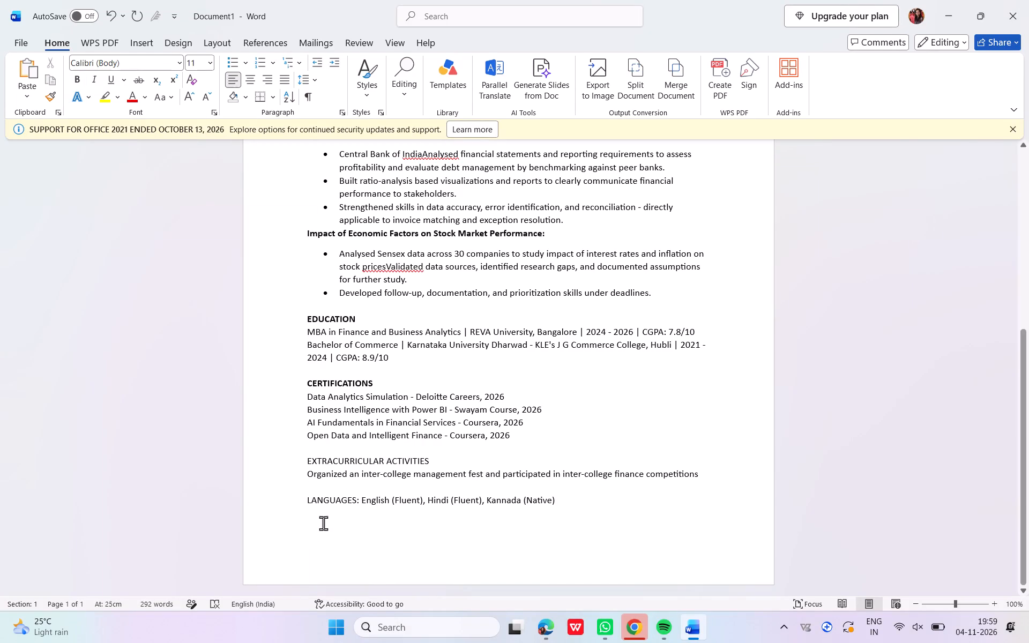
# Make the EXTRACURRICULAR ACTIVITIES heading bold.
pyautogui.moveTo(307, 462); pyautogui.dragTo(443, 467)
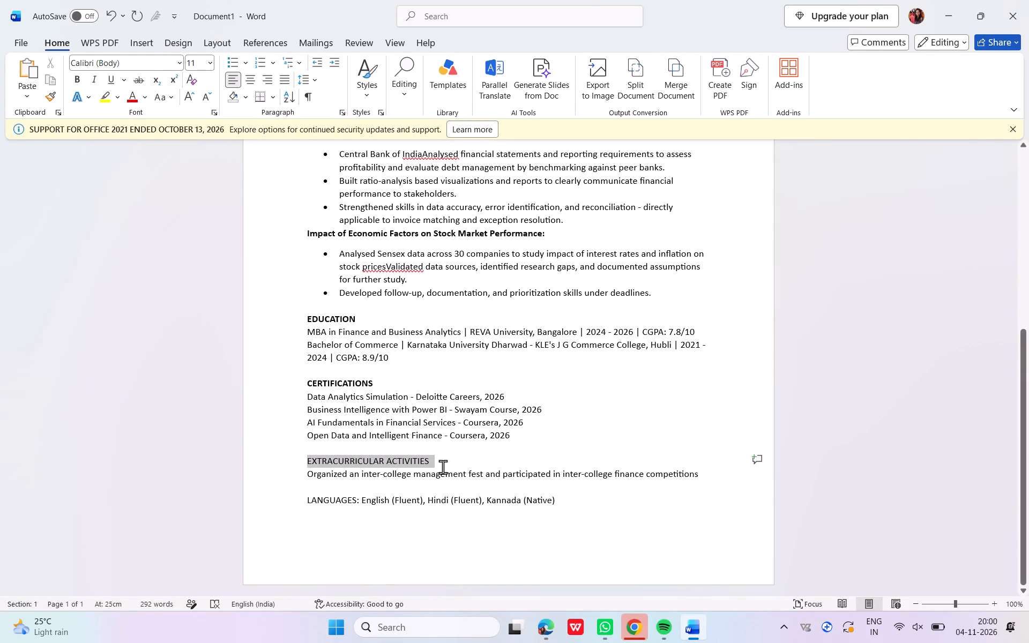
pyautogui.moveTo(443, 467); pyautogui.dragTo(443, 467)
pyautogui.click(458, 447)
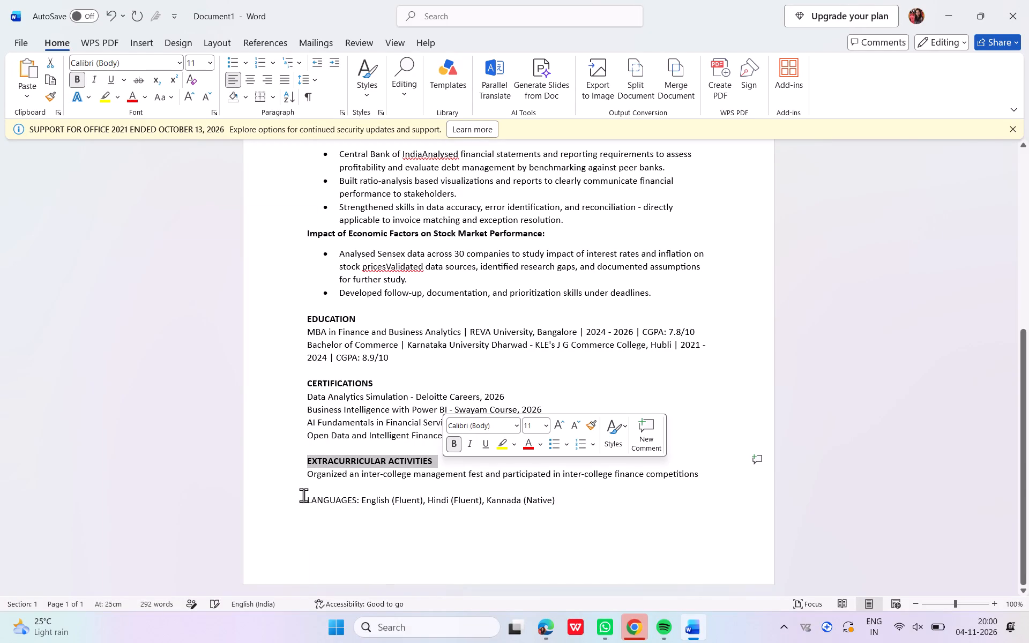
# Make the LANGUAGES: label bold, leaving the list of languages after it in regular weight.
pyautogui.moveTo(305, 496); pyautogui.dragTo(359, 498)
pyautogui.click(370, 478)
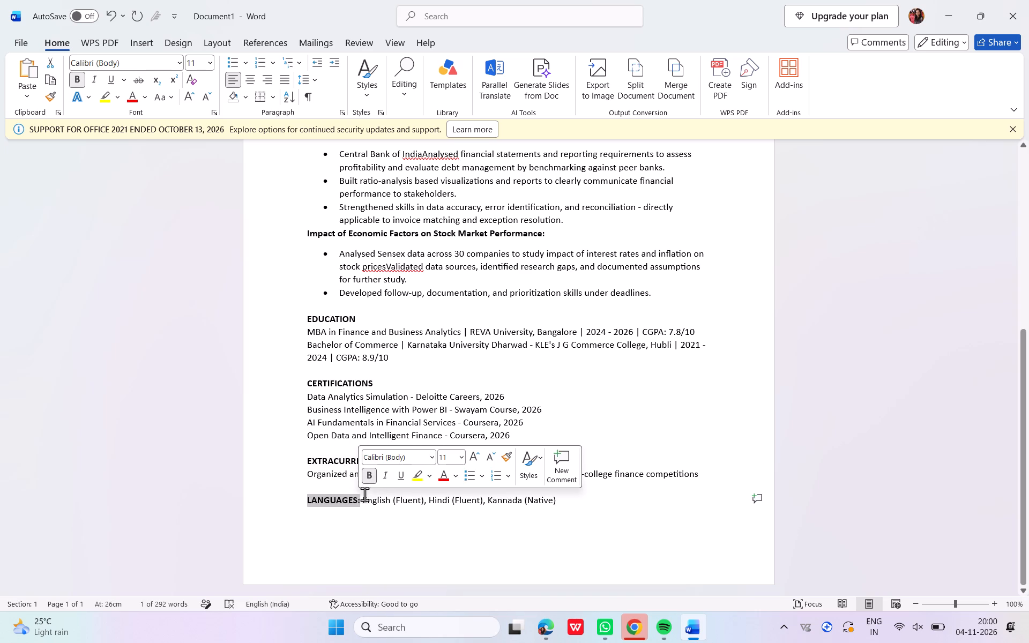
pyautogui.click(365, 501)
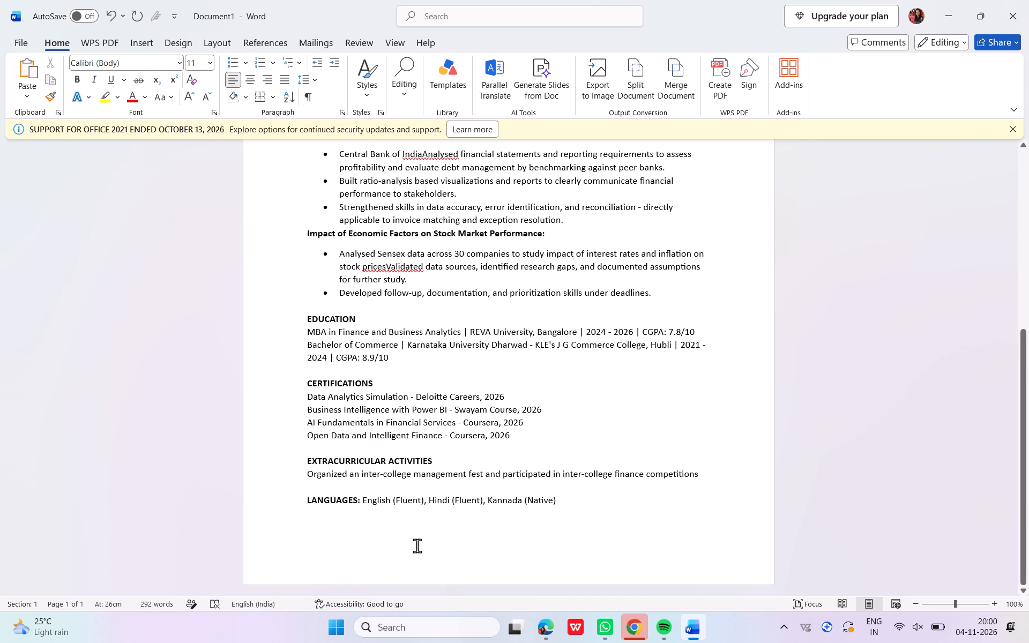
pyautogui.press('Left')
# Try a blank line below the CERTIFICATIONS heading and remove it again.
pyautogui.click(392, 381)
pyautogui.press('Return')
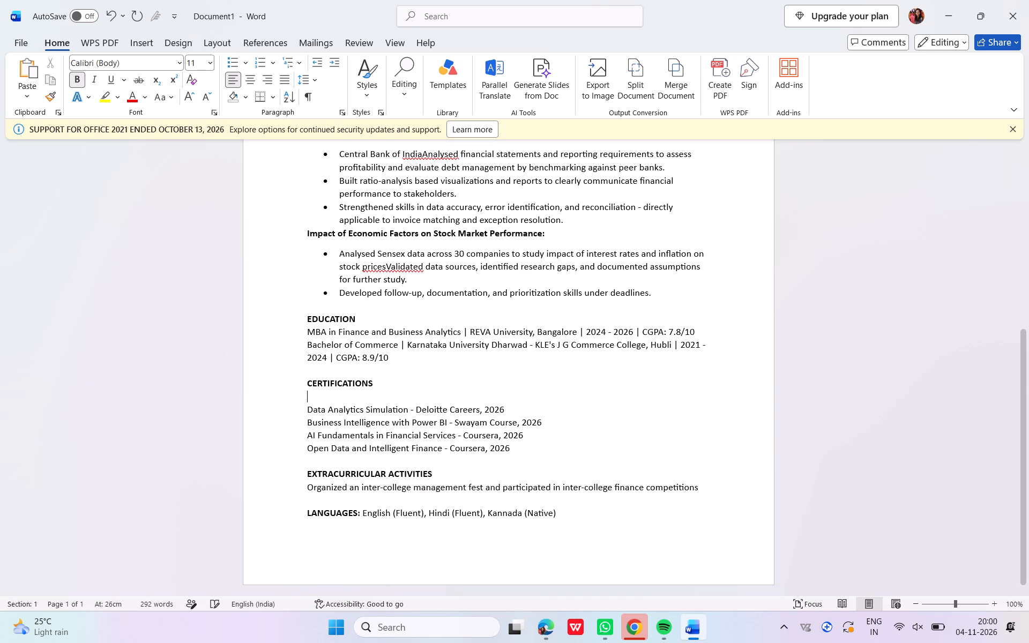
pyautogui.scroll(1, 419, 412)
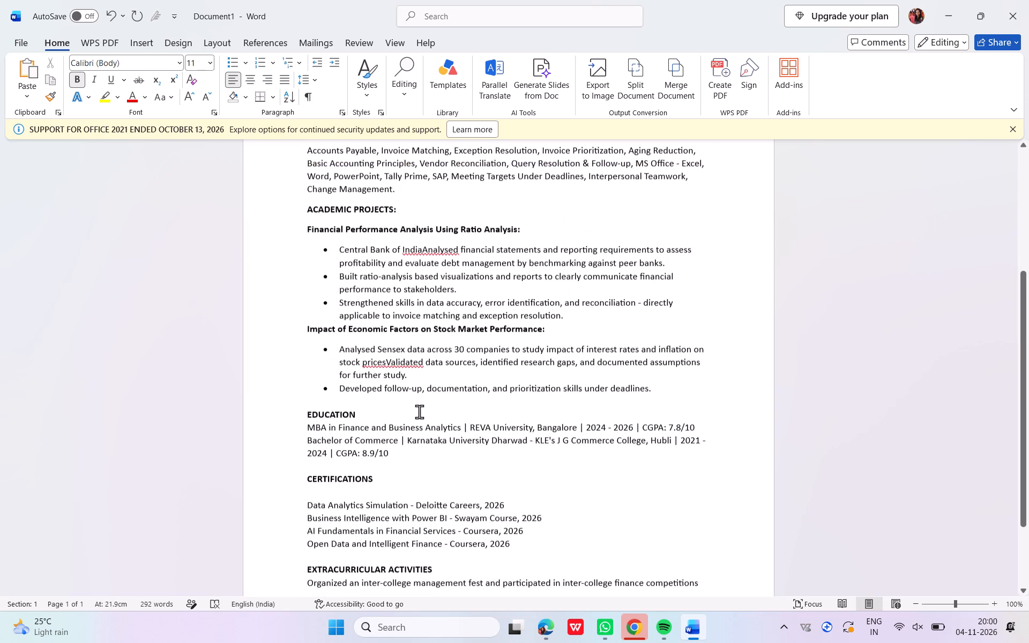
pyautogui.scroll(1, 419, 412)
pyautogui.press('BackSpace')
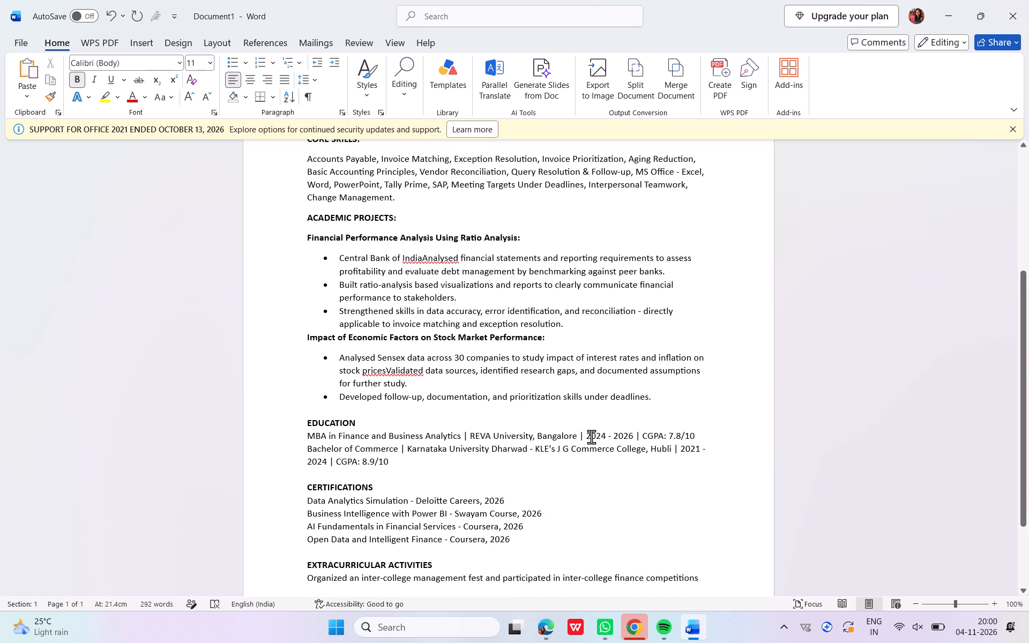
# Review the whole resume from the header to the LANGUAGES line for layout and spacing.
pyautogui.scroll(-1, 591, 437)
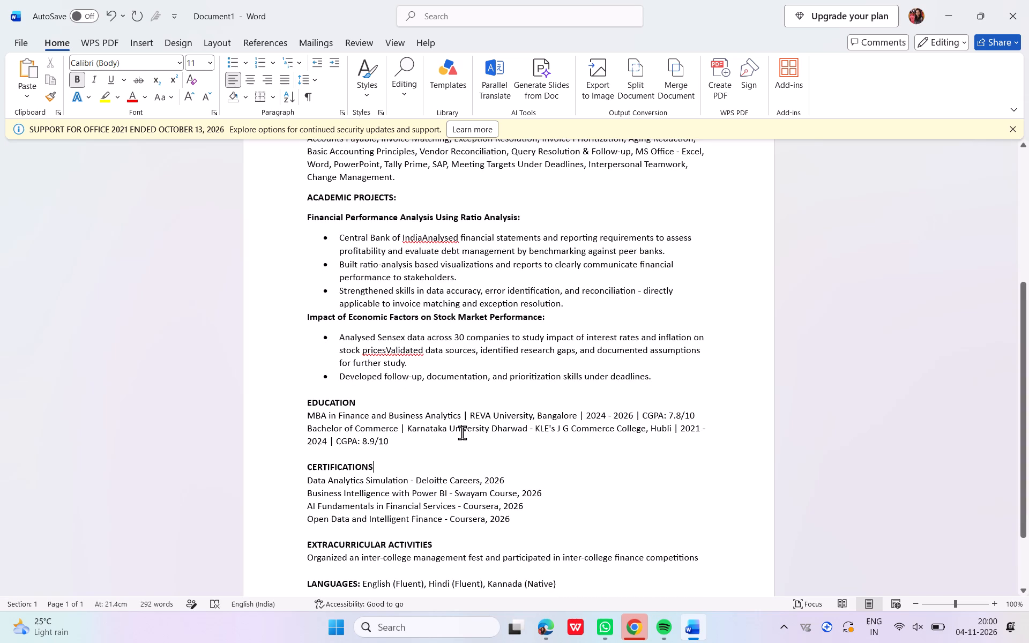
pyautogui.scroll(1, 462, 432)
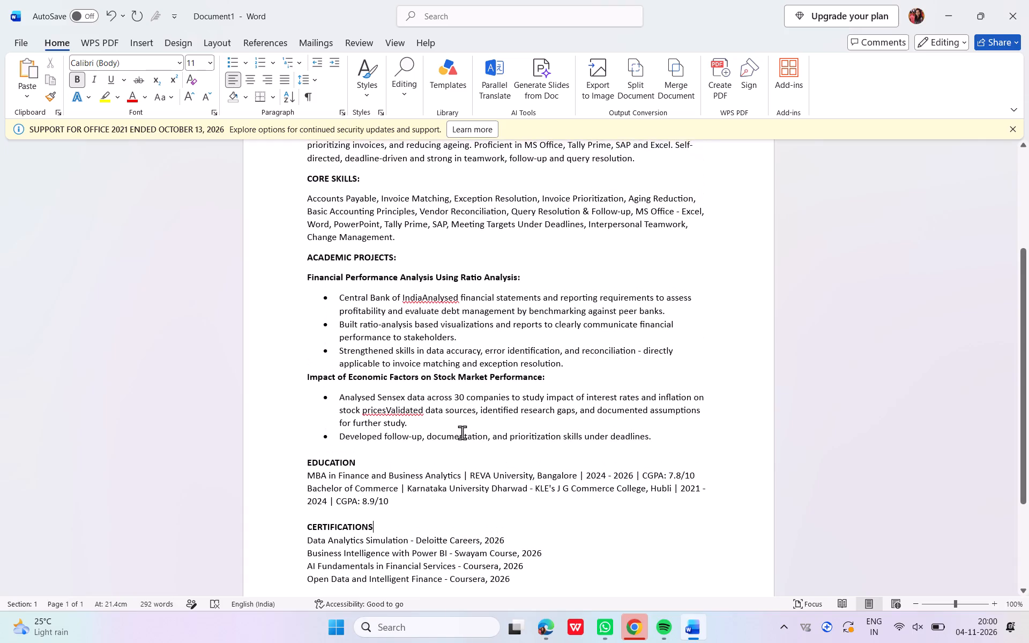
pyautogui.scroll(5, 535, 464)
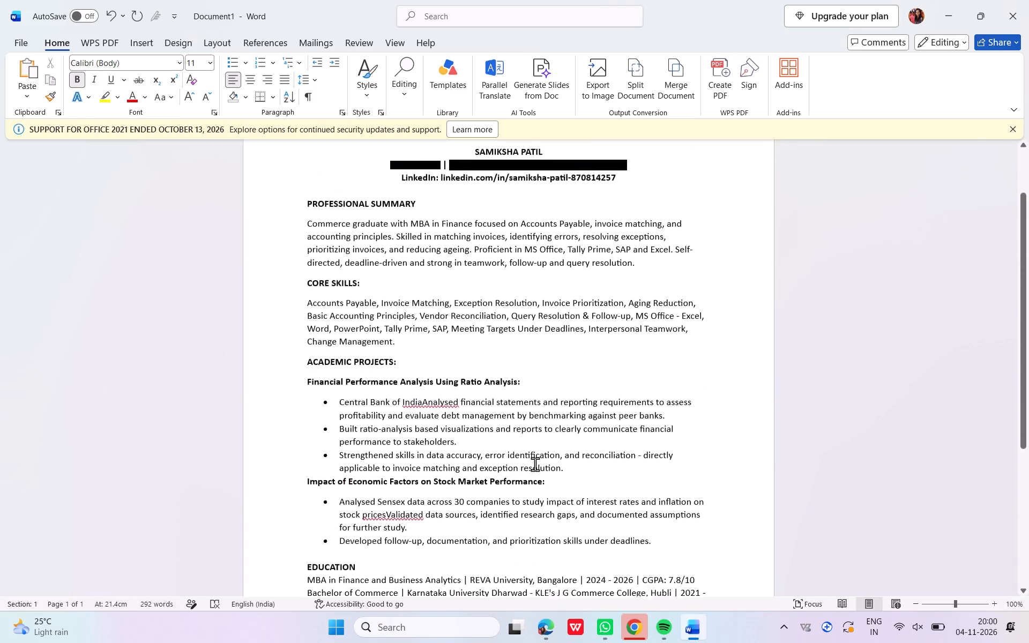
pyautogui.scroll(2, 535, 464)
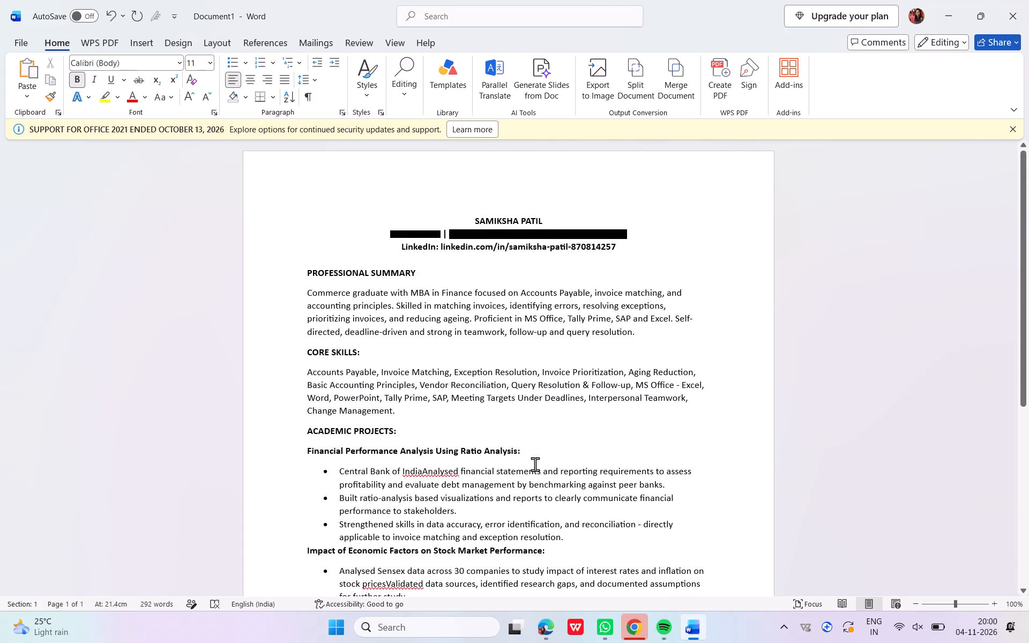
pyautogui.scroll(-2, 535, 464)
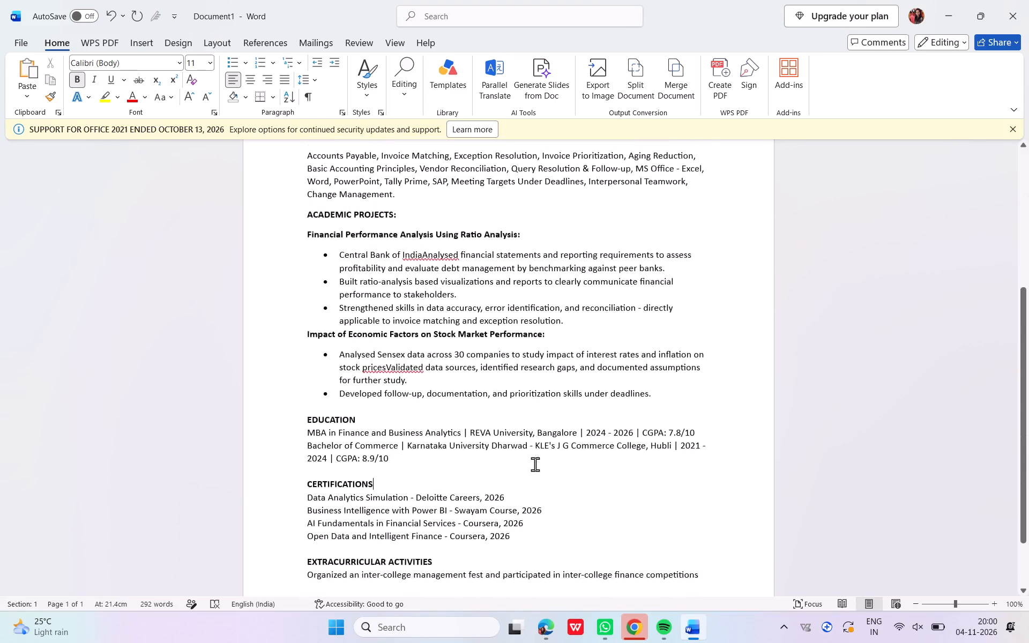
pyautogui.scroll(-2, 535, 464)
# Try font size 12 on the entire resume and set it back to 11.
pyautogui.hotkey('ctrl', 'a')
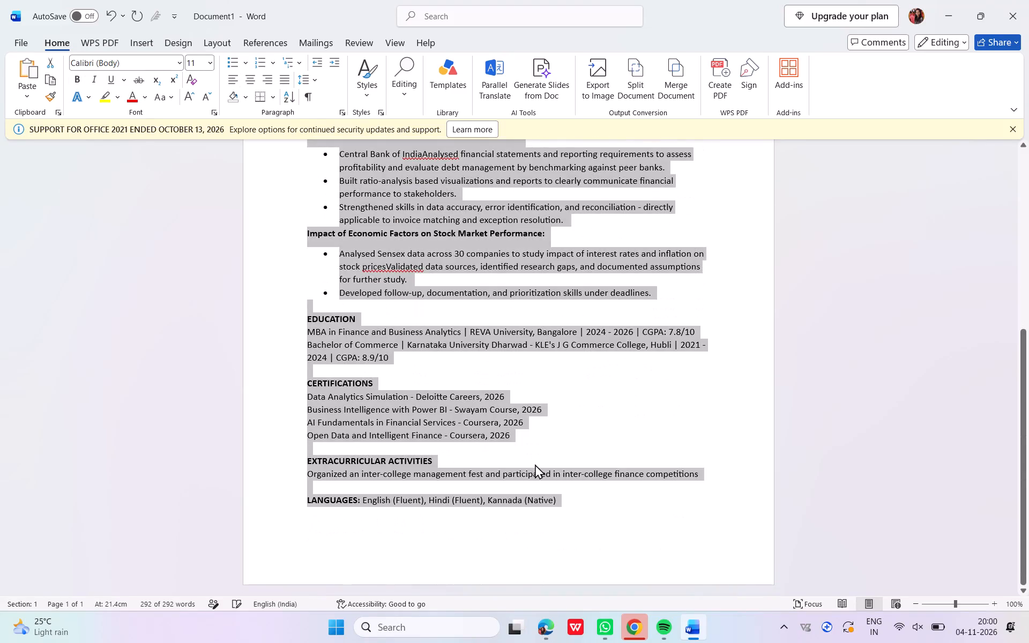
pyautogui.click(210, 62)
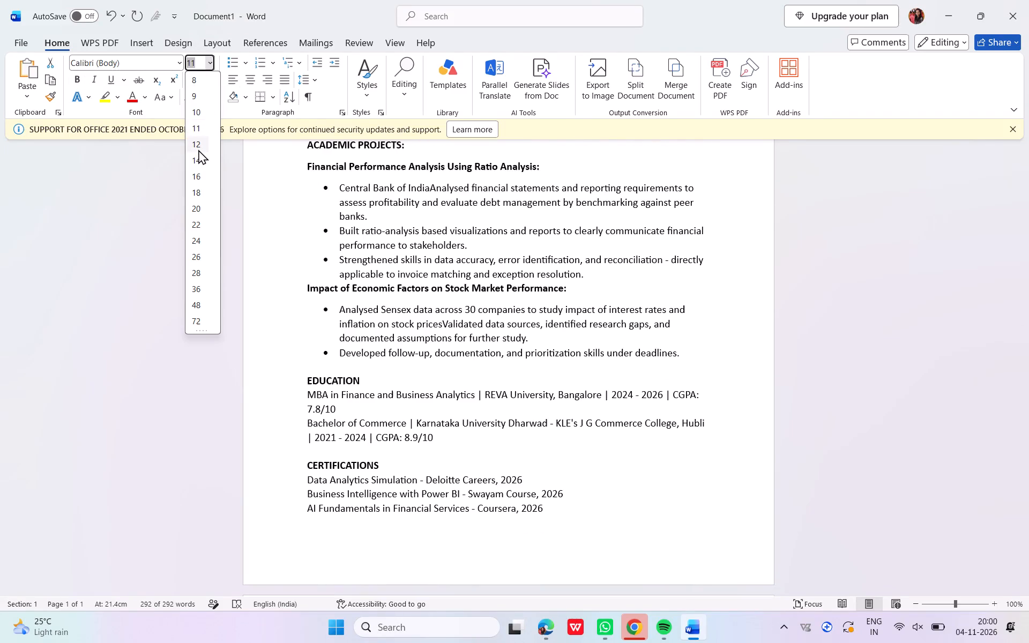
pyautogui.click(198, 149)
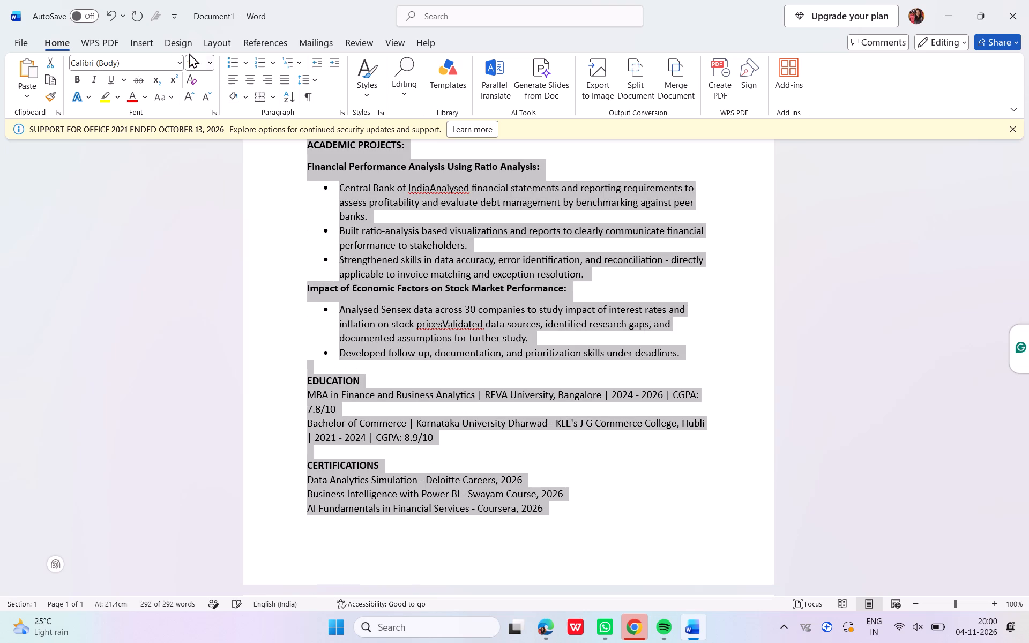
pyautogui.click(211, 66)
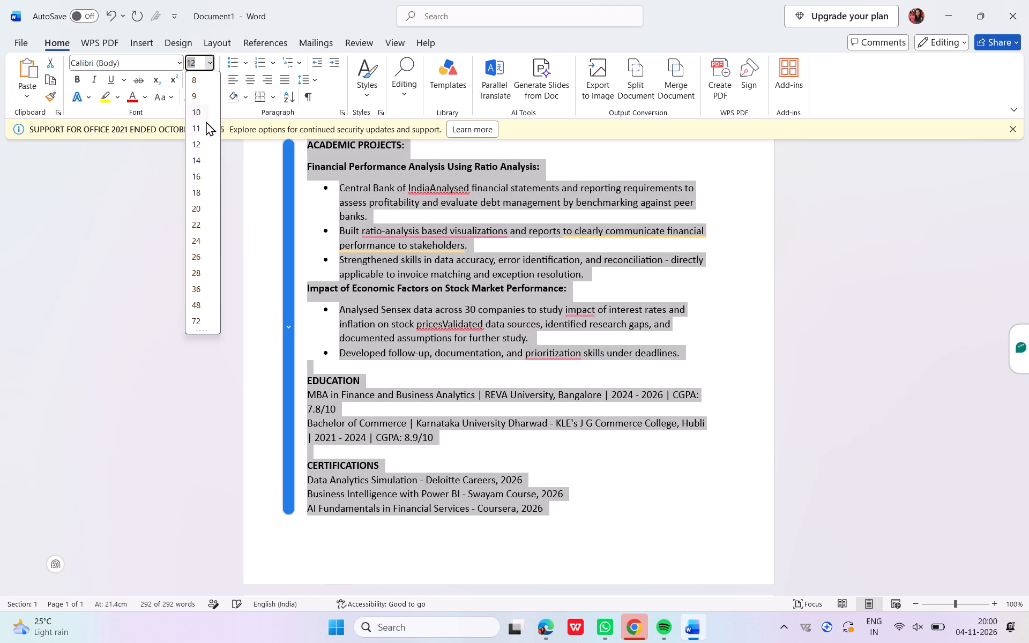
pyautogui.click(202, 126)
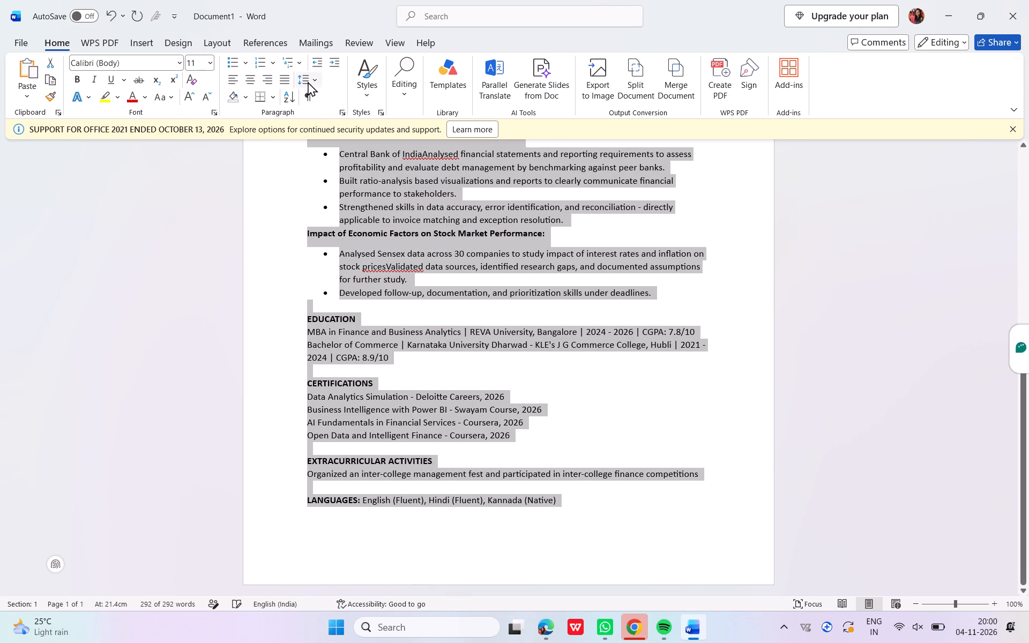
# Justify all the text of the resume.
pyautogui.click(290, 80)
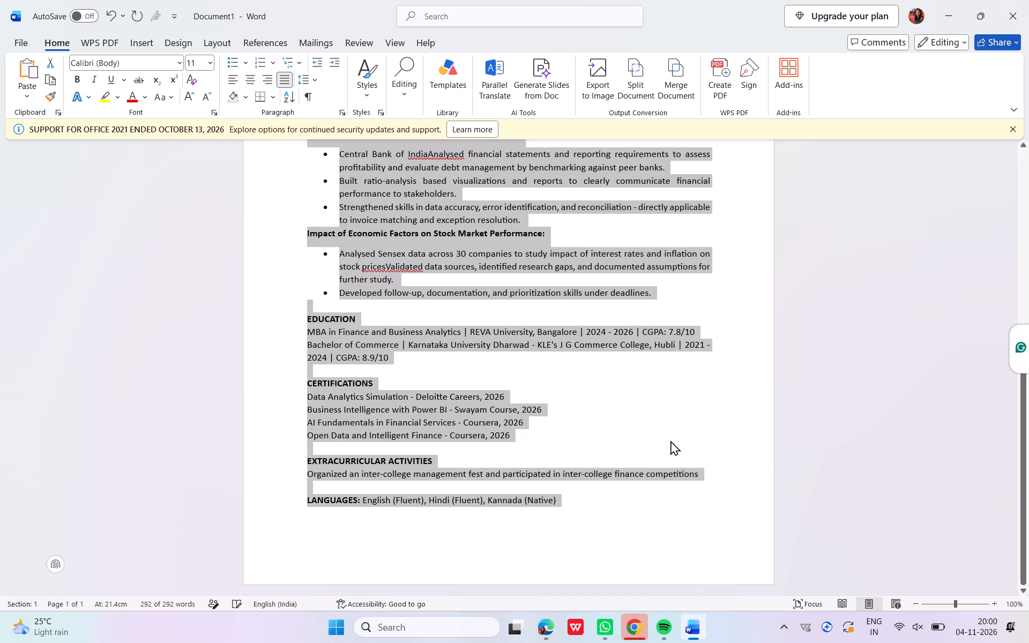
pyautogui.click(658, 414)
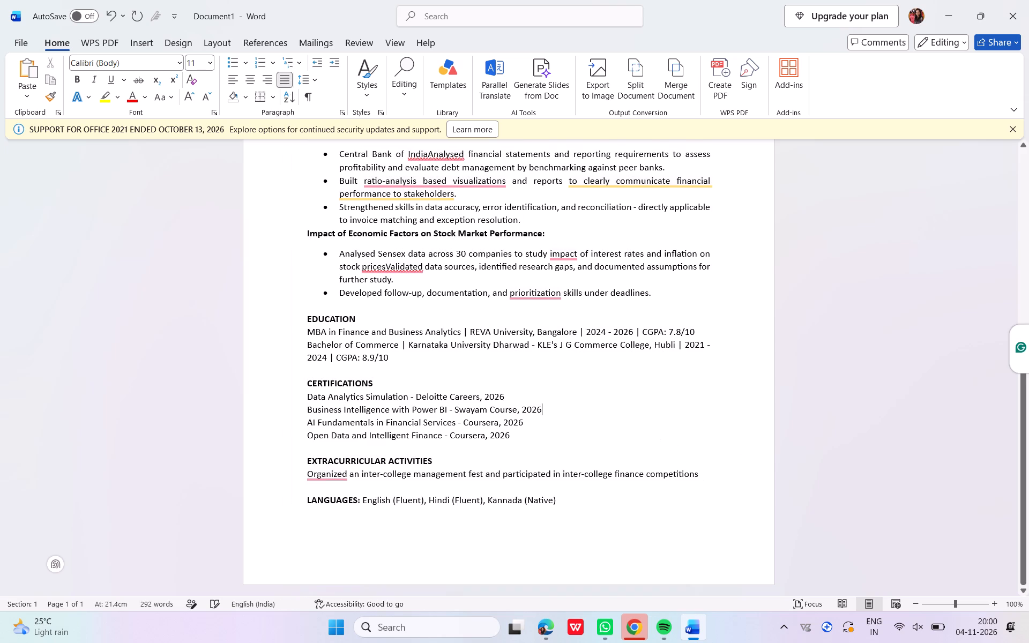
# Insert a blank line between the MBA entry and the Bachelor of Commerce entry under EDUCATION.
pyautogui.click(707, 325)
pyautogui.click(700, 332)
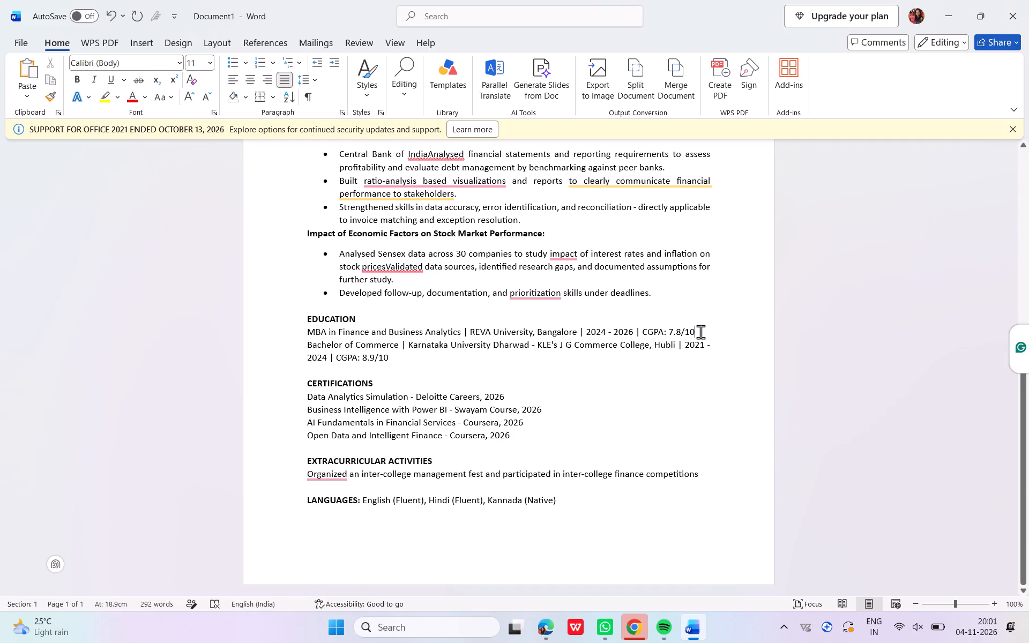
pyautogui.press('Return')
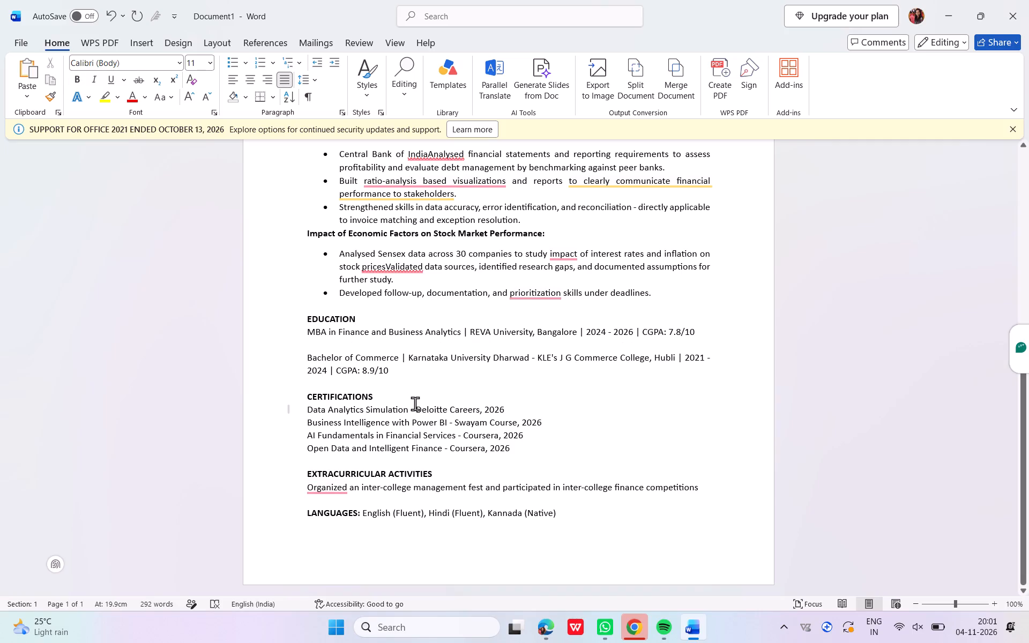
# Centre the header lines with the candidate's name, contact details and LinkedIn address.
pyautogui.scroll(3, 541, 400)
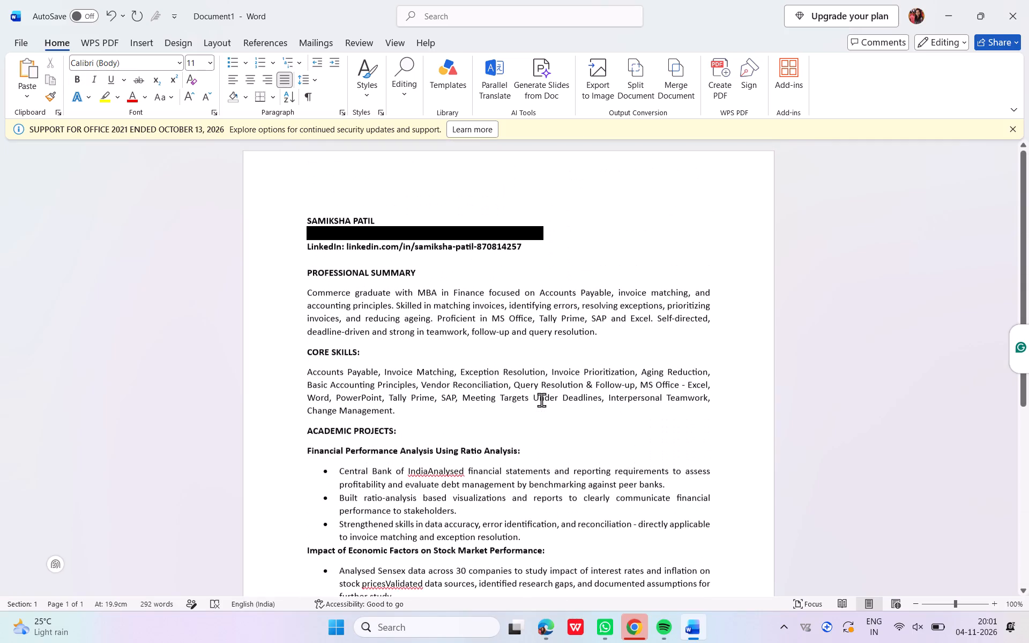
pyautogui.scroll(1, 541, 400)
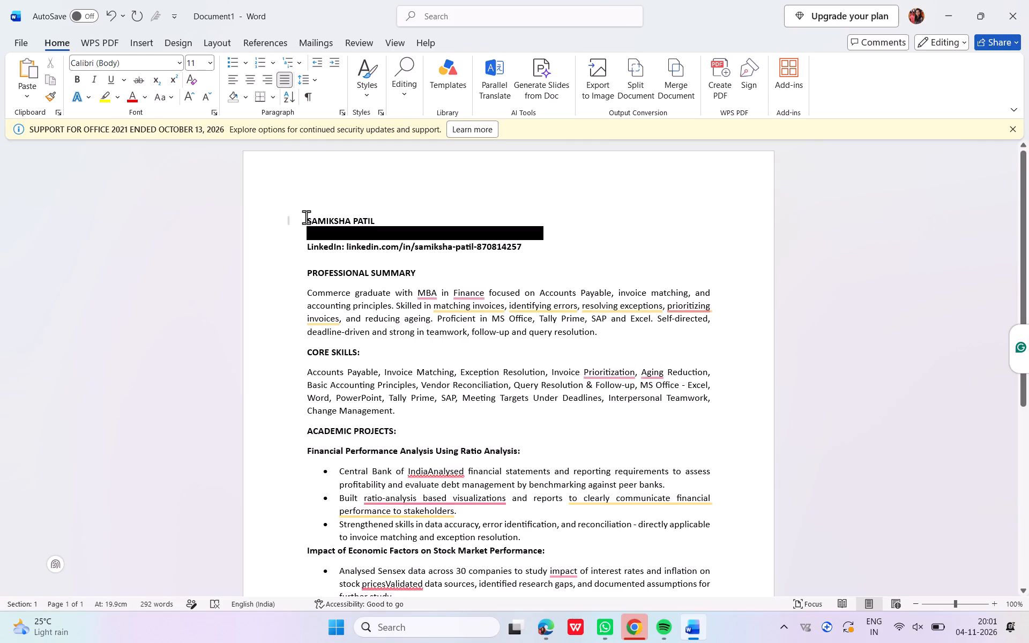
pyautogui.moveTo(307, 217); pyautogui.dragTo(536, 241)
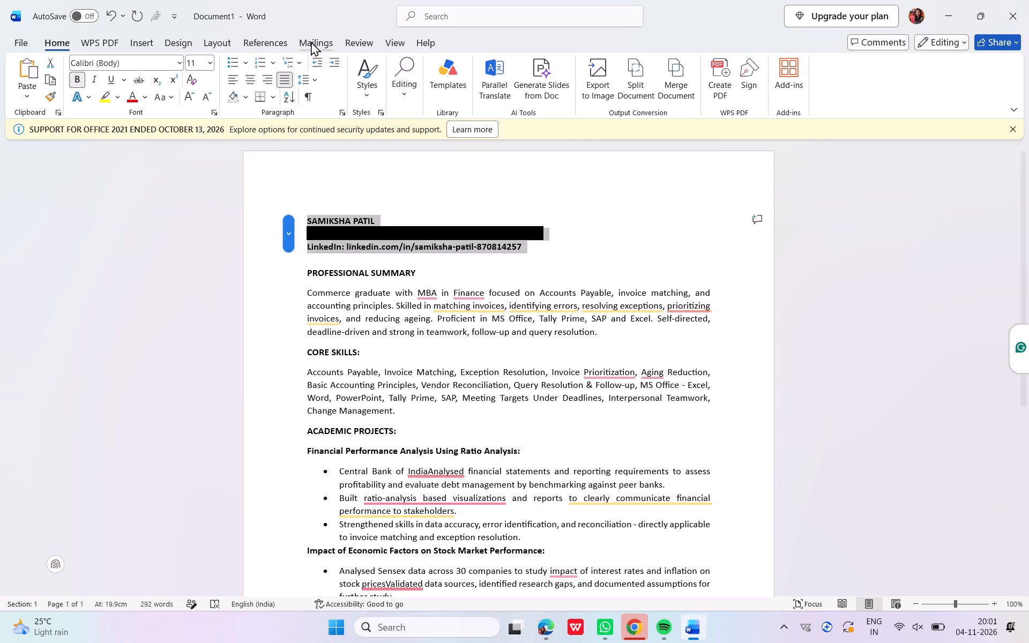
pyautogui.click(244, 82)
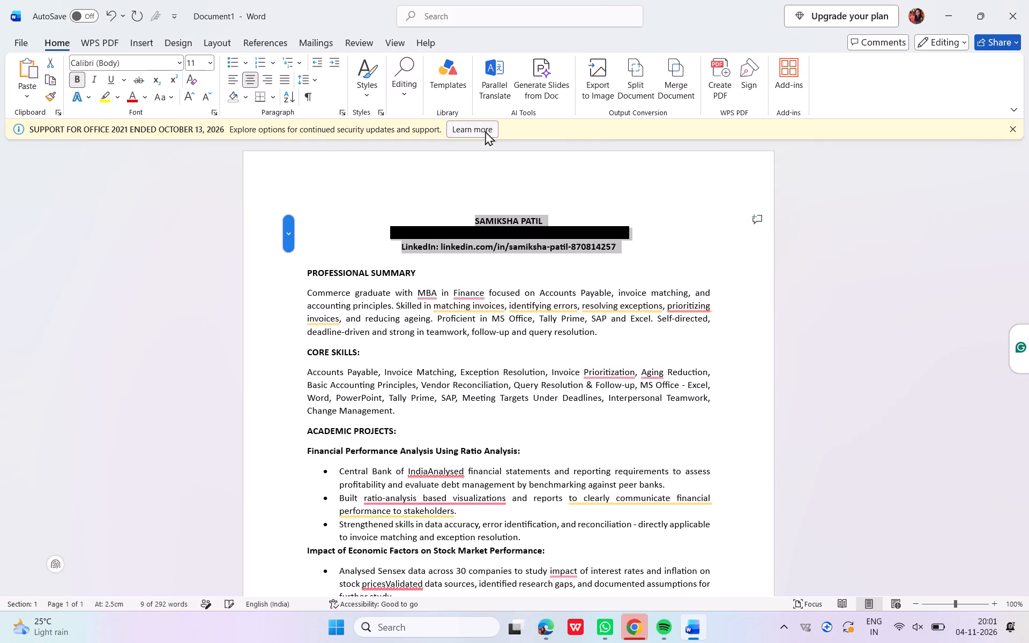
pyautogui.click(443, 192)
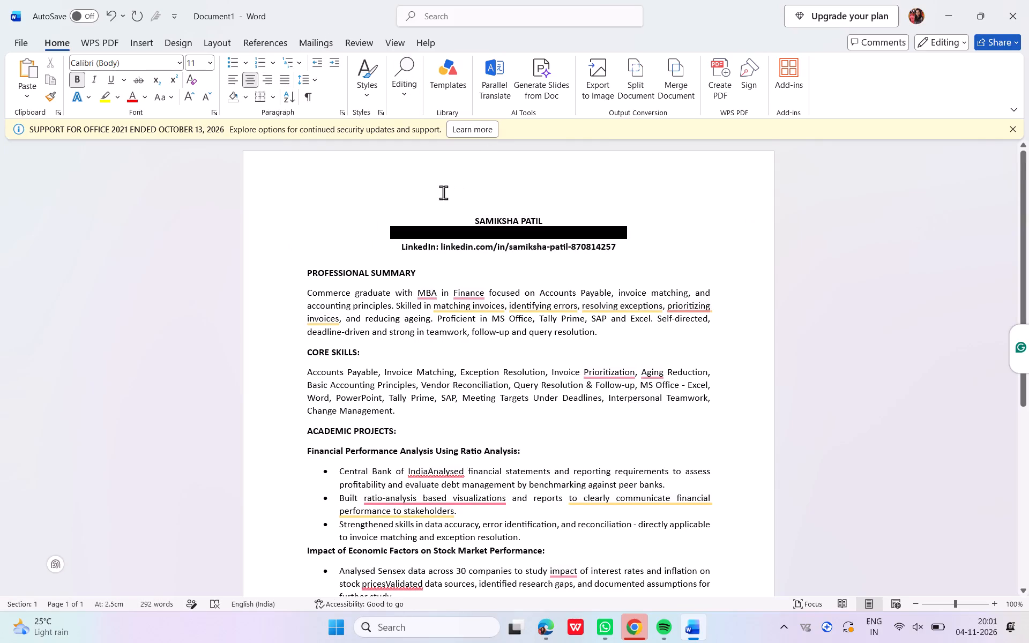
# Correct "pricesValidated" to "prices. Validated" in the first bullet of the stock market project using the Grammarly suggestion.
pyautogui.scroll(-4, 443, 192)
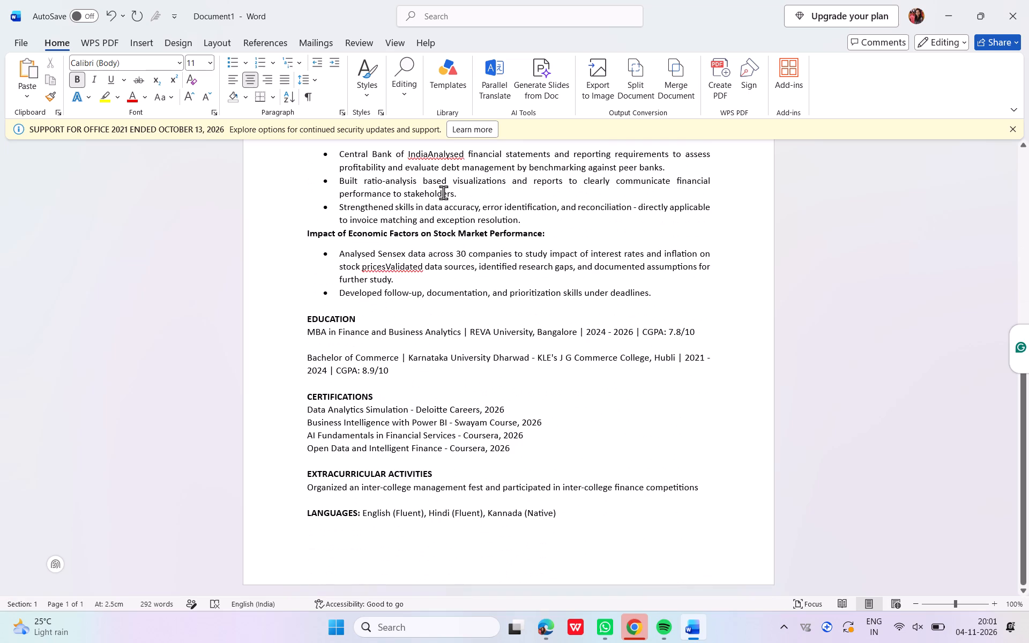
pyautogui.scroll(-1, 443, 192)
pyautogui.scroll(1, 443, 192)
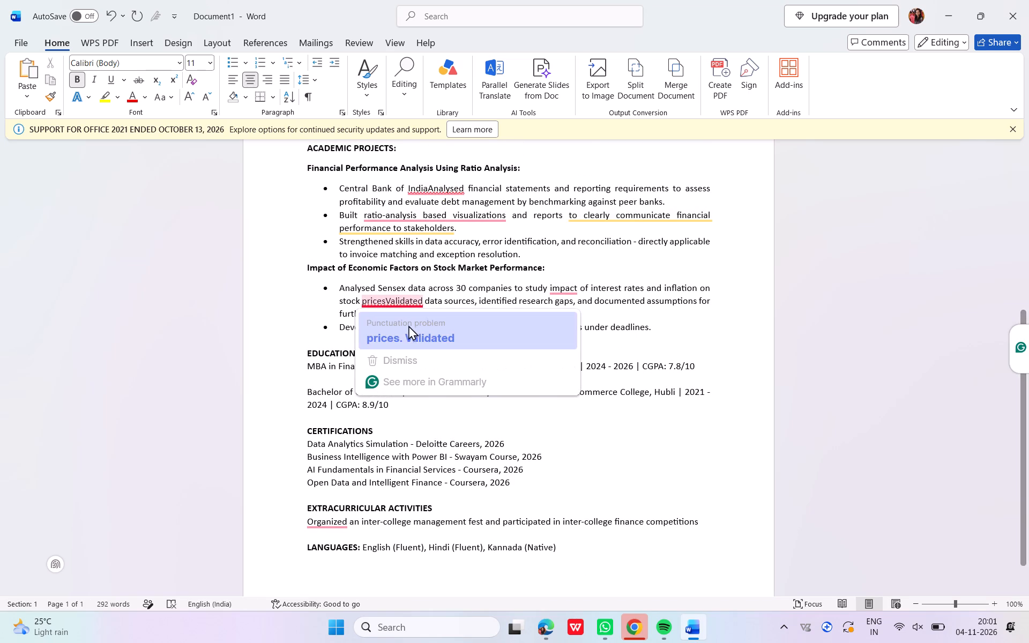
pyautogui.click(409, 331)
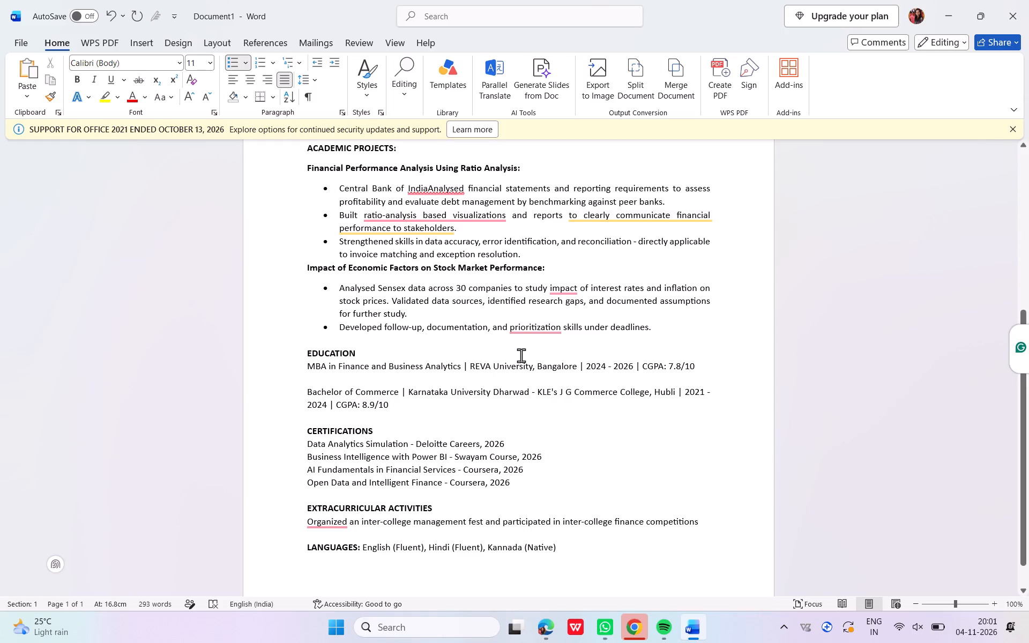
# Correct "IndiaAnalysed" to "India: Analysed" in the first bullet of the ratio analysis project using the Grammarly suggestion.
pyautogui.scroll(2, 521, 355)
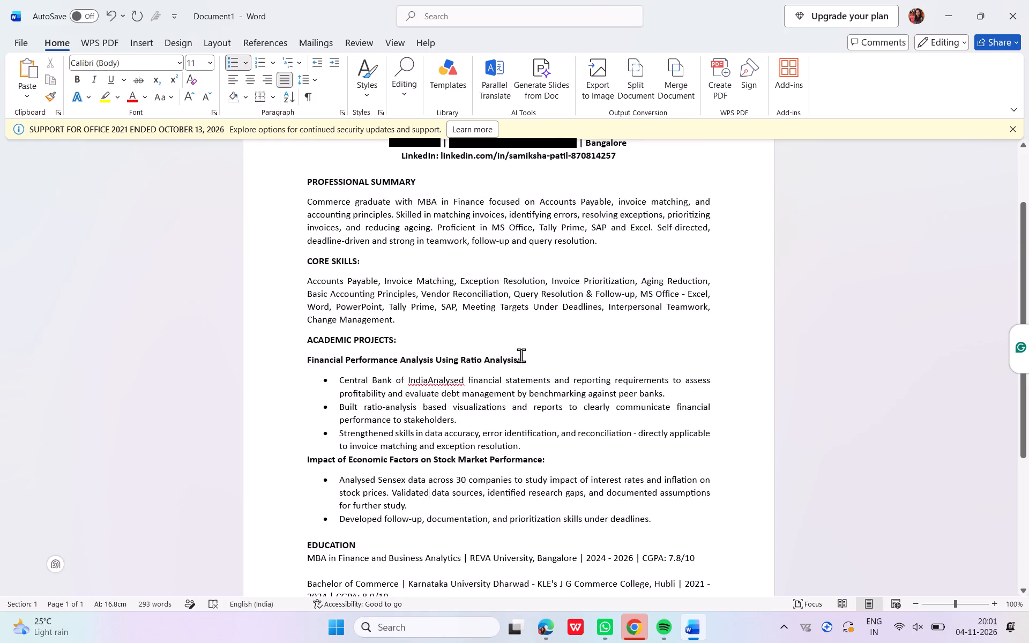
pyautogui.scroll(1, 521, 355)
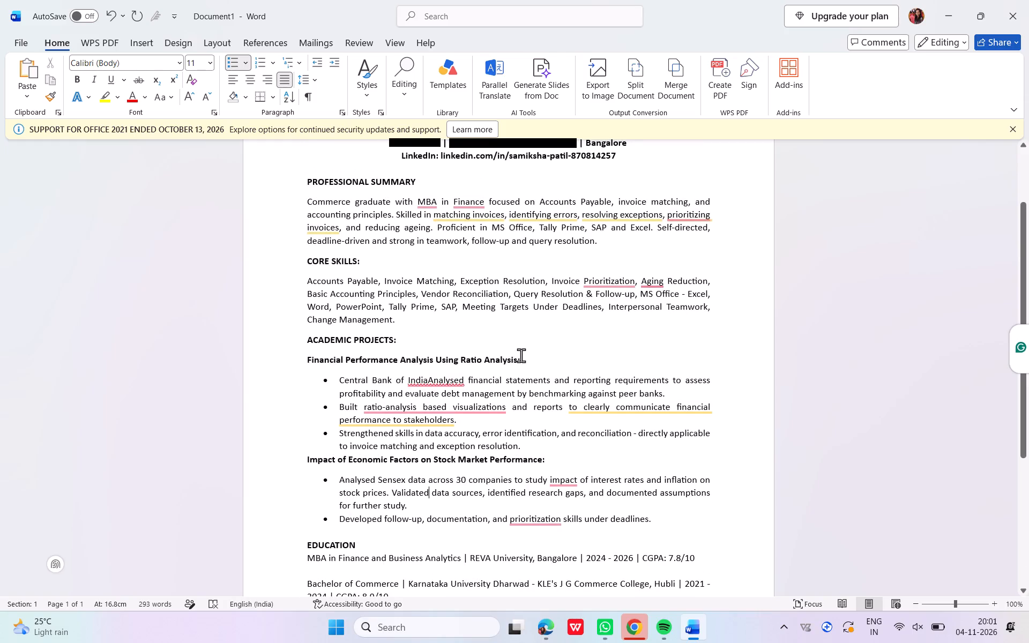
pyautogui.scroll(-1, 521, 355)
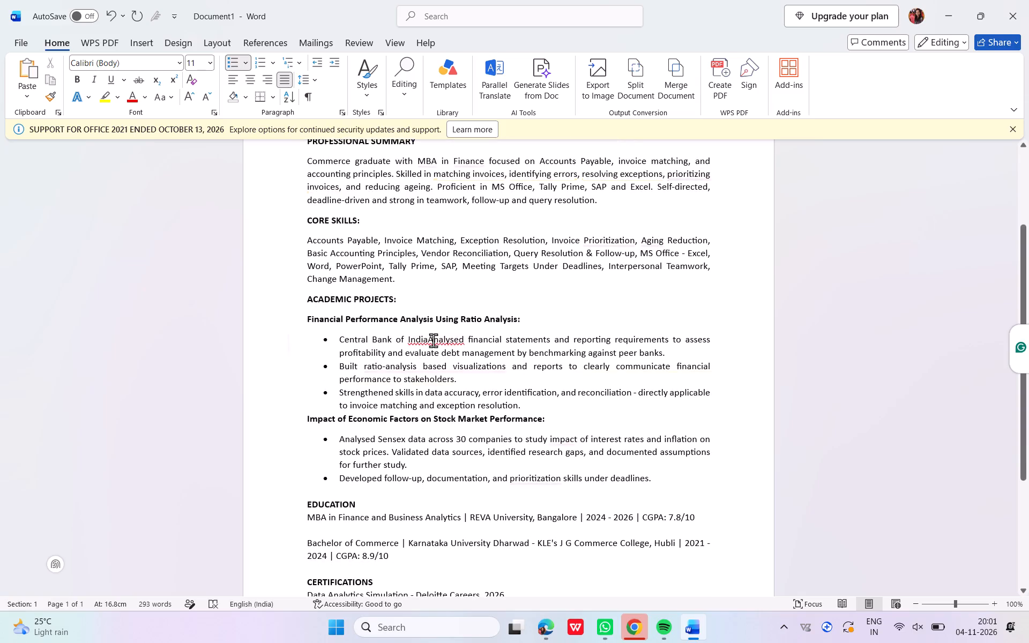
pyautogui.click(442, 378)
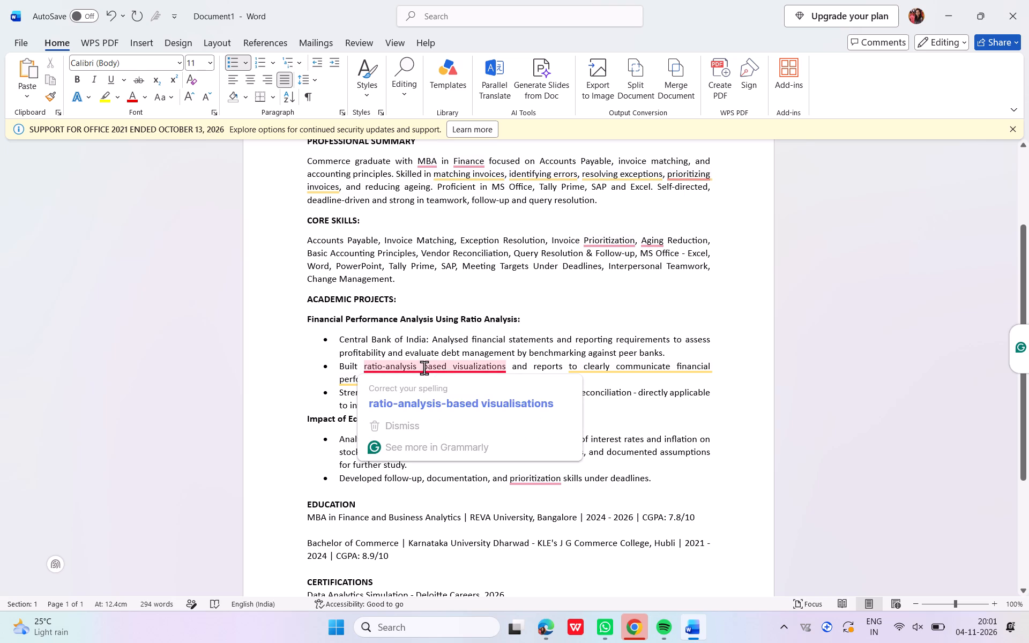
# Accept the Grammarly suggestion "ratio-analysis-based visualisations" in the second bullet of the ratio analysis project.
pyautogui.click(424, 397)
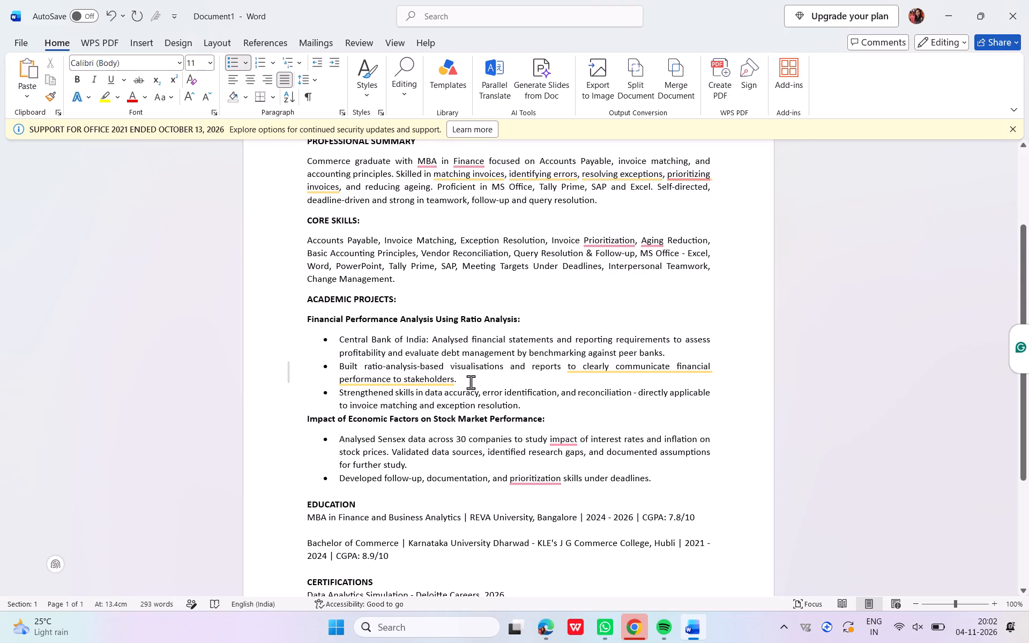
# Review the whole resume from the header lines down to the LANGUAGES line.
pyautogui.click(587, 421)
pyautogui.scroll(1, 587, 420)
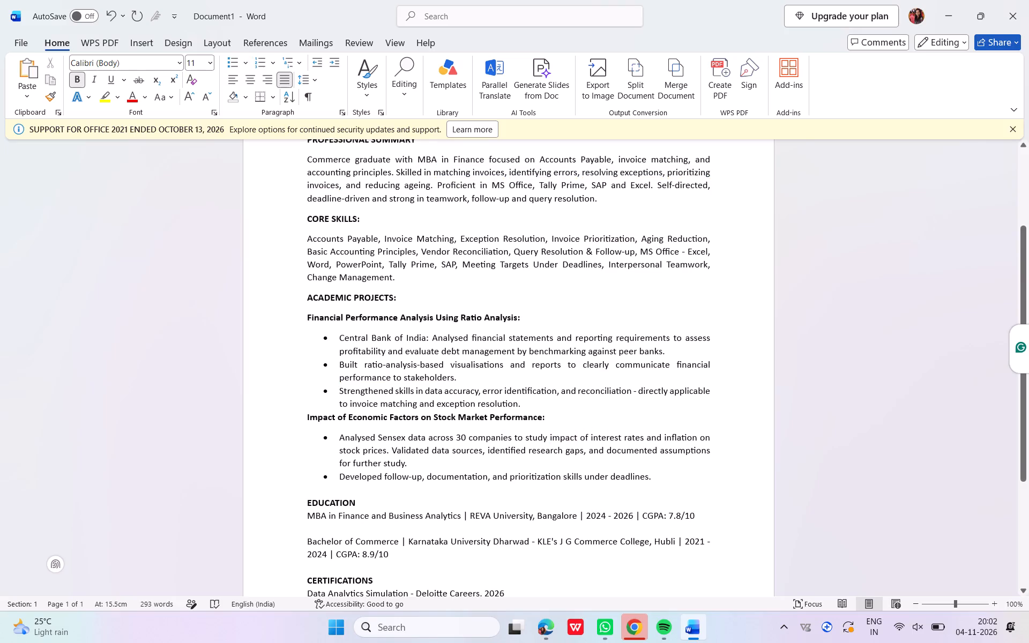
pyautogui.scroll(1, 587, 420)
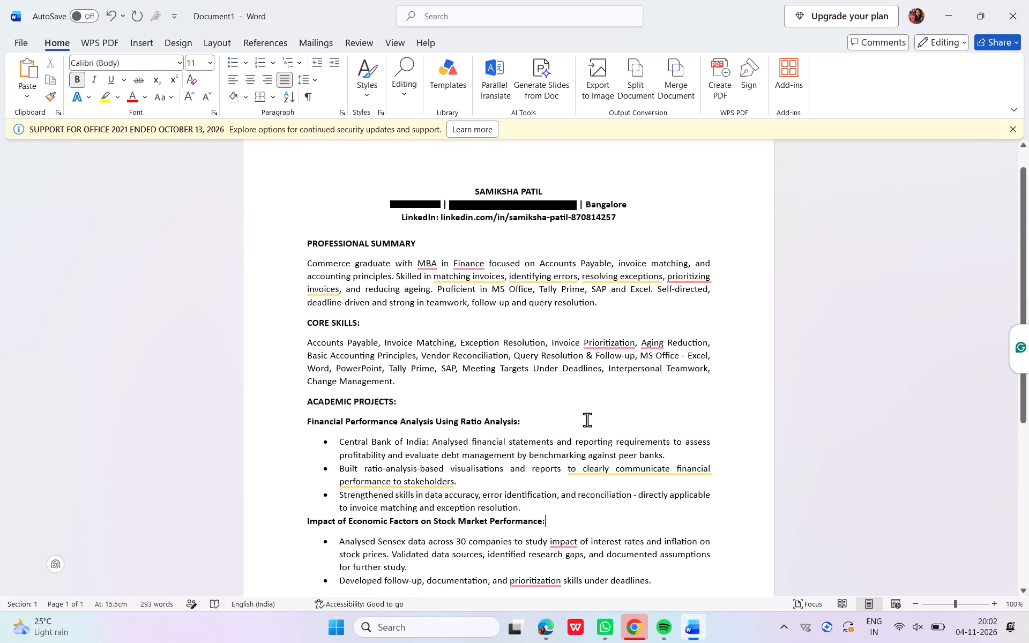
pyautogui.scroll(-2, 587, 420)
pyautogui.scroll(2, 587, 420)
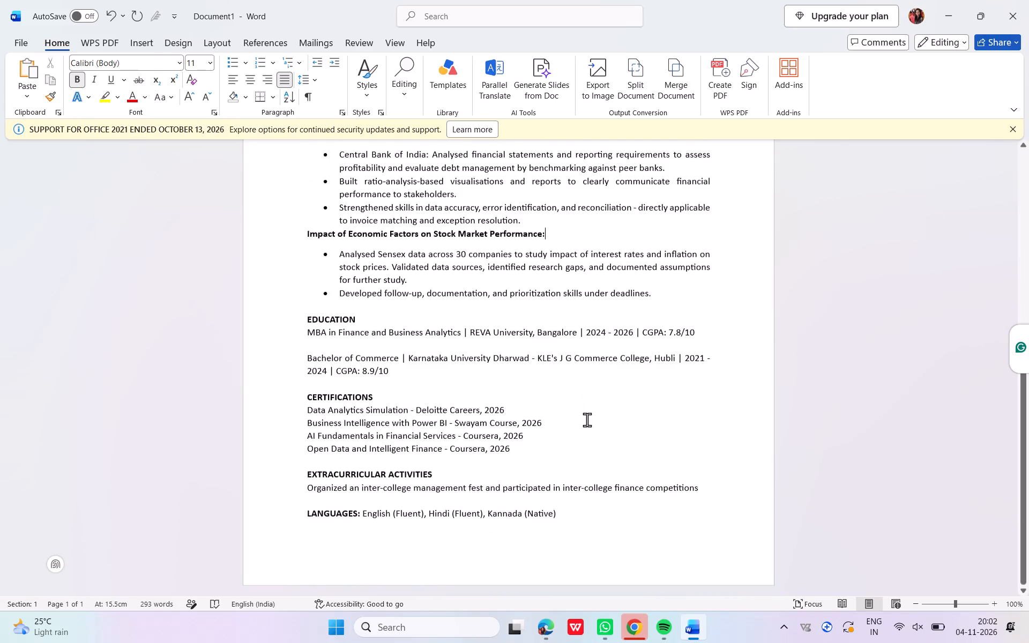
pyautogui.scroll(2, 587, 420)
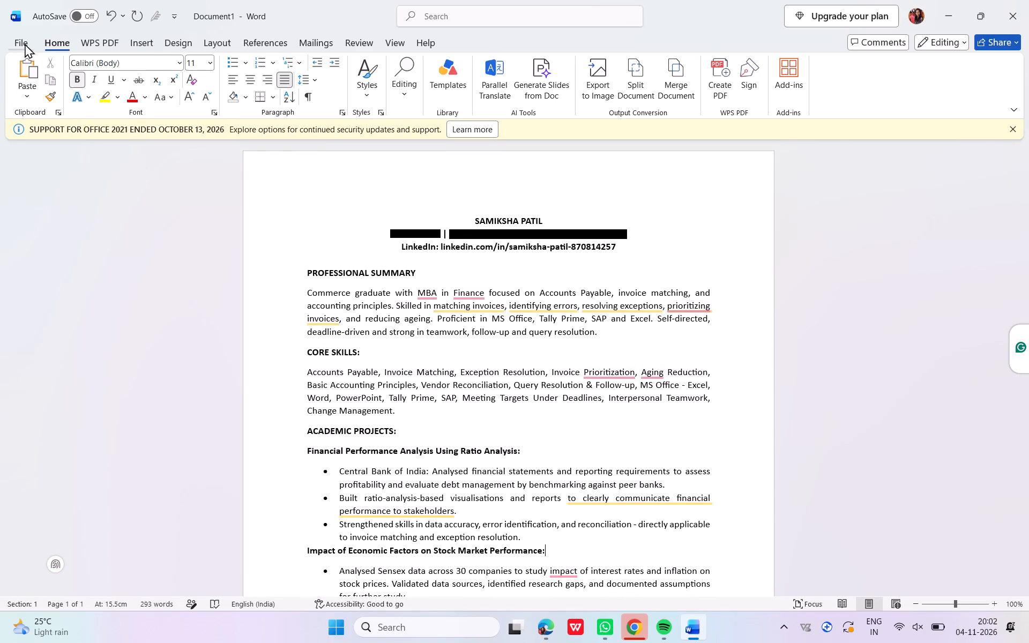
# Export the resume as a PDF to the Downloads folder under the candidate's name.
pyautogui.click(20, 40)
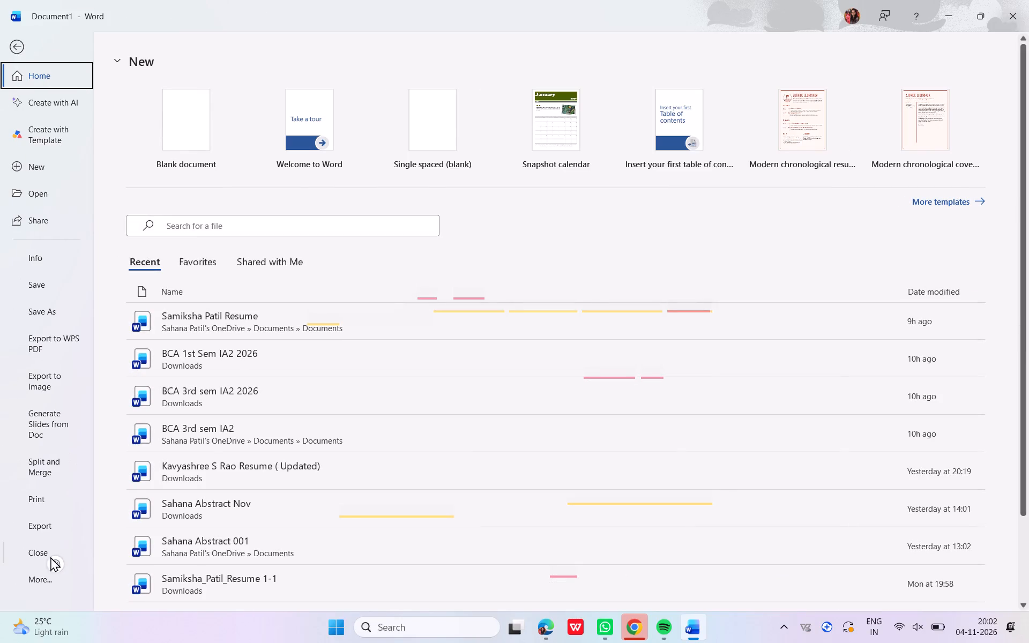
pyautogui.click(43, 525)
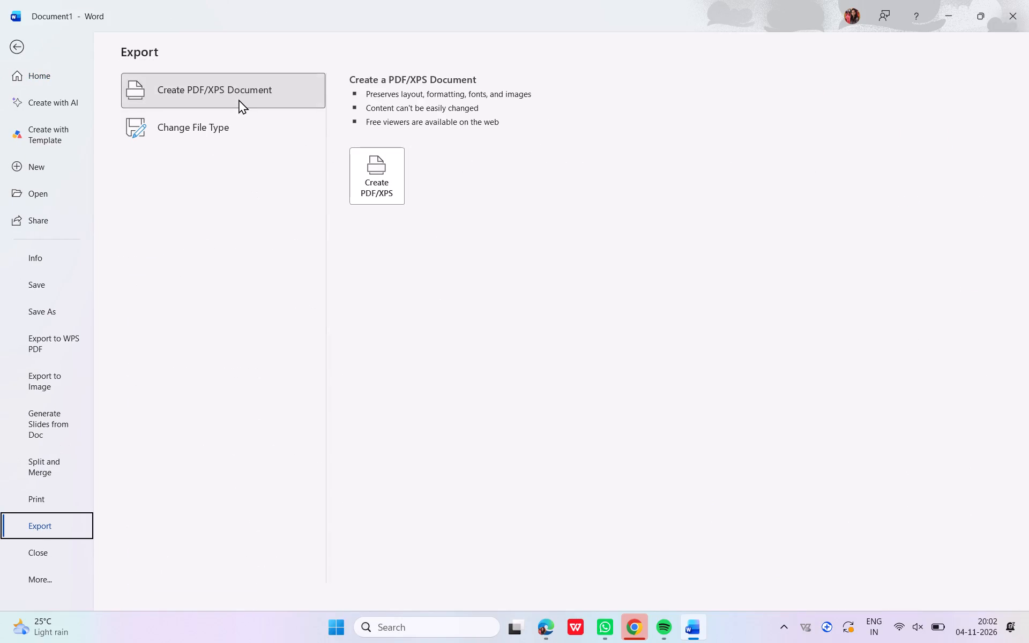
pyautogui.doubleClick(238, 99)
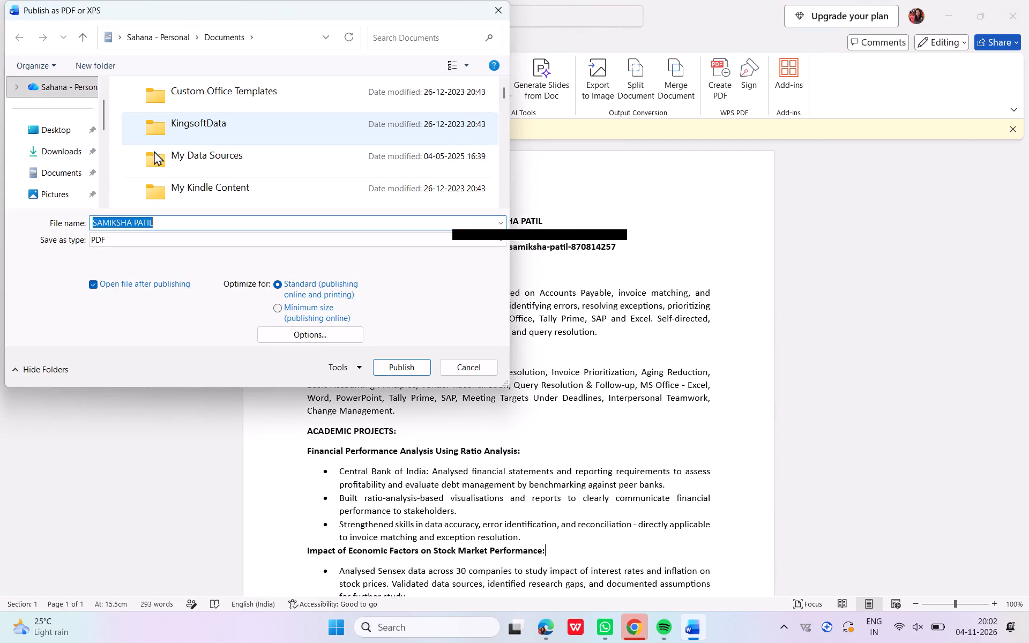
pyautogui.click(74, 156)
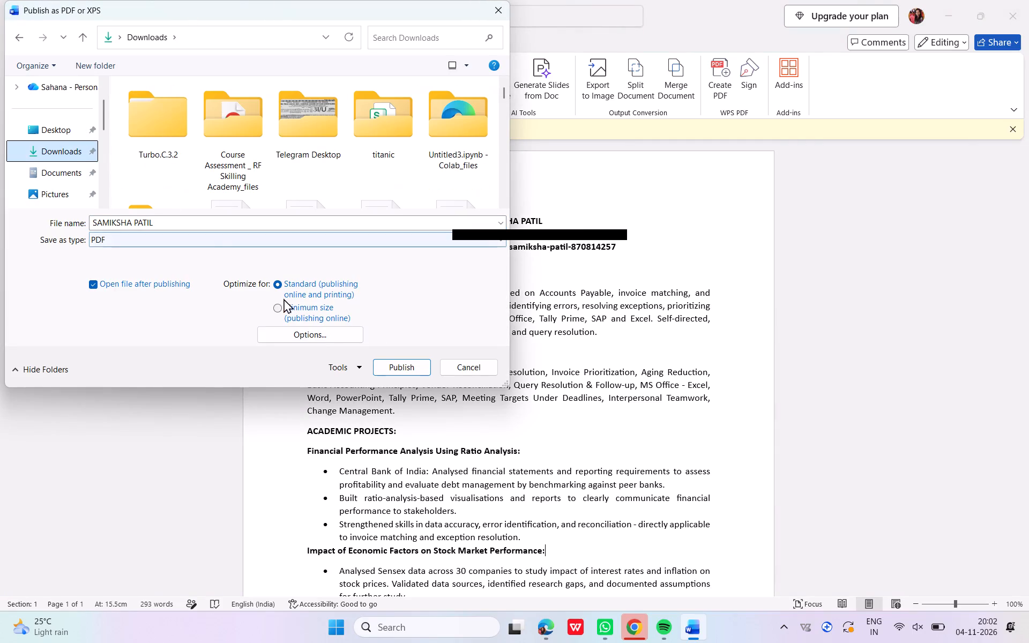
pyautogui.click(393, 367)
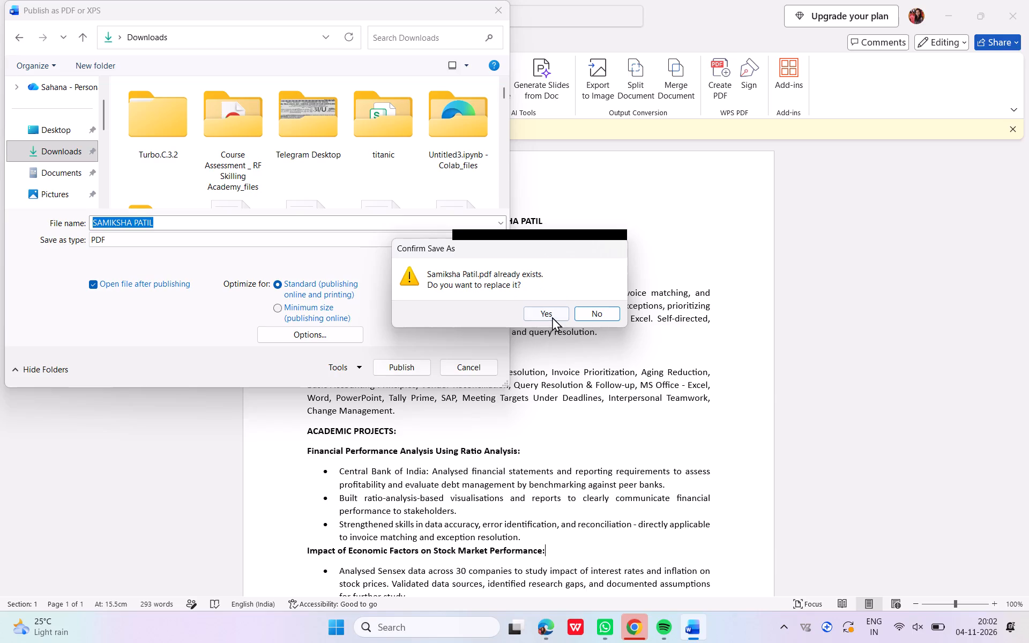
# Replace the existing resume PDF in Downloads with the new export and open it in Microsoft Edge just this once.
pyautogui.click(550, 317)
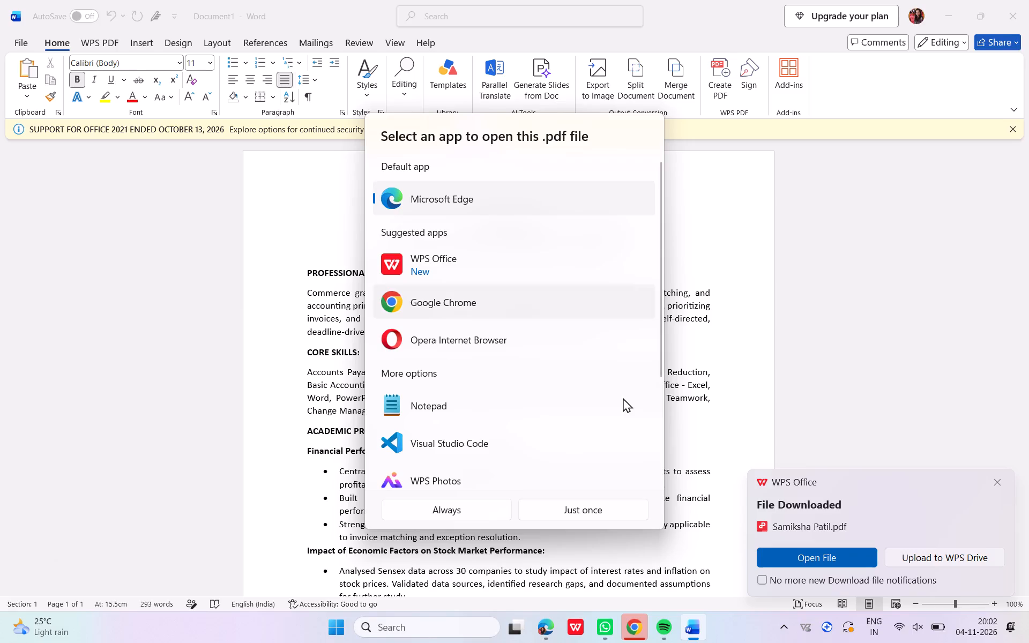
pyautogui.click(629, 515)
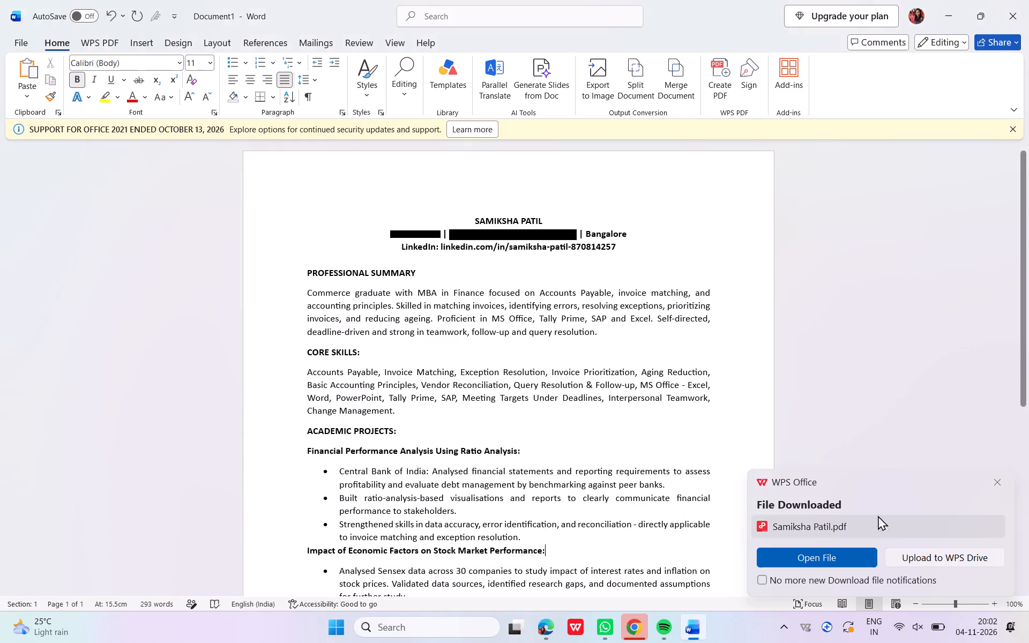
pyautogui.click(993, 487)
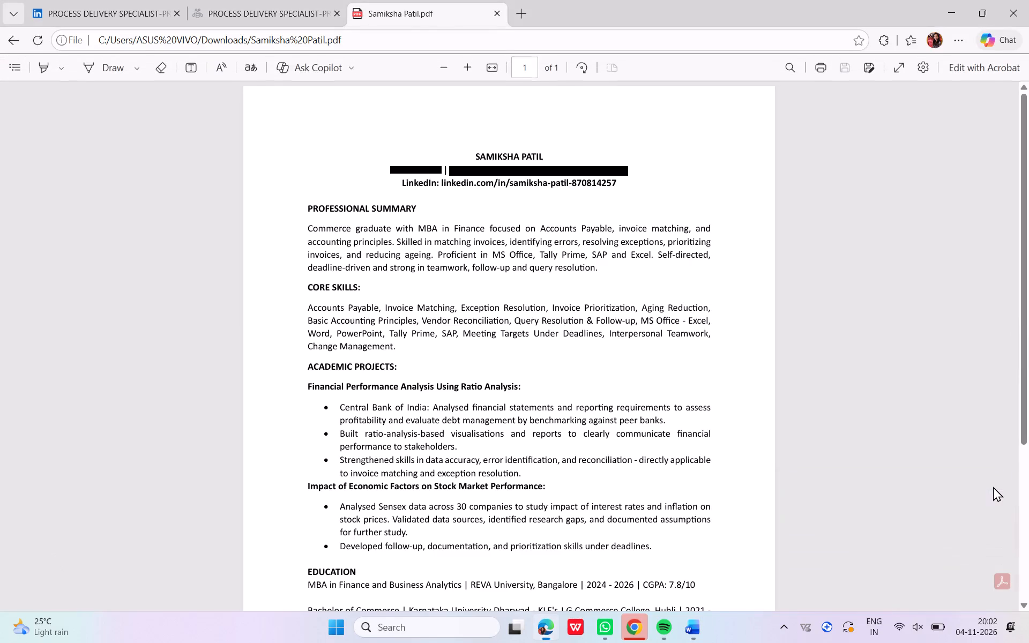
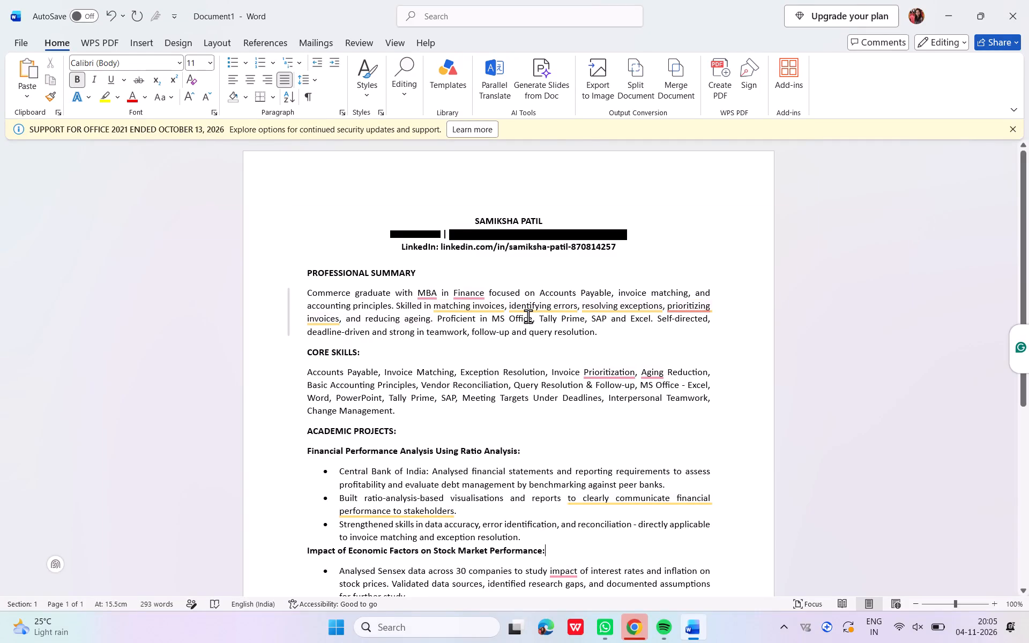
# Correct "ageing" to "aging" in the Professional Summary paragraph.
pyautogui.click(417, 319)
pyautogui.press('BackSpace')
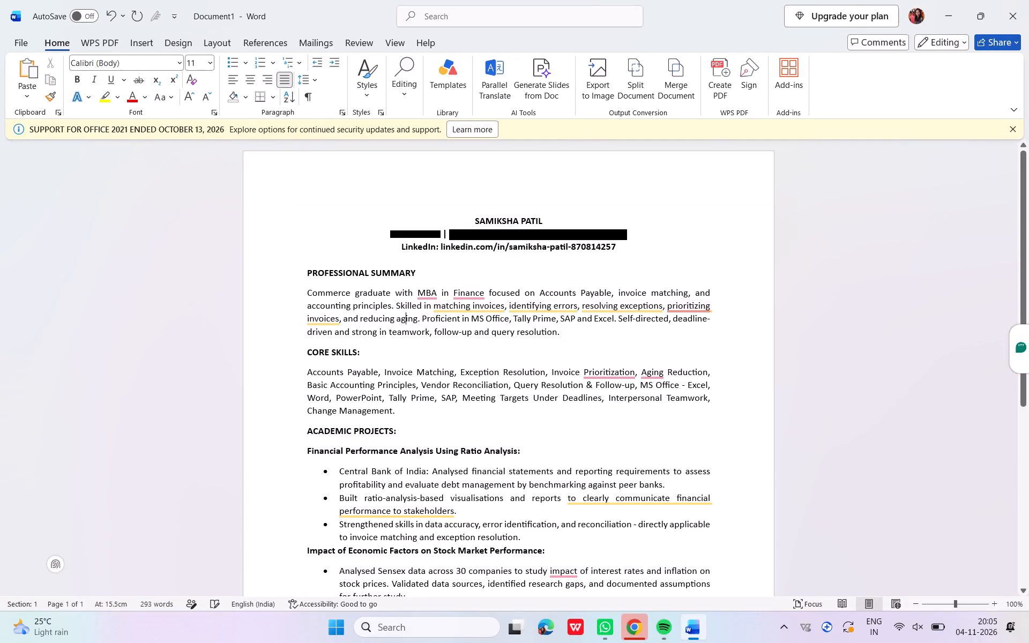
pyautogui.click(626, 342)
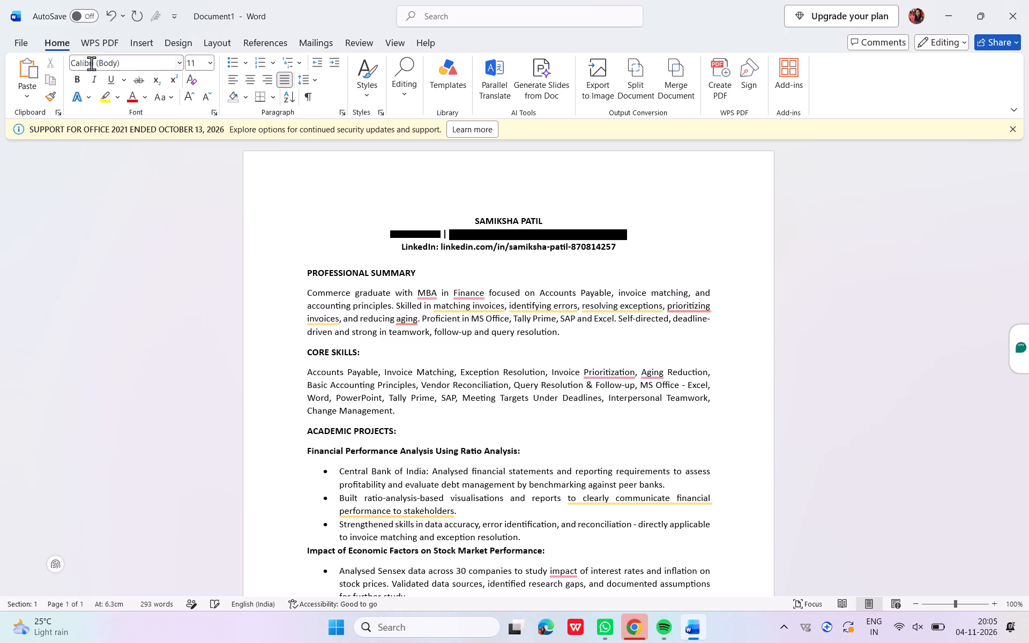
# Export the corrected resume again as a PDF to the Downloads folder.
pyautogui.click(11, 42)
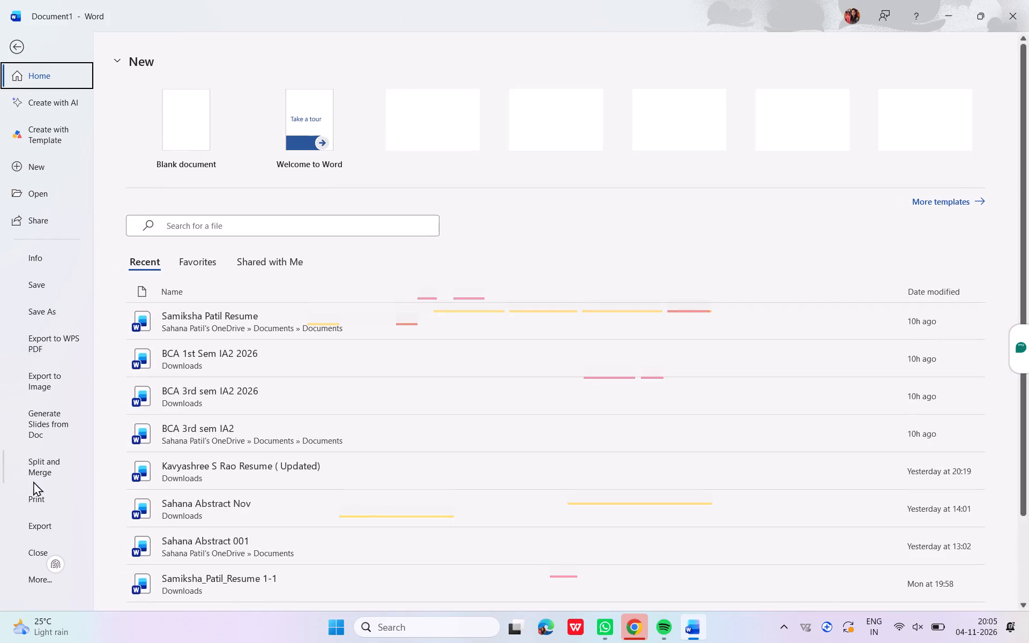
pyautogui.click(39, 525)
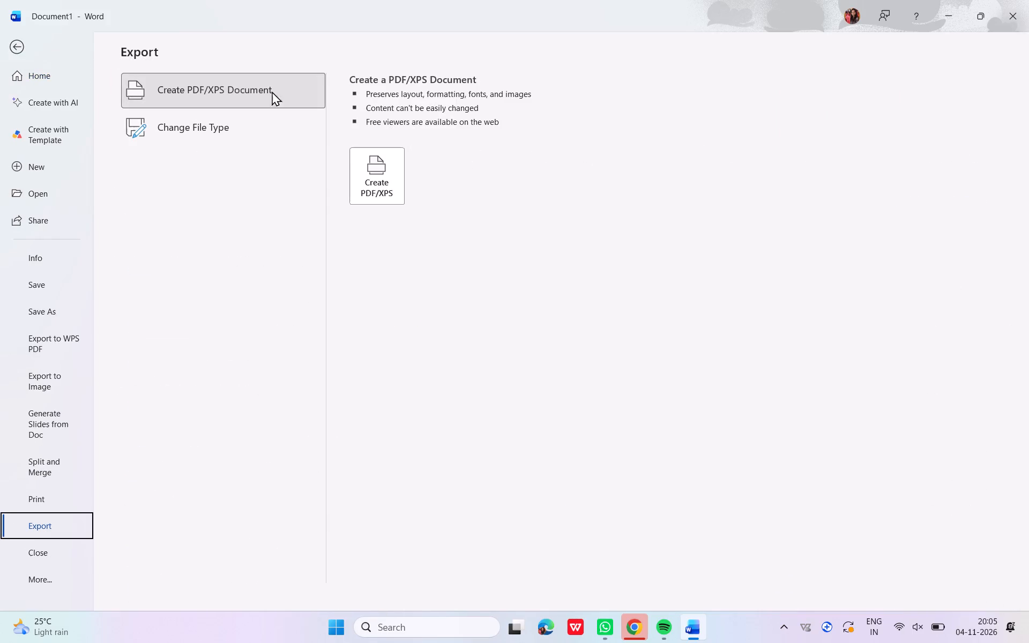
pyautogui.doubleClick(259, 77)
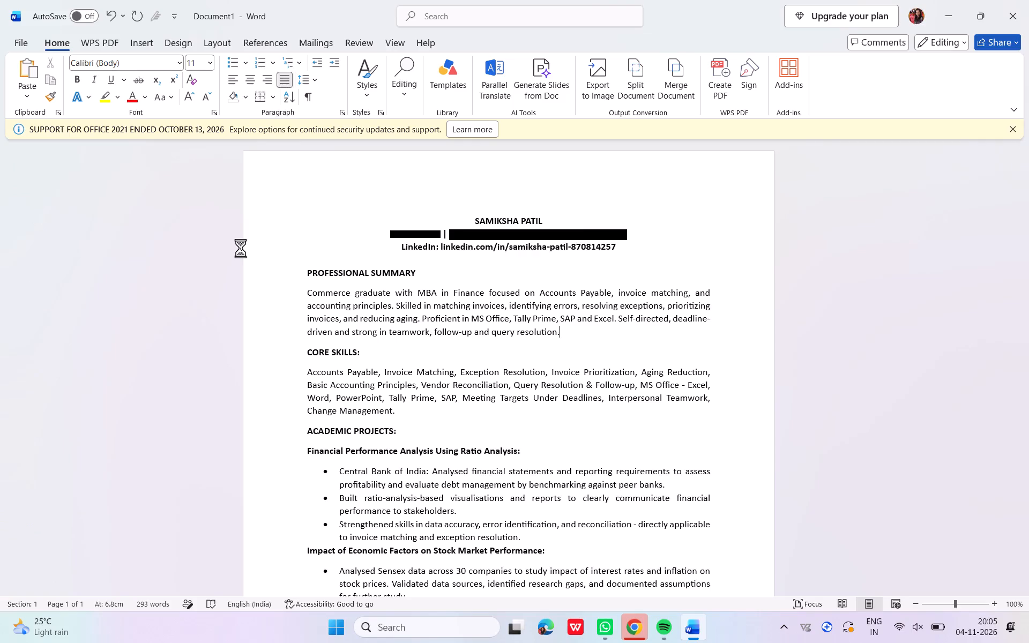
pyautogui.scroll(3, 89, 169)
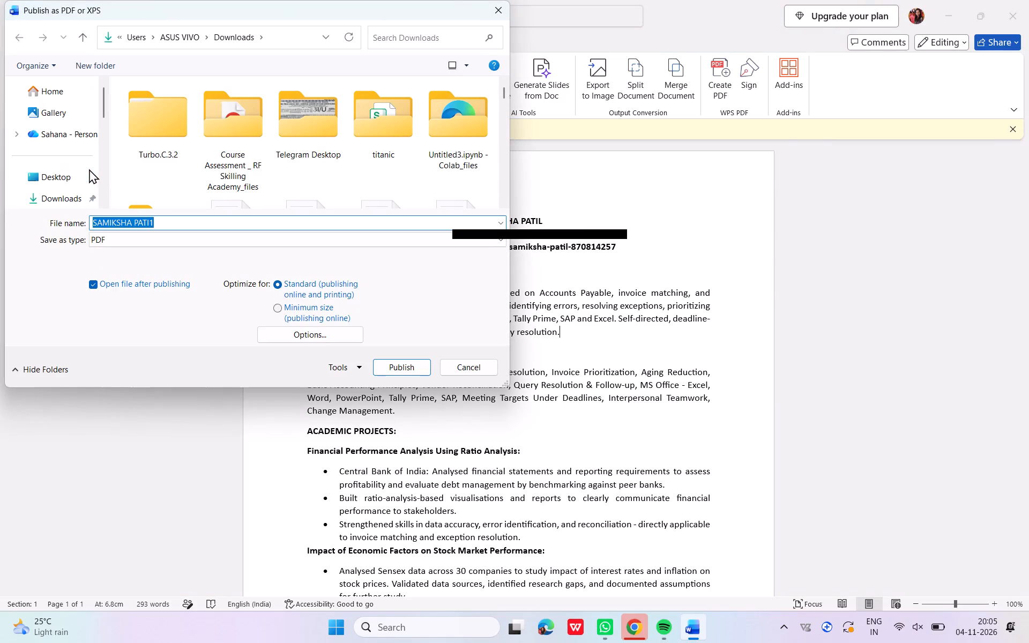
# Choose the Downloads folder as the save location for the resume PDF.
pyautogui.click(63, 195)
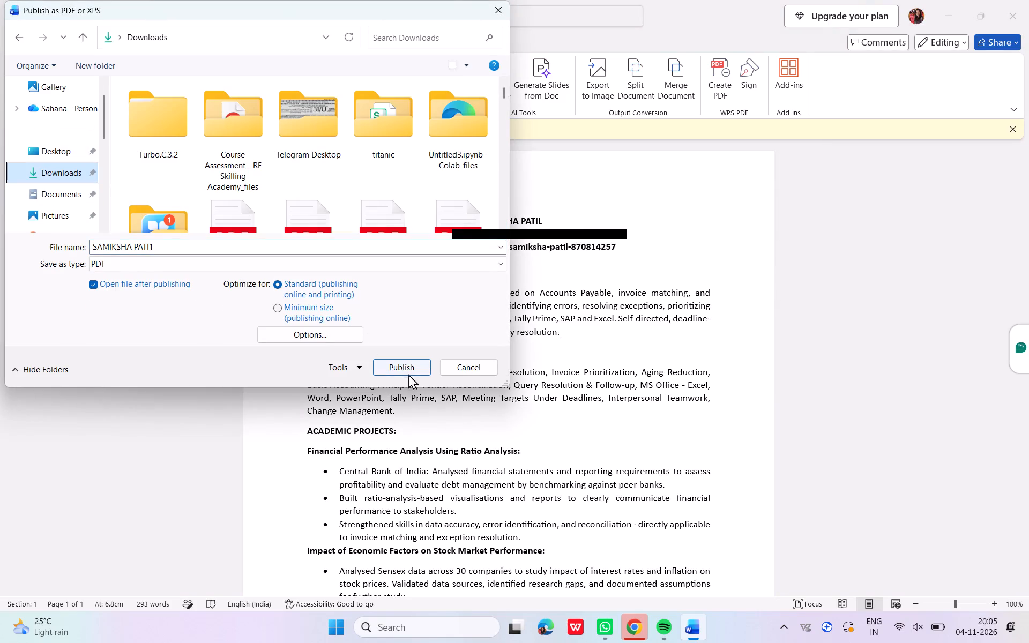
# Publish the resume as a PDF in the Downloads folder and close the published copy to return to the document.
pyautogui.click(411, 364)
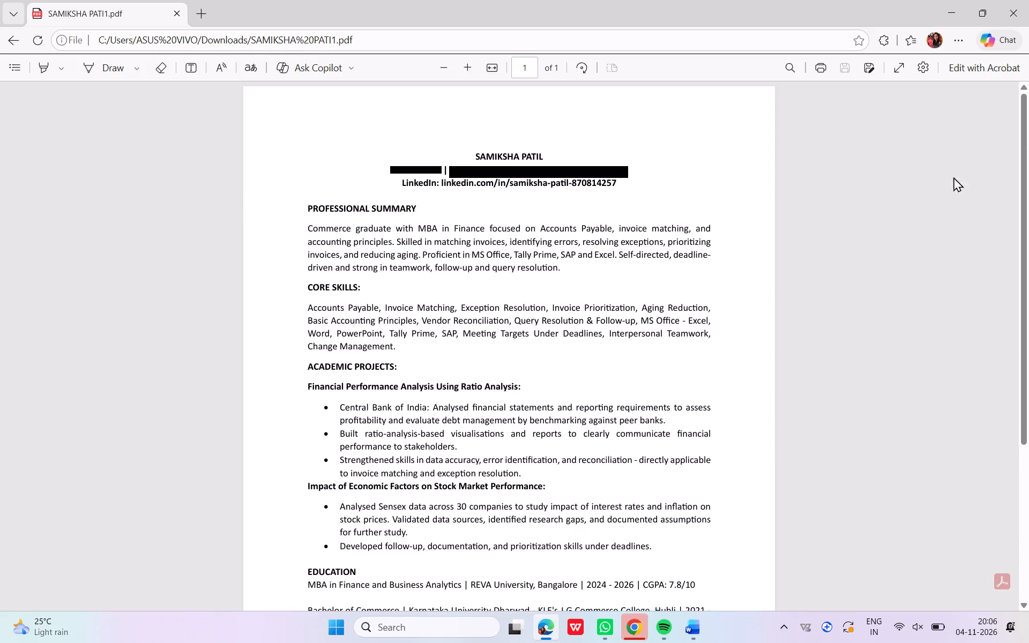
pyautogui.click(999, 6)
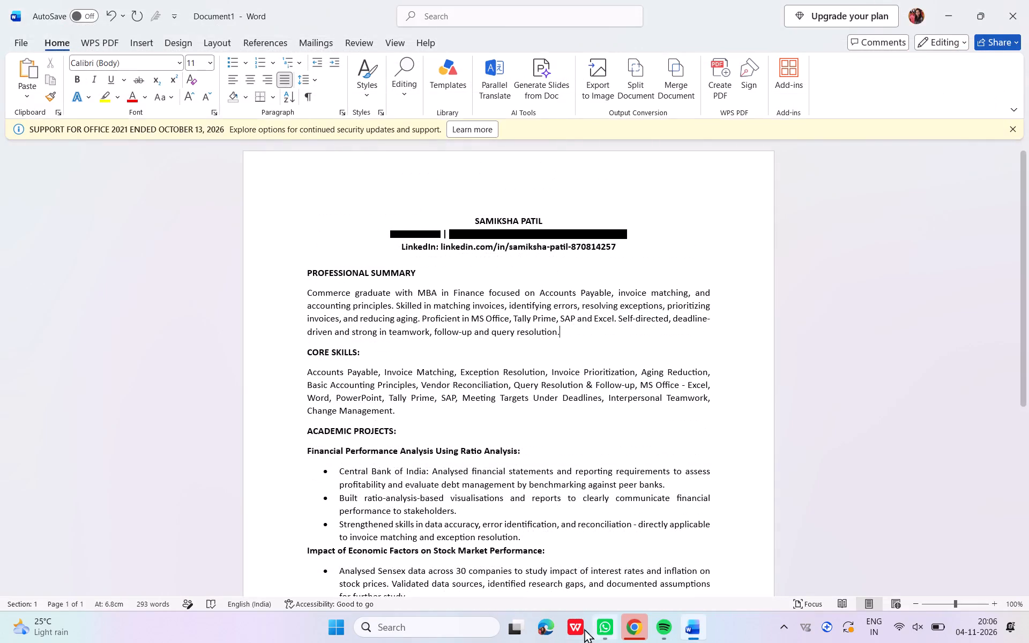
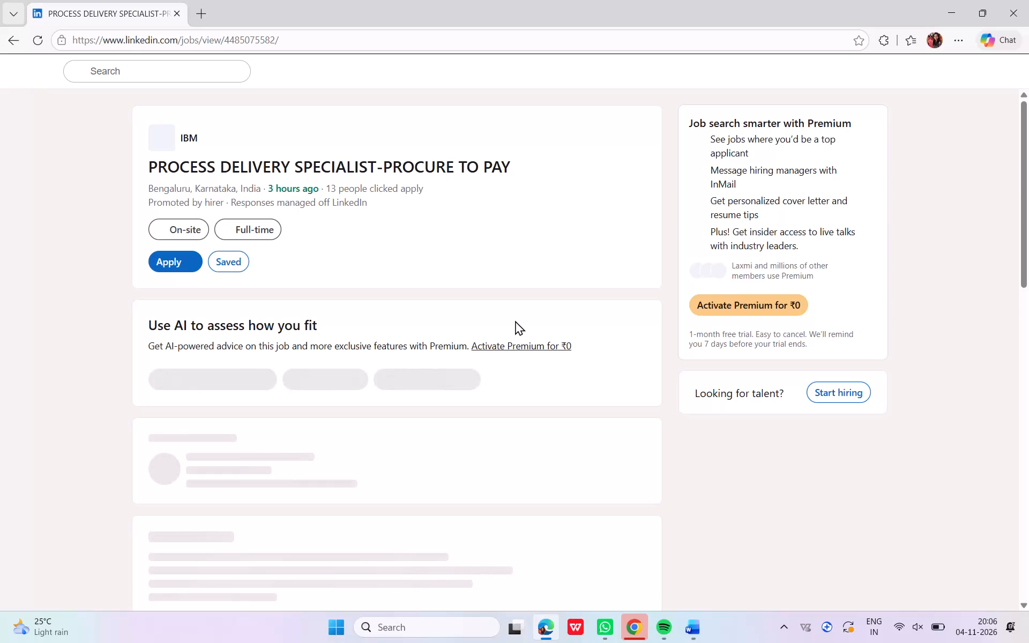
# Start the application for IBM's Process Delivery Specialist-Procure to Pay job from its LinkedIn posting.
pyautogui.click(177, 258)
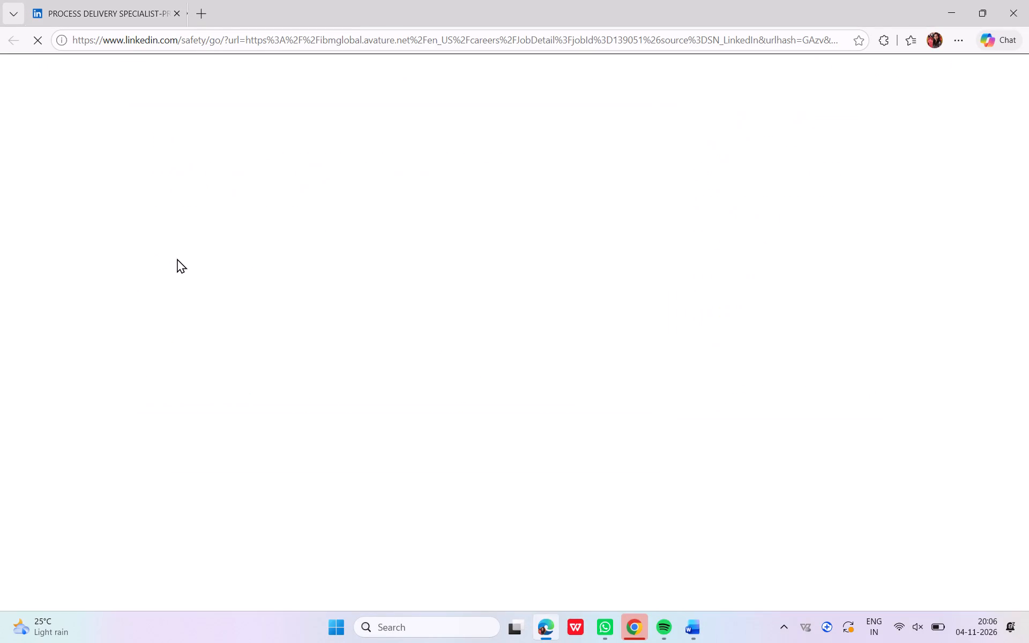
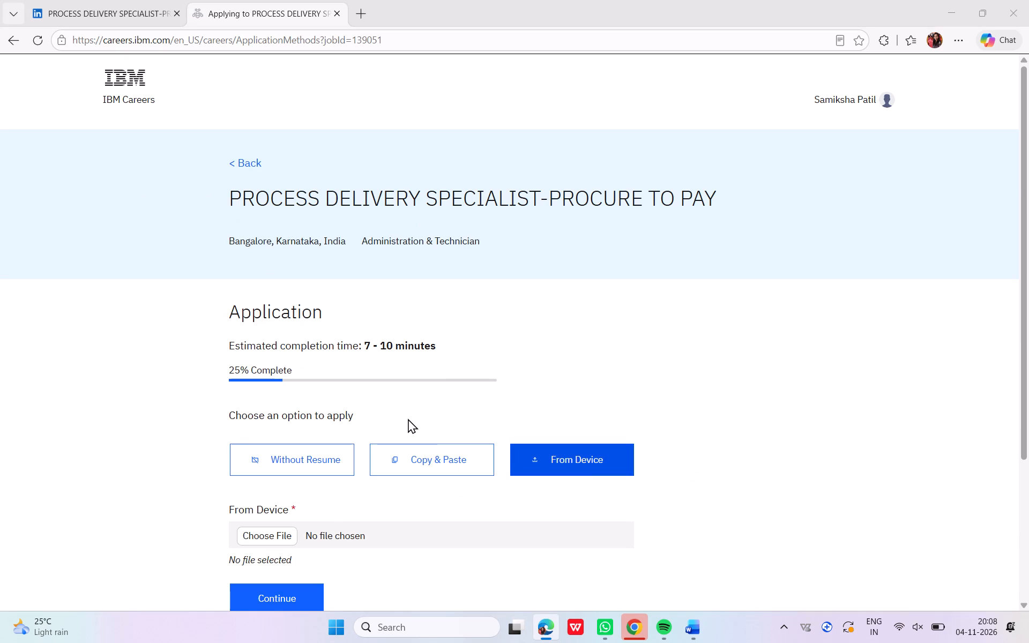
# Search Downloads for "samik", attach the most recently modified resume PDF to the application and continue.
pyautogui.scroll(-1, 408, 418)
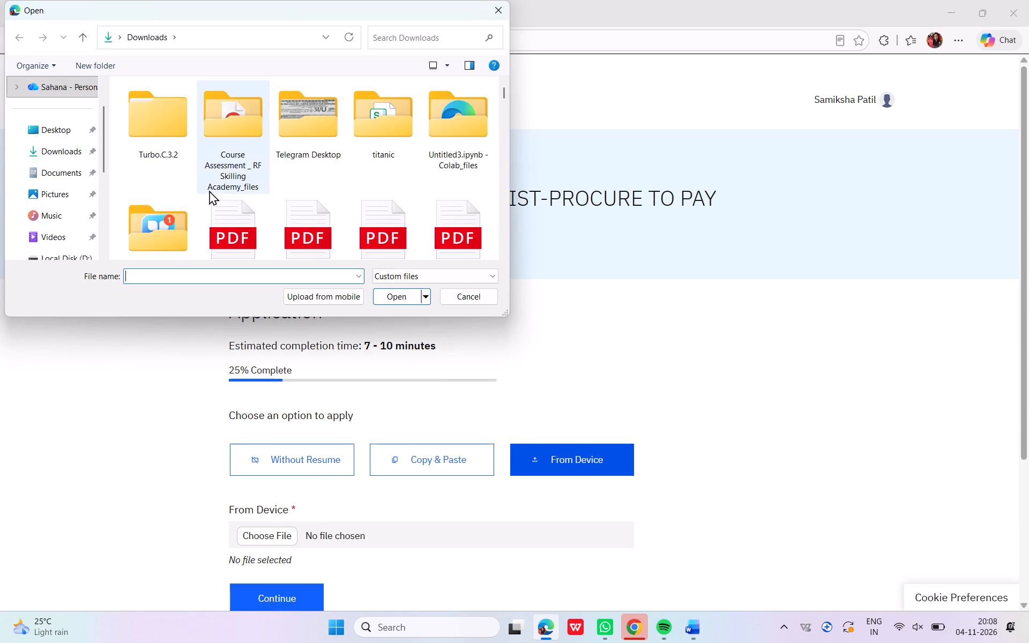
pyautogui.click(65, 160)
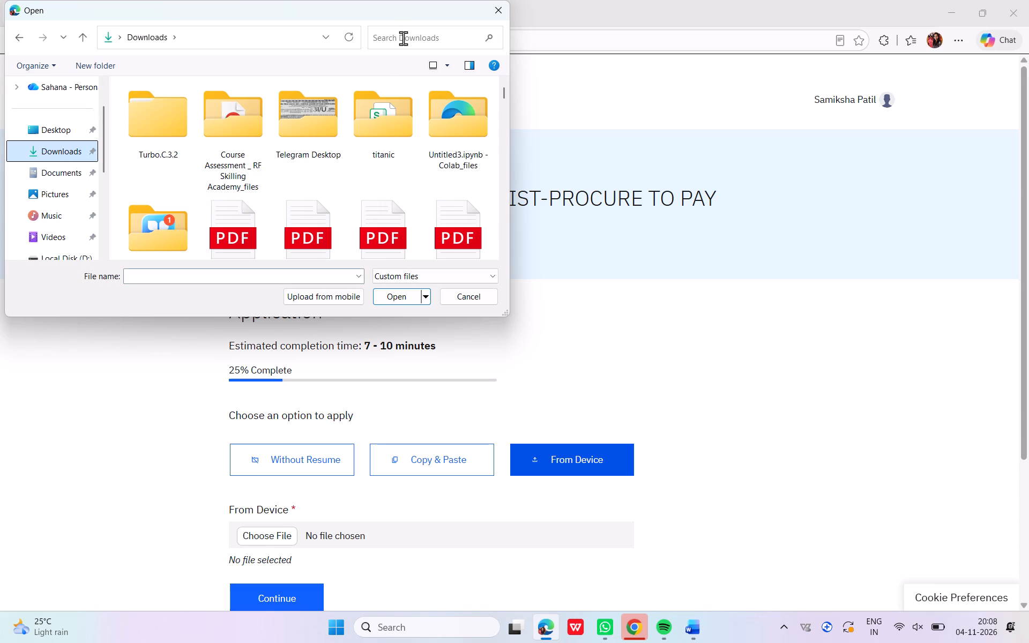
pyautogui.click(403, 40)
pyautogui.write('sa')
pyautogui.write('mik')
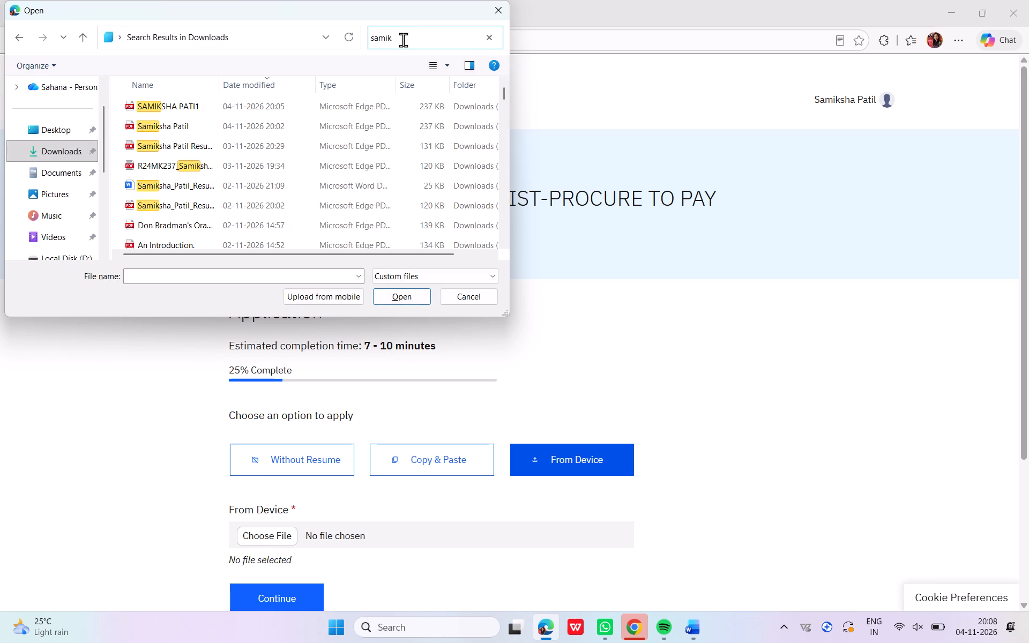
pyautogui.click(292, 110)
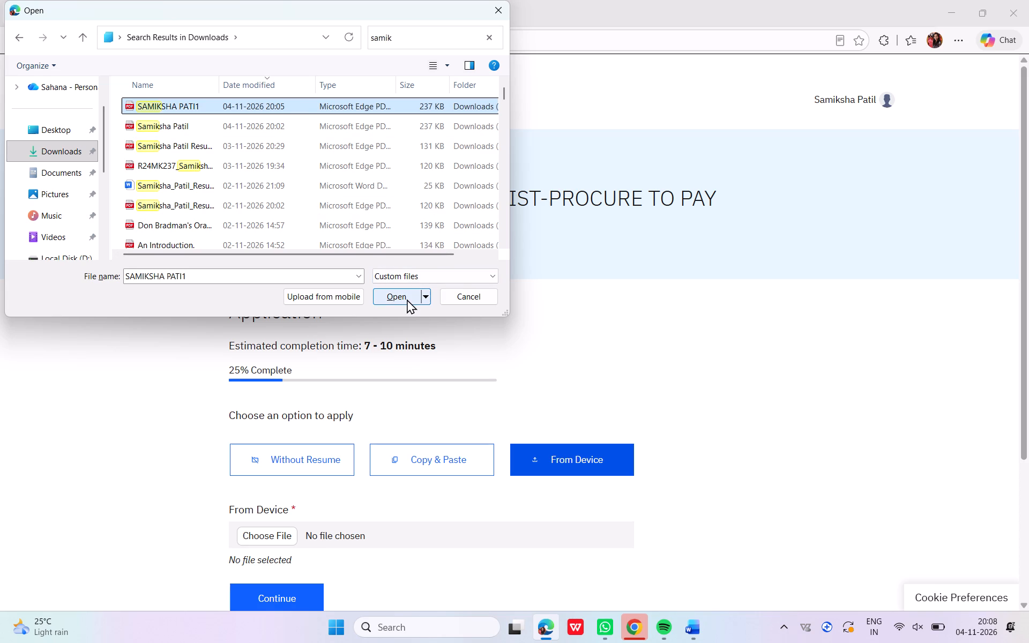
pyautogui.click(407, 299)
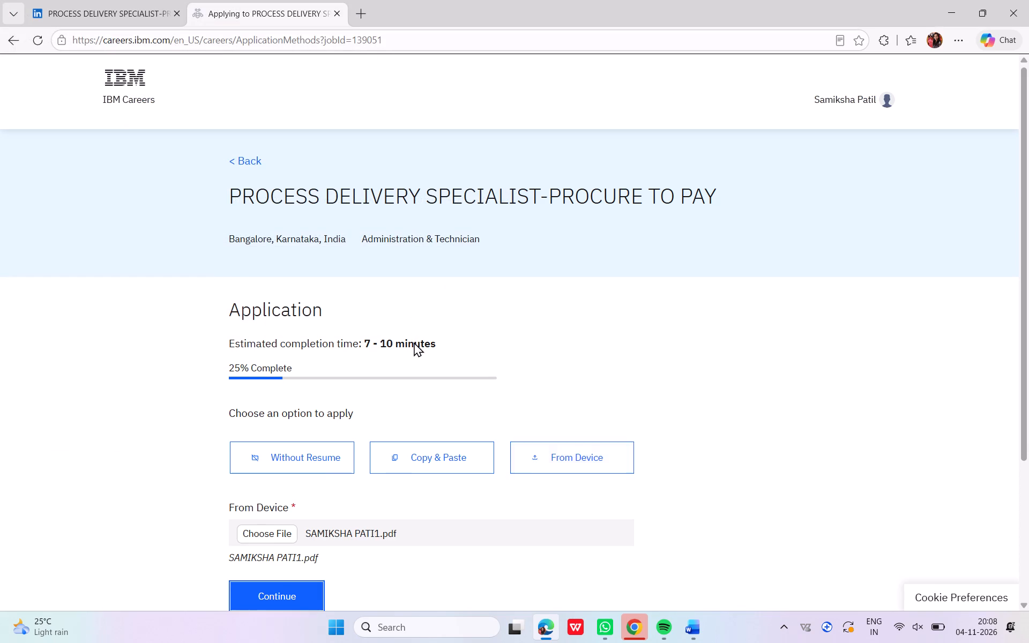
pyautogui.scroll(-3, 569, 386)
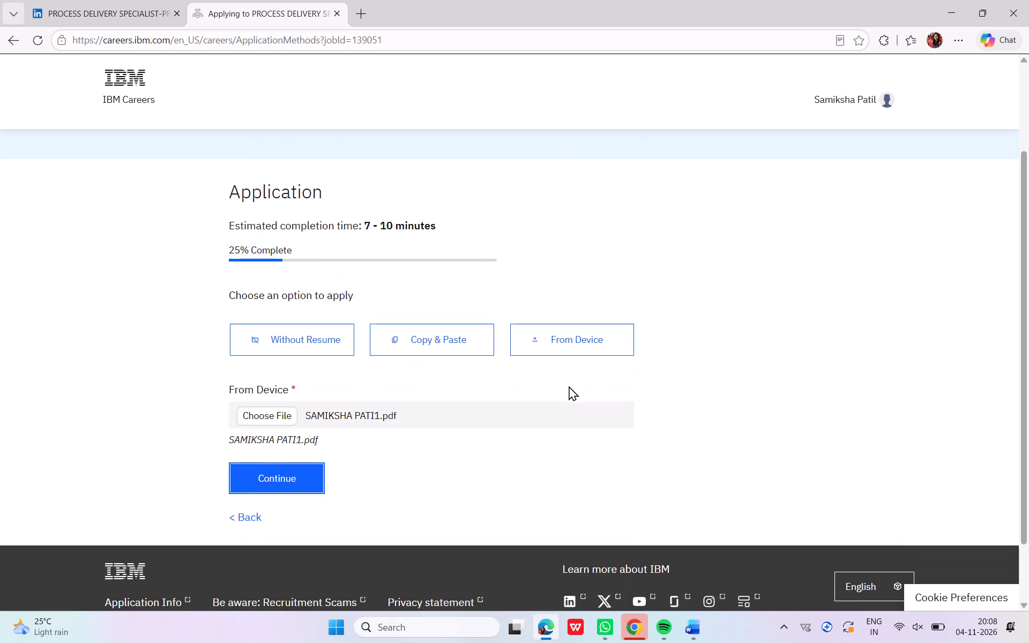
pyautogui.click(291, 478)
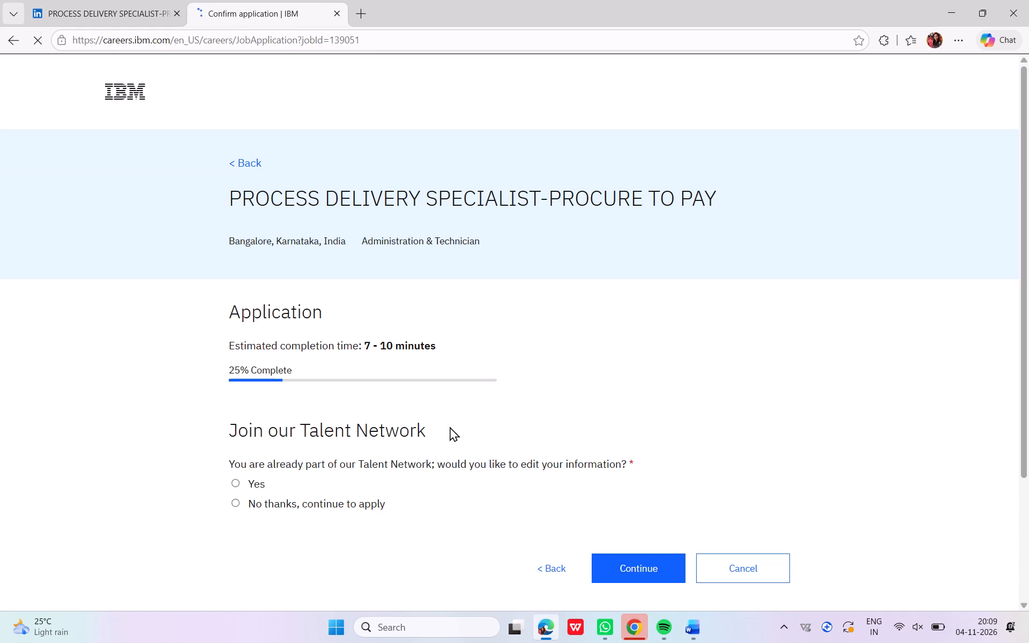
# Answer Yes to editing the existing Talent Network information.
pyautogui.scroll(-2, 450, 427)
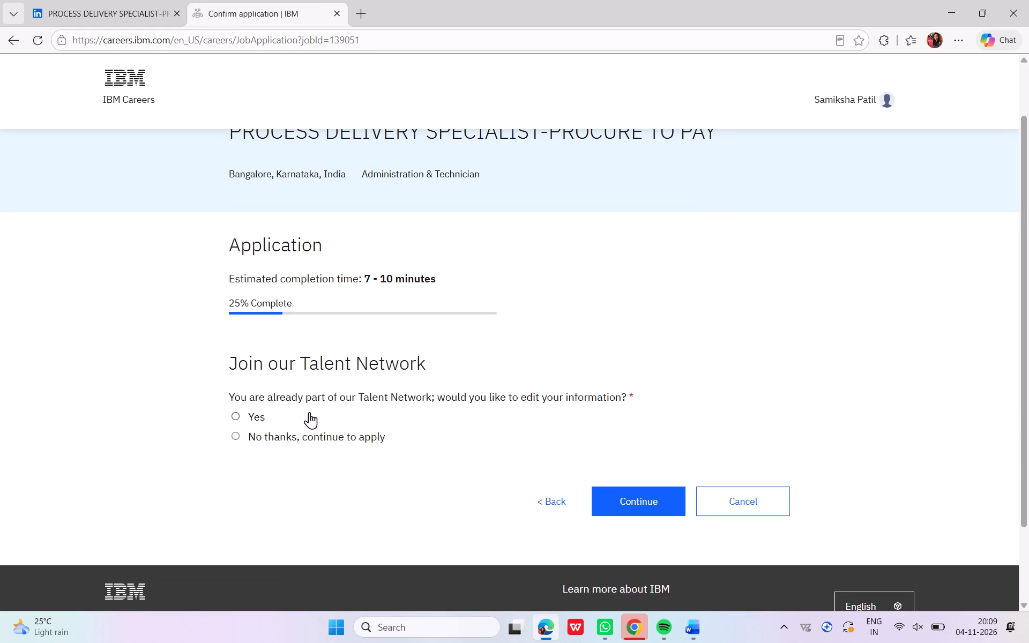
pyautogui.scroll(-1, 338, 421)
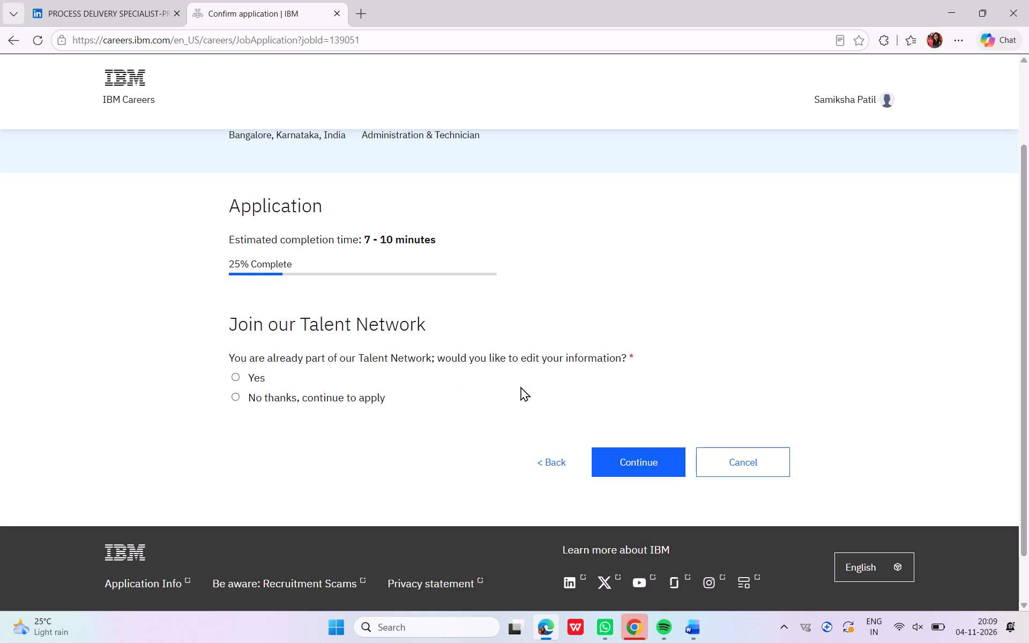
pyautogui.click(249, 373)
# Search the Area of Interest options for "finance" and clear the search text.
pyautogui.scroll(-3, 477, 479)
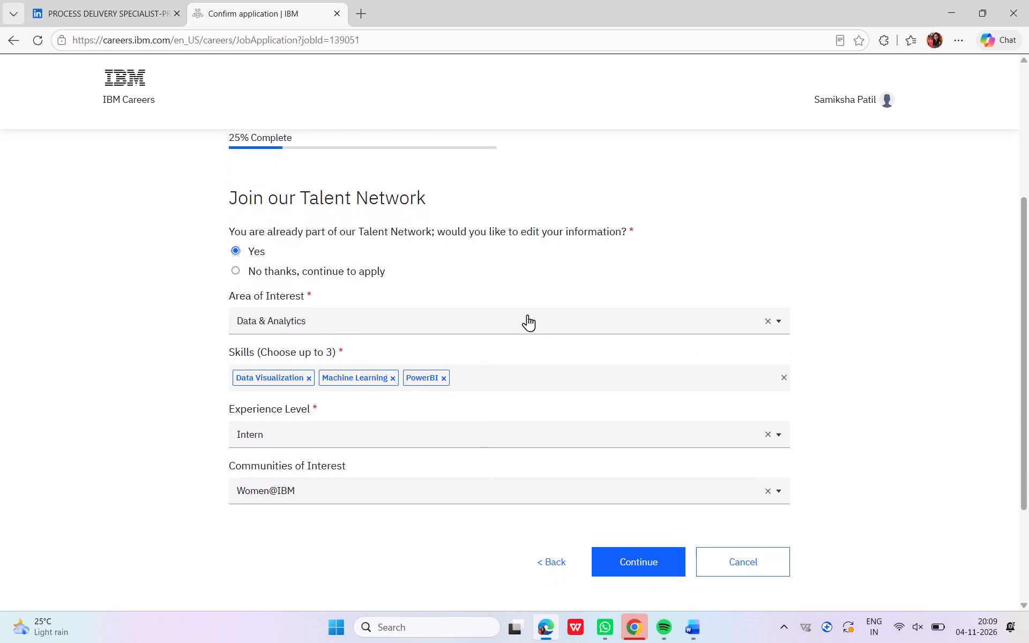
pyautogui.click(527, 315)
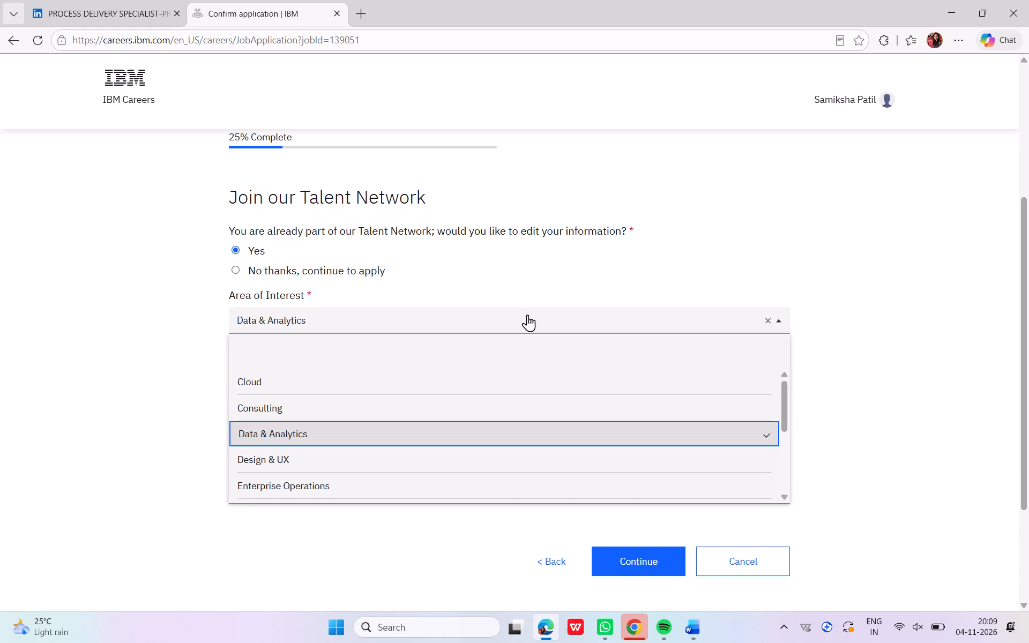
pyautogui.press('f')
pyautogui.write('inance')
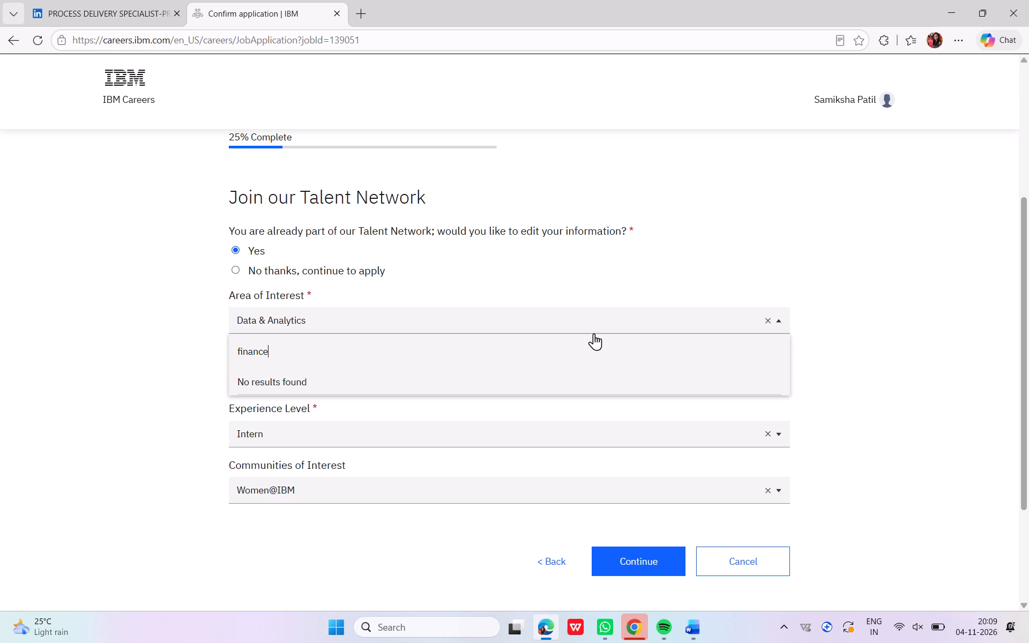
pyautogui.press('BackSpace')
pyautogui.press('BackSpace')
pyautogui.press('BackSpace')
pyautogui.press('BackSpace')
pyautogui.press('BackSpace')
pyautogui.press('BackSpace')
pyautogui.press('BackSpace')
pyautogui.press('BackSpace')
pyautogui.press('BackSpace')
pyautogui.press('BackSpace')
pyautogui.press('BackSpace')
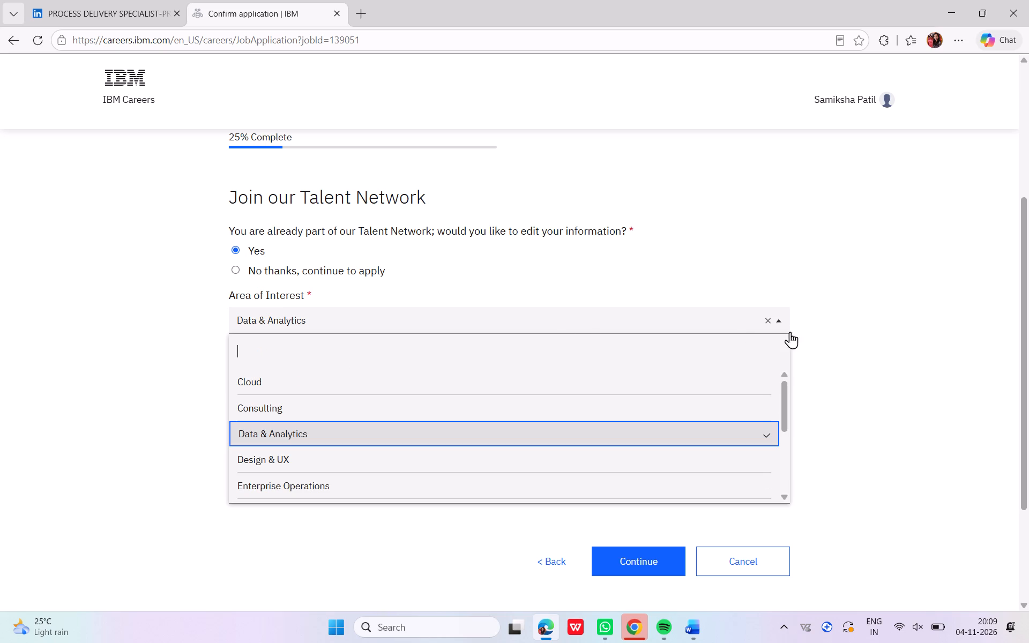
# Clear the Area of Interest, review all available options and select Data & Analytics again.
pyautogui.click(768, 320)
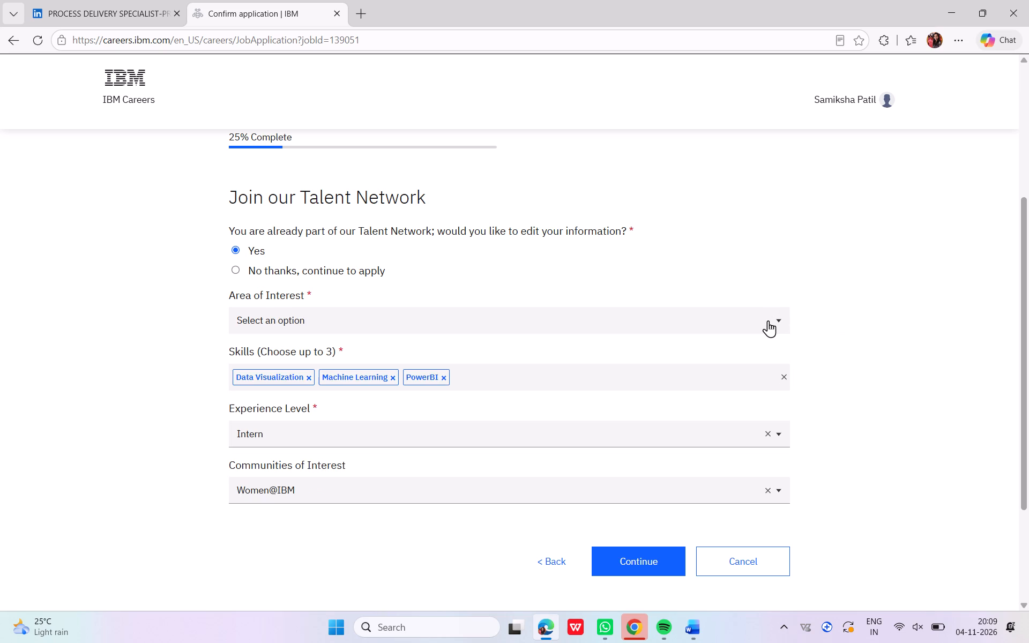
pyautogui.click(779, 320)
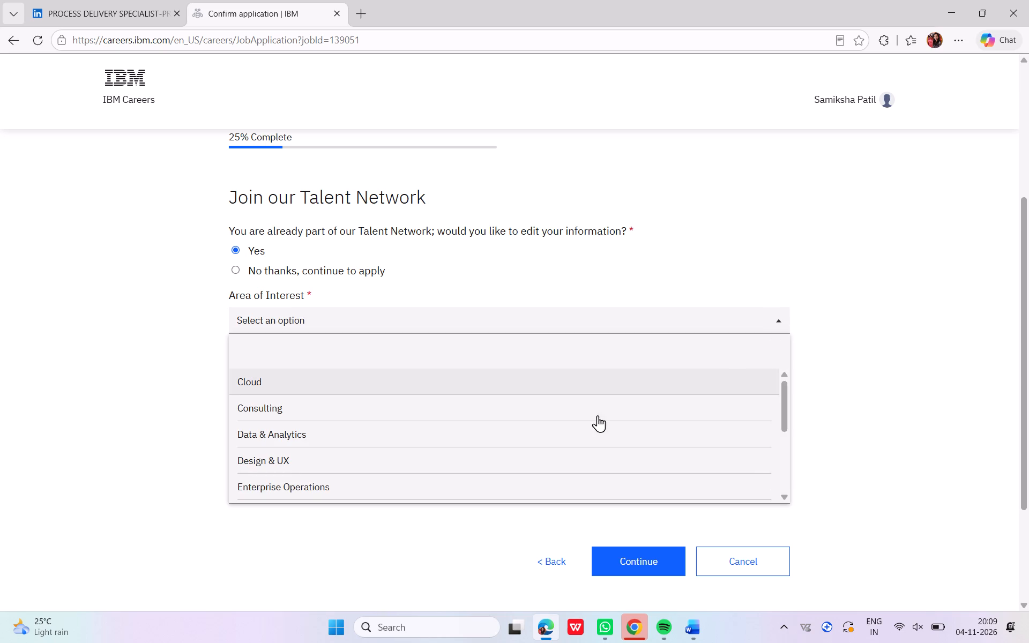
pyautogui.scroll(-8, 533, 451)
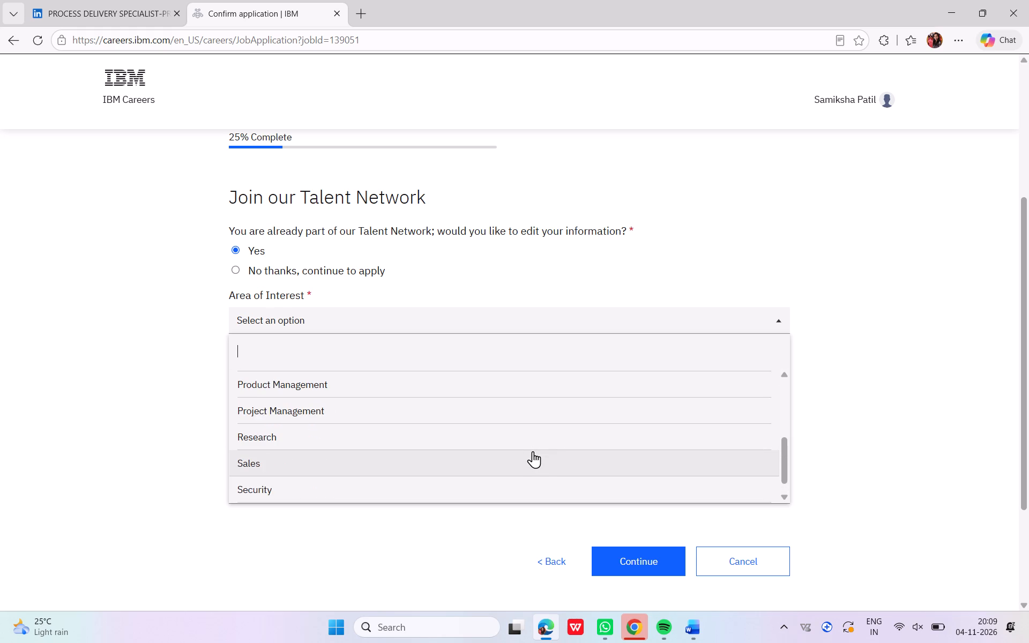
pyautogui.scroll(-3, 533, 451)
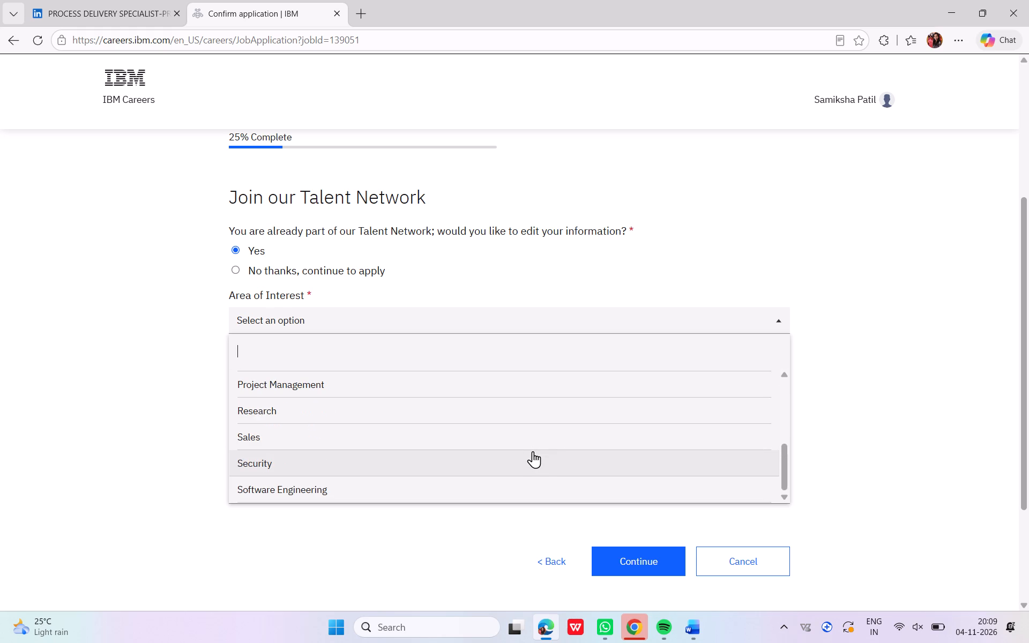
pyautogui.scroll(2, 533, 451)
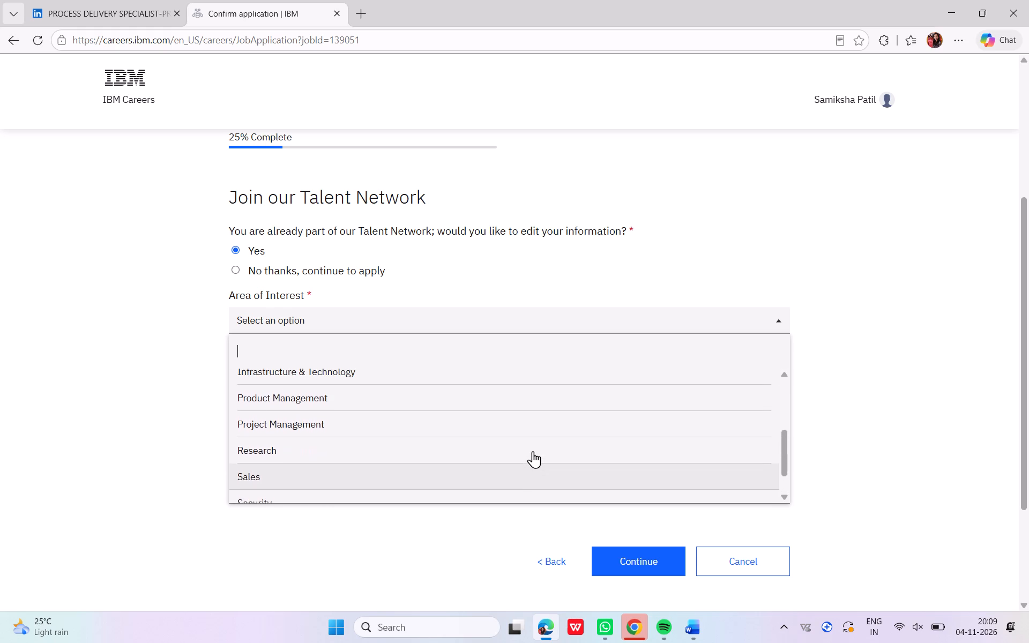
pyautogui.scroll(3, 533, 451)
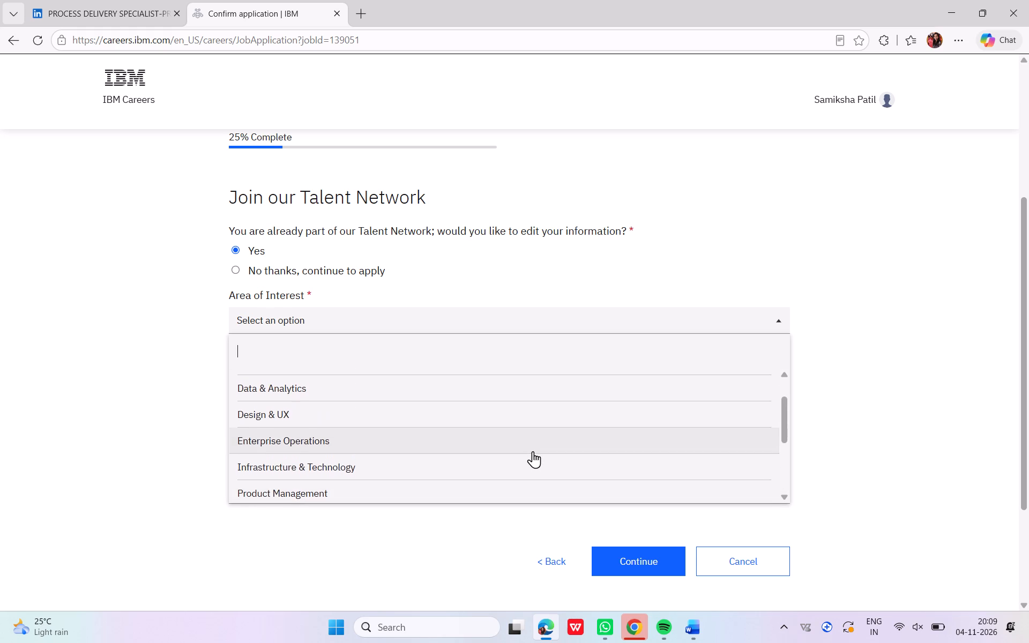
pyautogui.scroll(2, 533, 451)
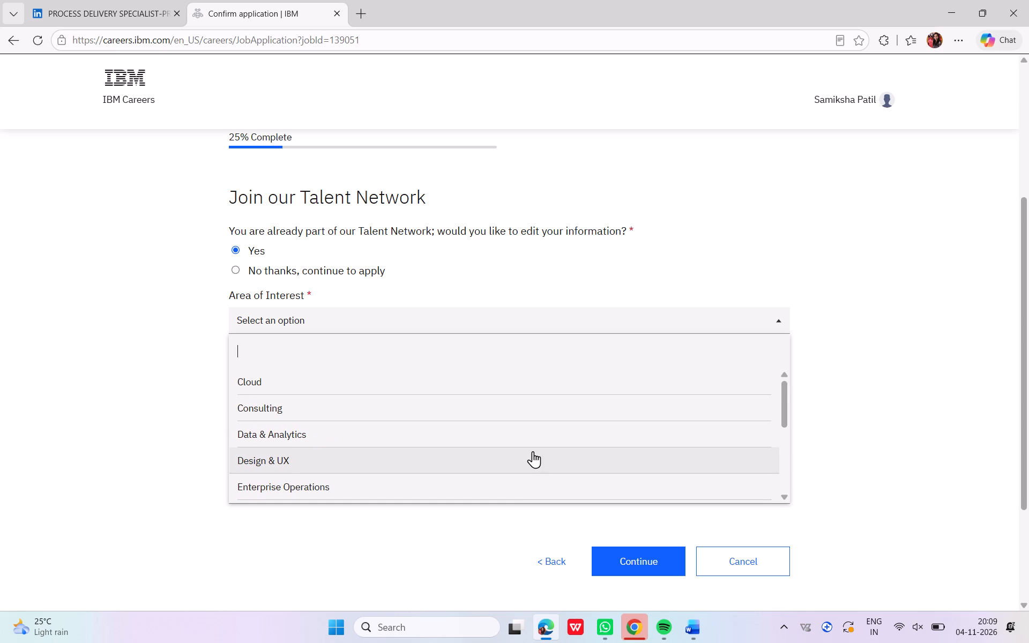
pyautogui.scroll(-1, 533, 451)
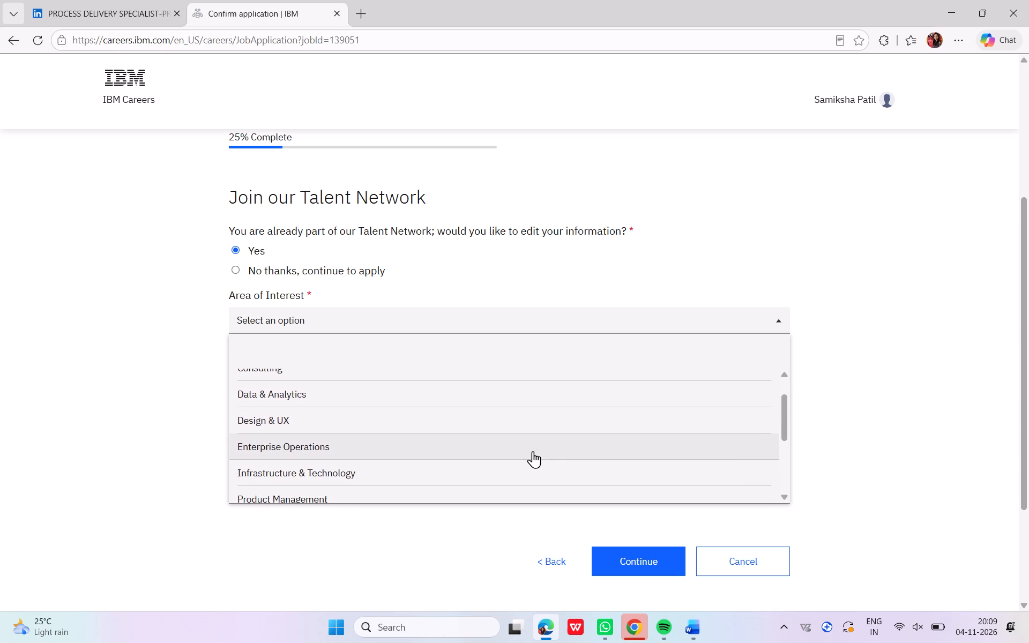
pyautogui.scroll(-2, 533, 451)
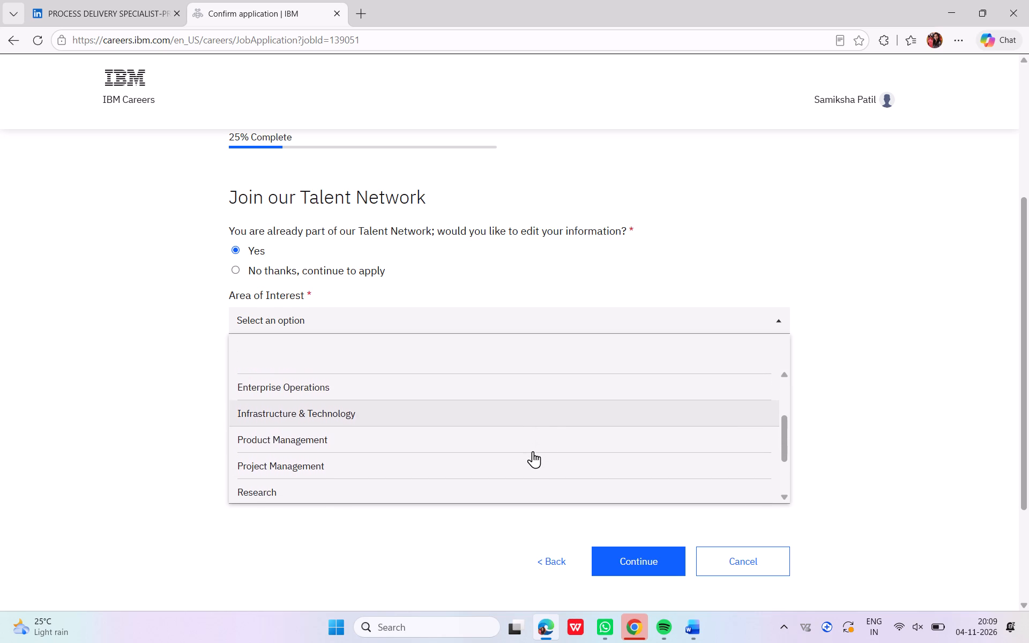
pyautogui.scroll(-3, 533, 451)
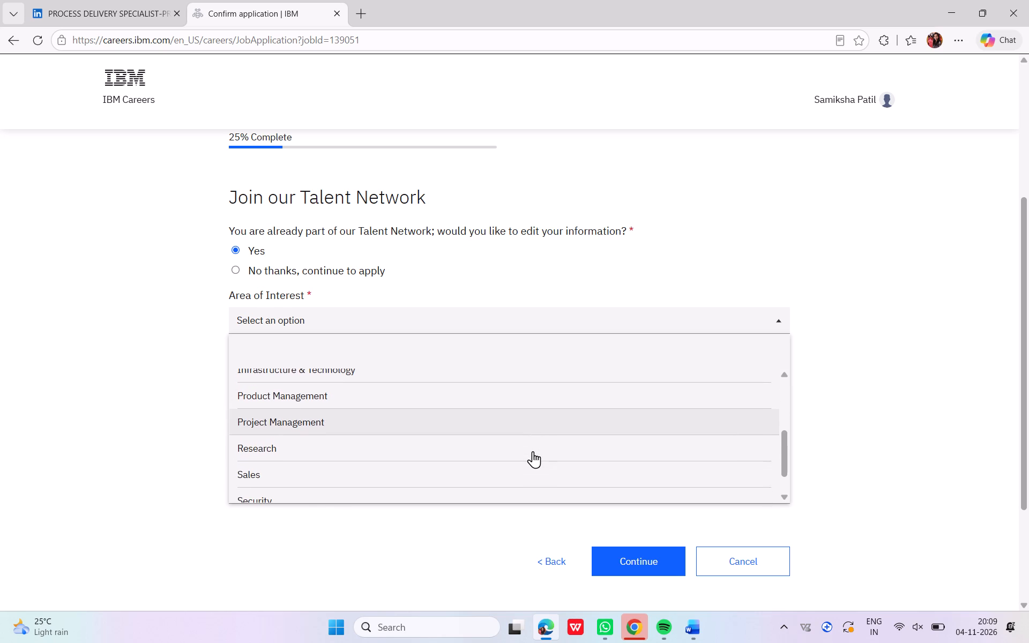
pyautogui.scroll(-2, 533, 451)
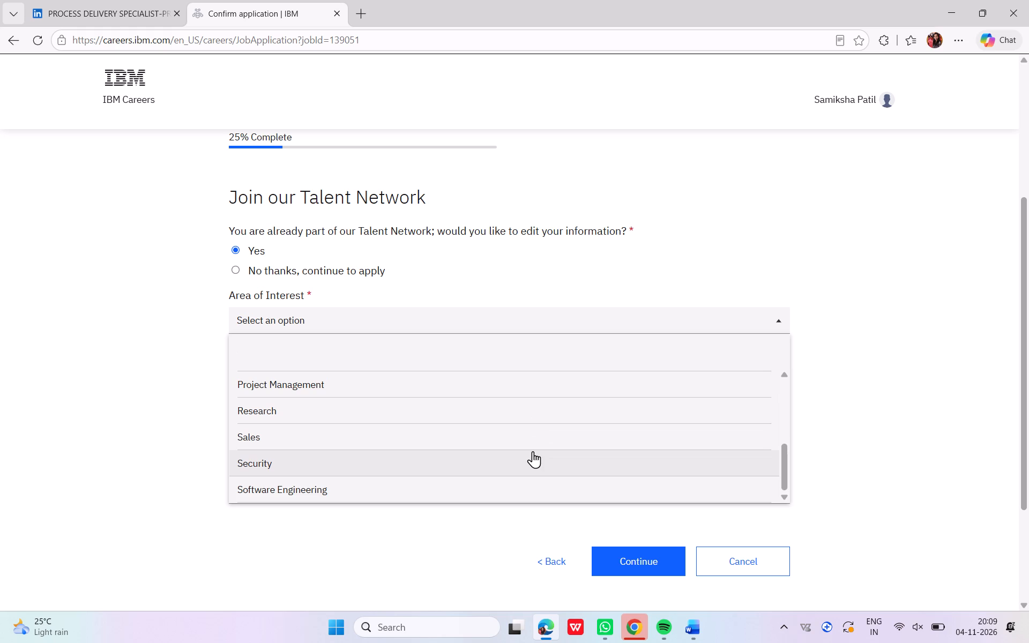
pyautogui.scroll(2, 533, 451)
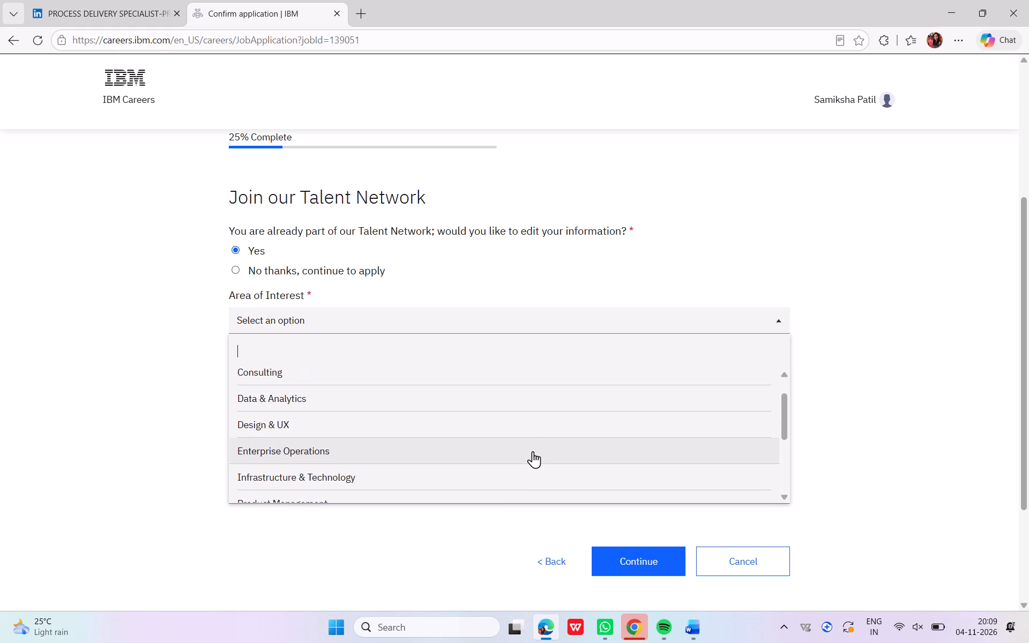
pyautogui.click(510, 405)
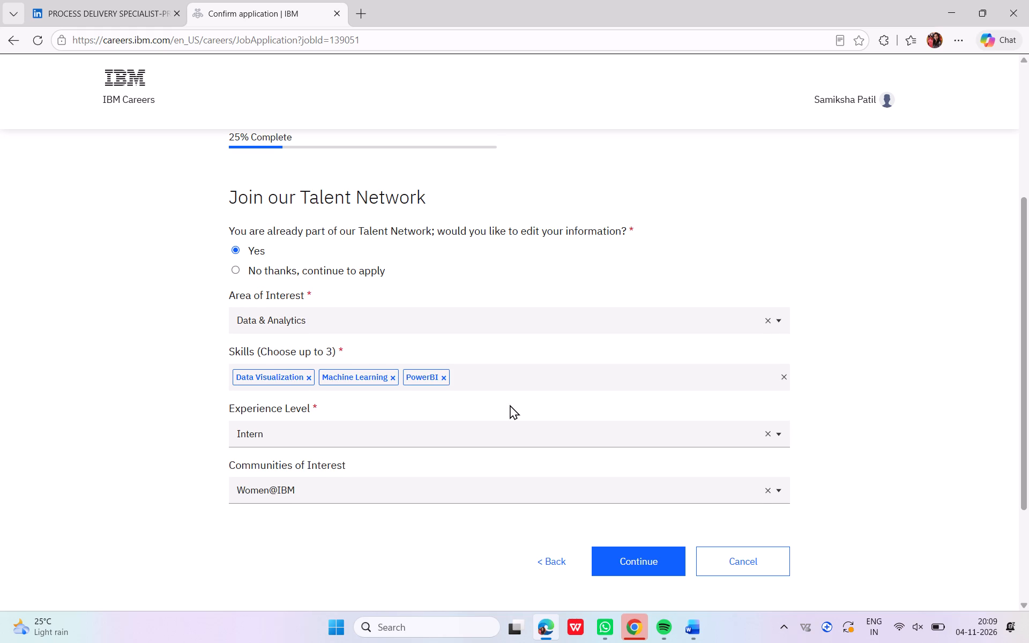
# Add Statistics to the selected Talent Network skills.
pyautogui.scroll(-1, 510, 405)
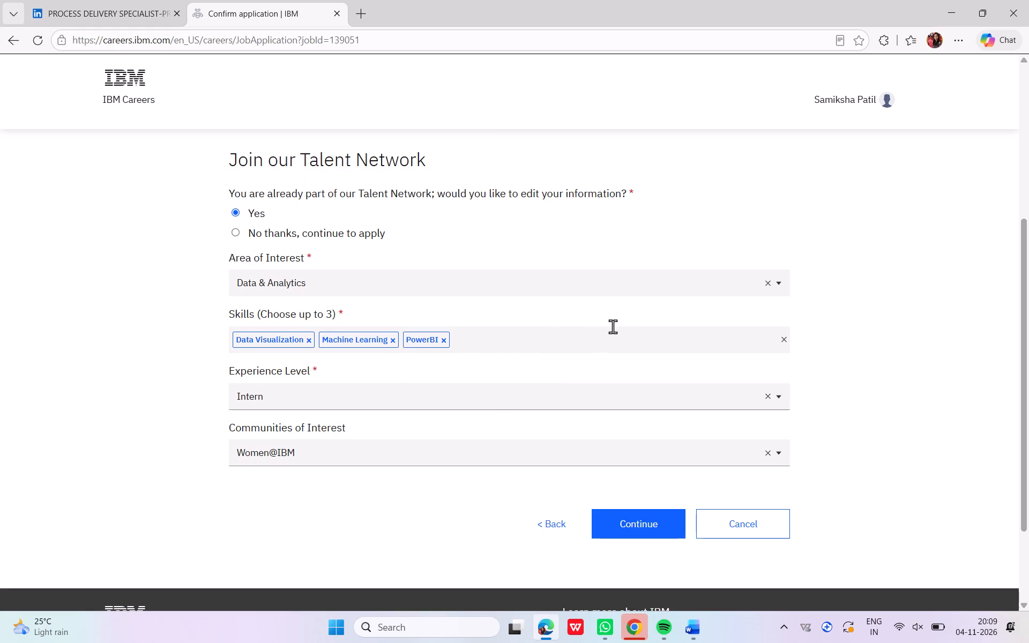
pyautogui.click(660, 345)
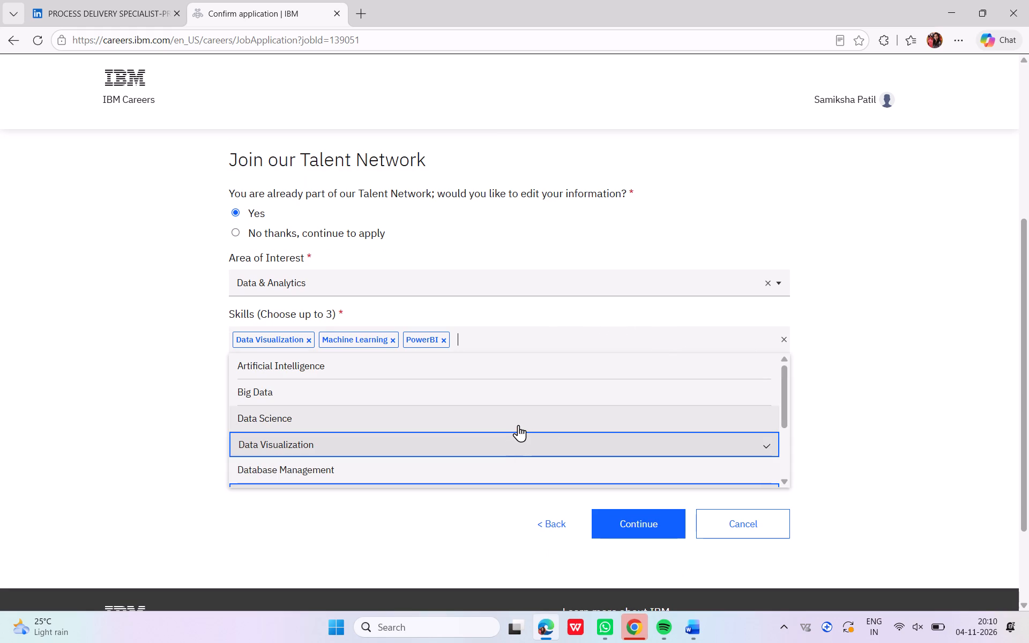
pyautogui.scroll(-2, 518, 425)
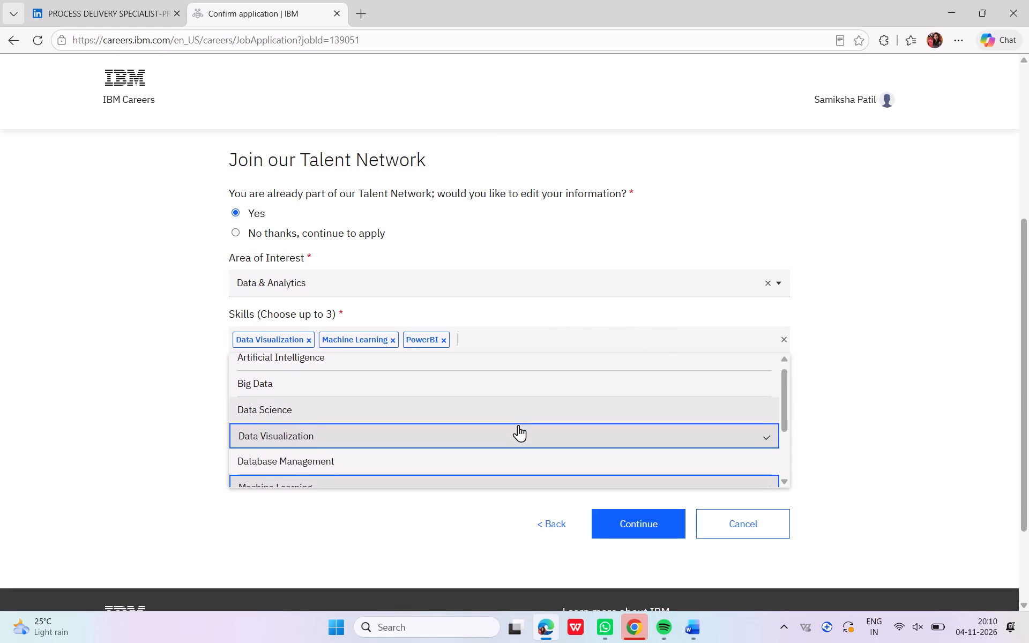
pyautogui.scroll(-1, 518, 425)
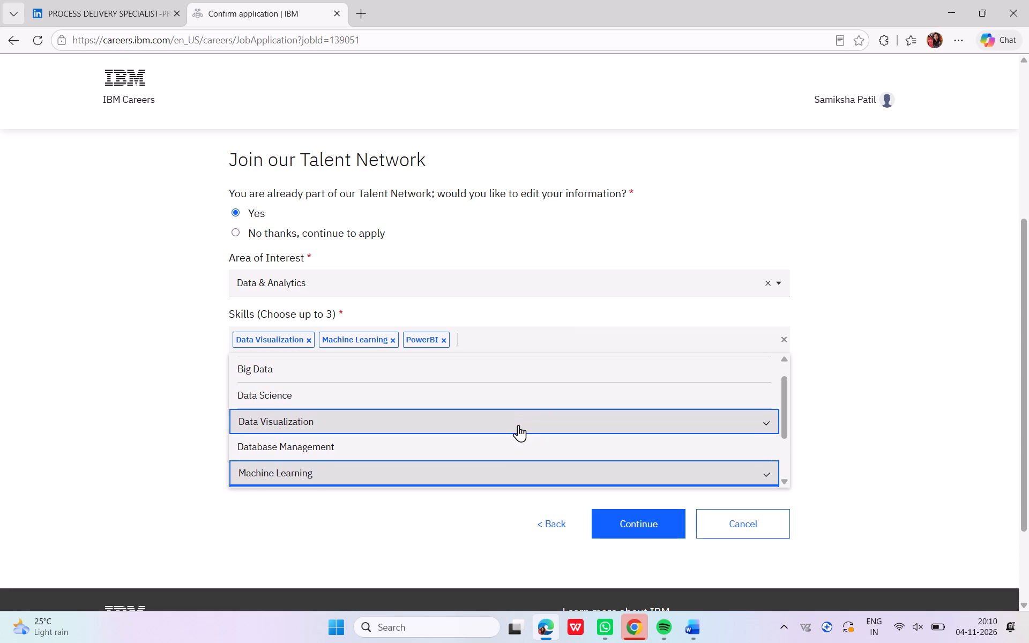
pyautogui.scroll(-2, 518, 425)
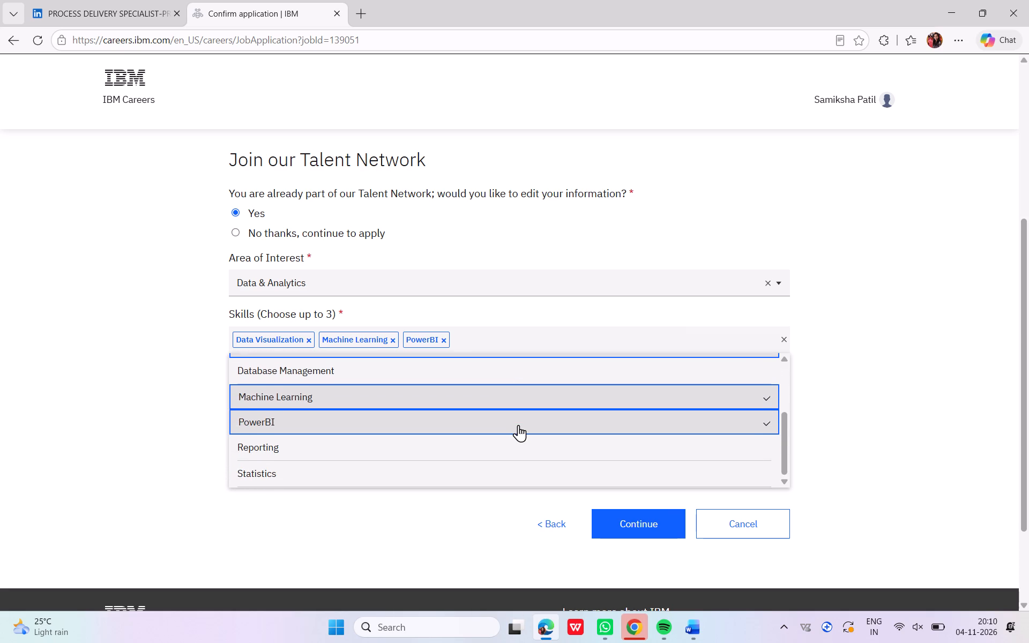
pyautogui.scroll(-1, 518, 425)
pyautogui.click(478, 466)
# Add Reporting to the selected Talent Network skills.
pyautogui.scroll(-1, 478, 466)
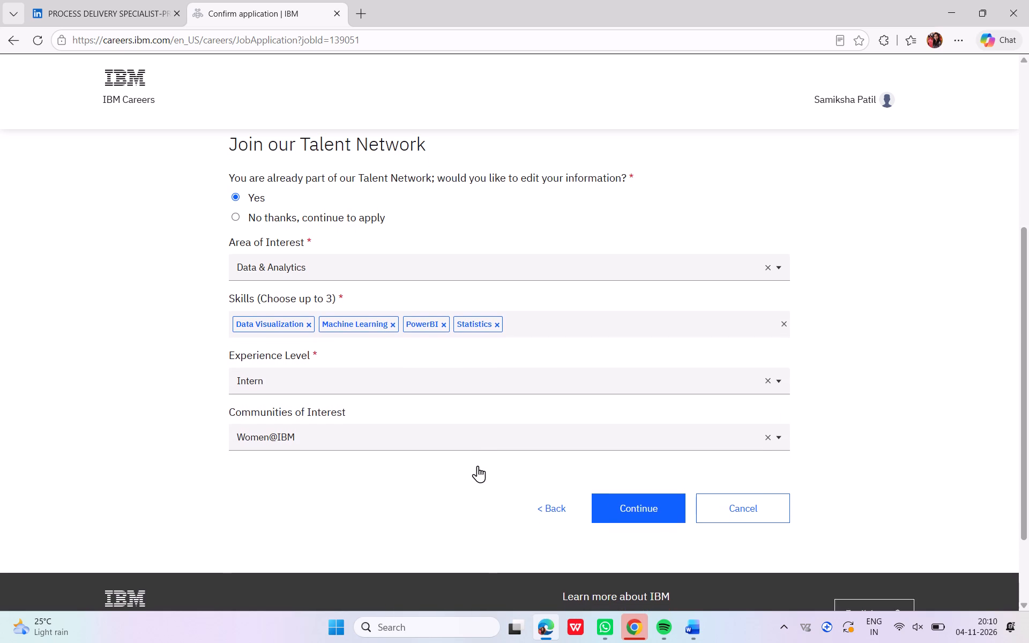
pyautogui.scroll(-1, 478, 466)
pyautogui.click(614, 322)
pyautogui.scroll(-1, 531, 431)
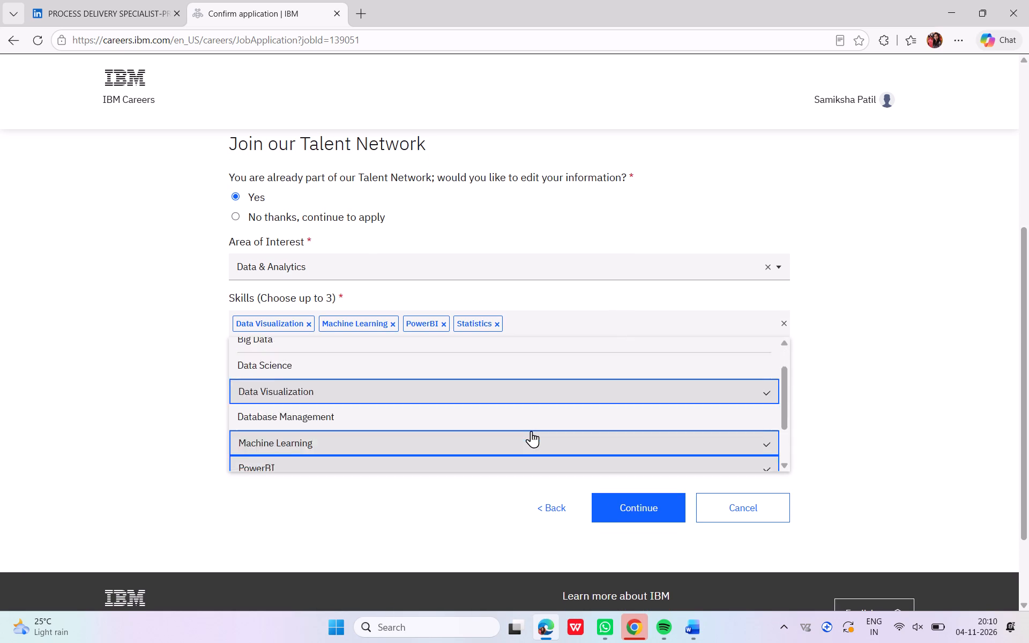
pyautogui.scroll(-1, 531, 431)
pyautogui.click(531, 431)
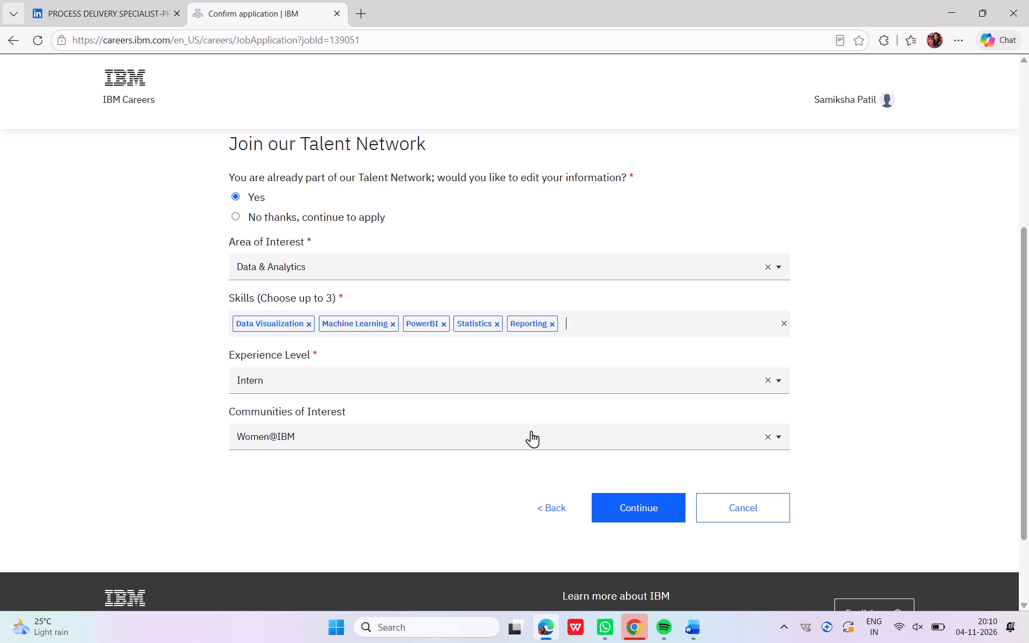
# Review all options in the Talent Network Skills list.
pyautogui.click(635, 322)
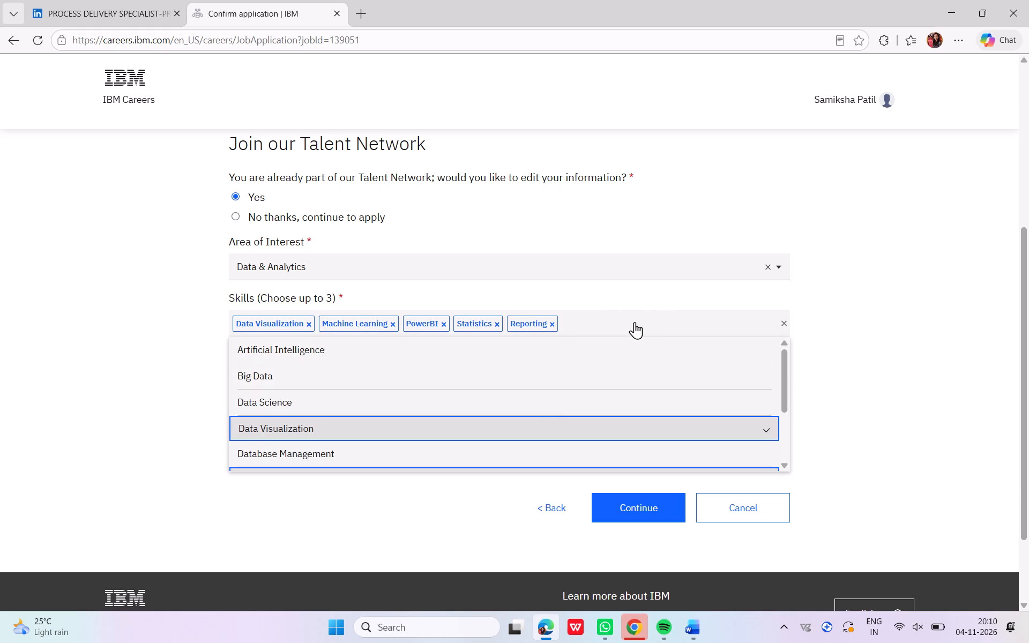
pyautogui.scroll(-3, 550, 410)
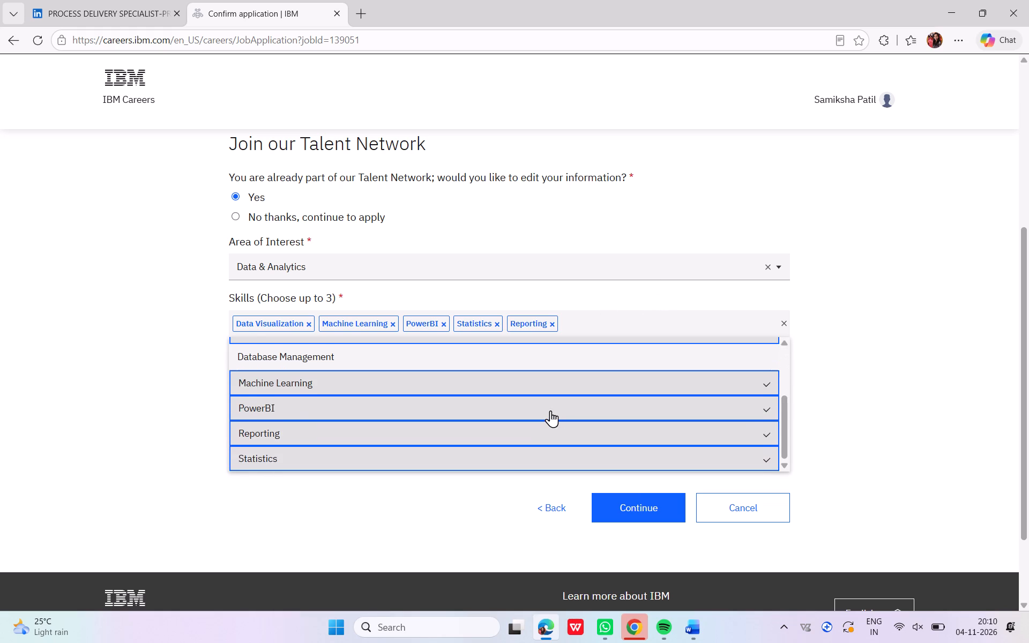
pyautogui.scroll(5, 550, 410)
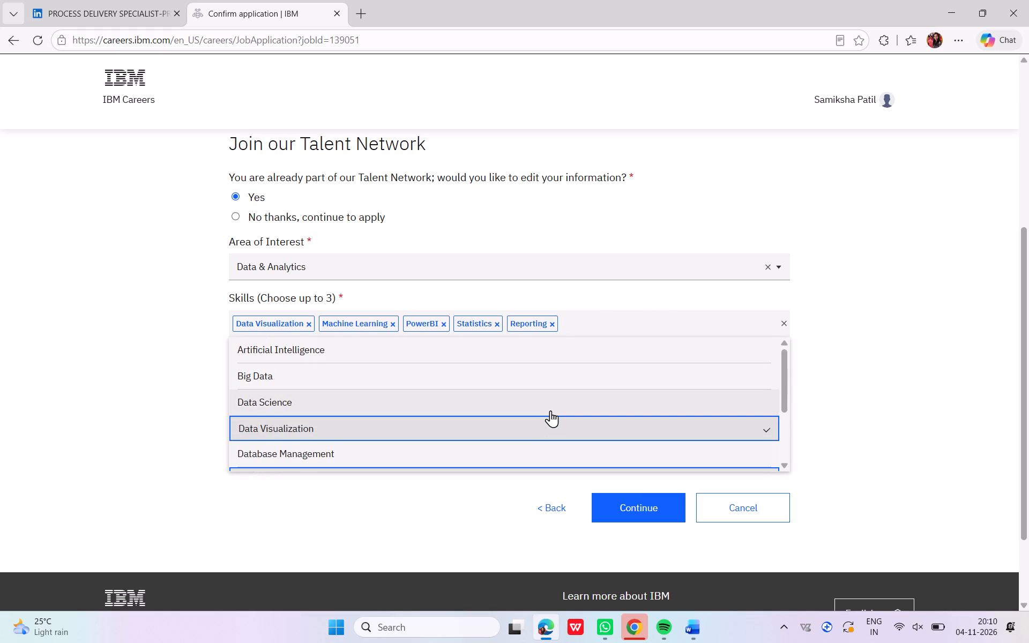
pyautogui.click(266, 523)
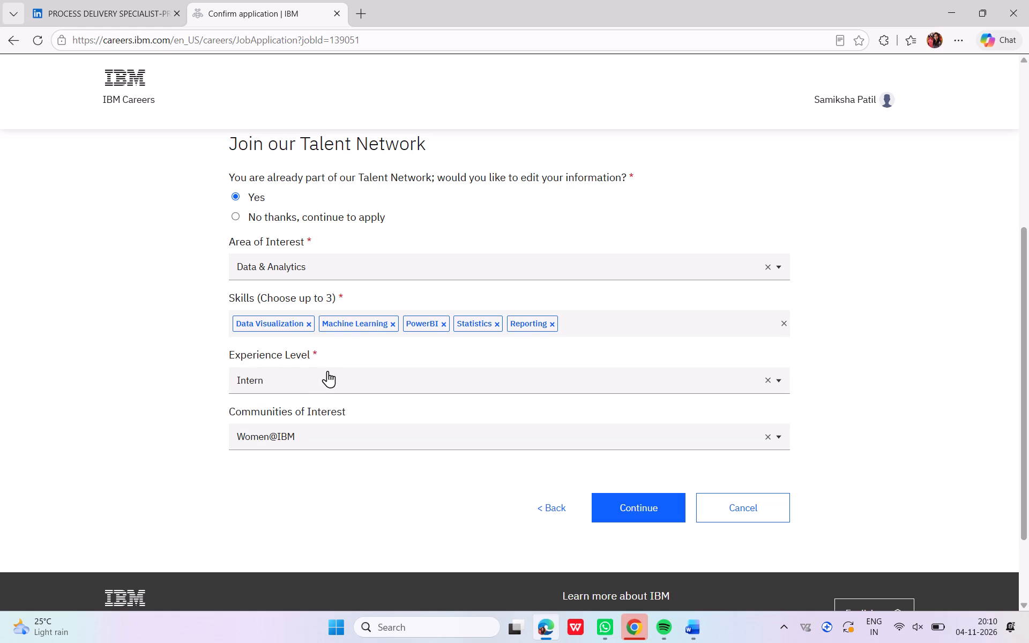
# Set the Talent Network Experience Level to Entry Level Professional (<1 Years).
pyautogui.click(329, 383)
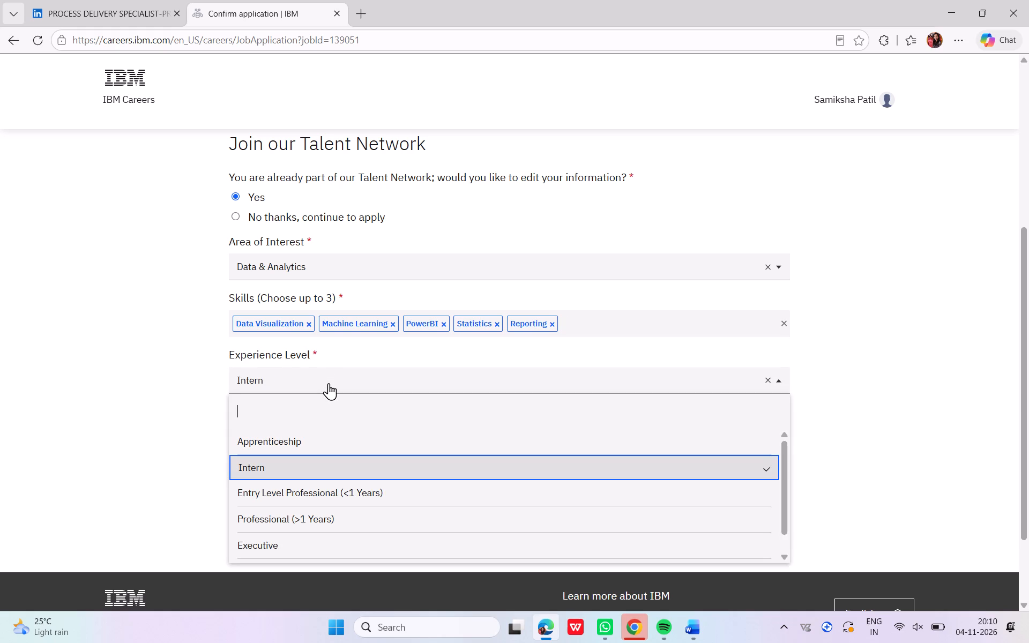
pyautogui.scroll(-1, 337, 452)
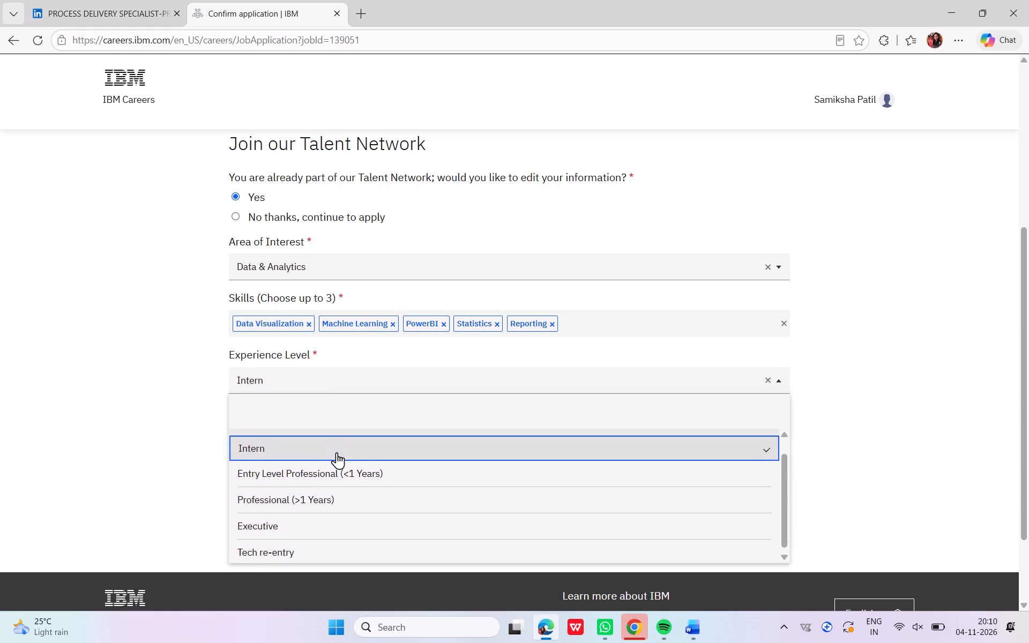
pyautogui.scroll(-2, 337, 452)
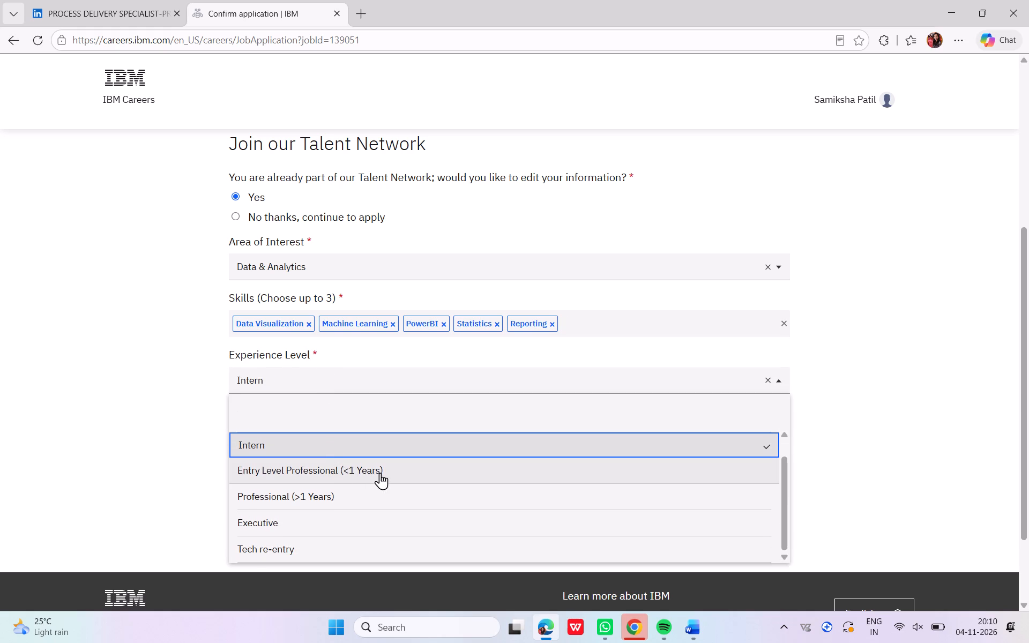
pyautogui.click(397, 467)
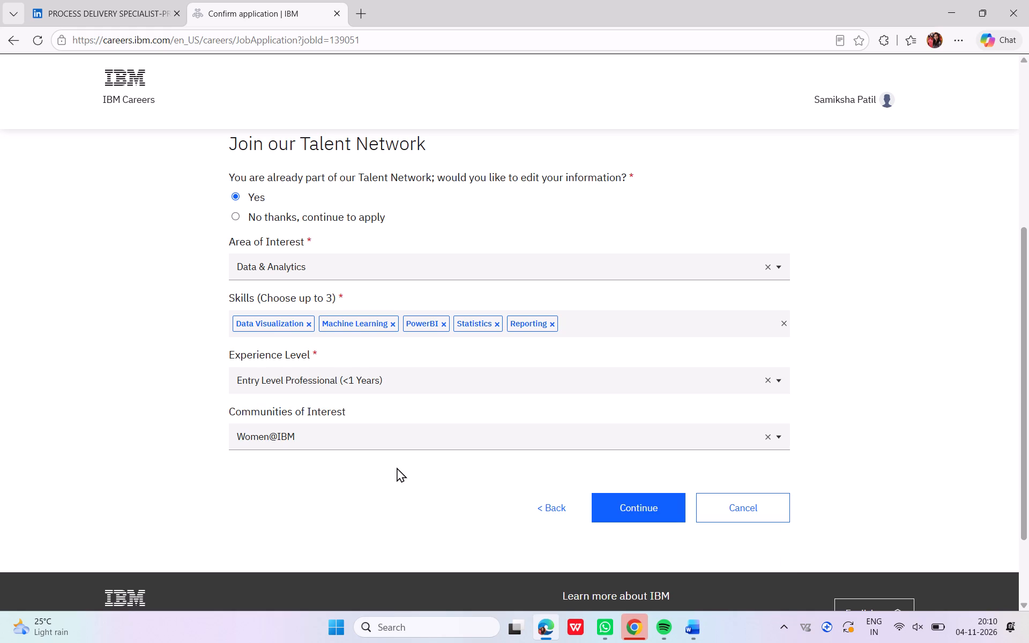
# Review the Communities of Interest options and select Women@IBM again.
pyautogui.click(391, 436)
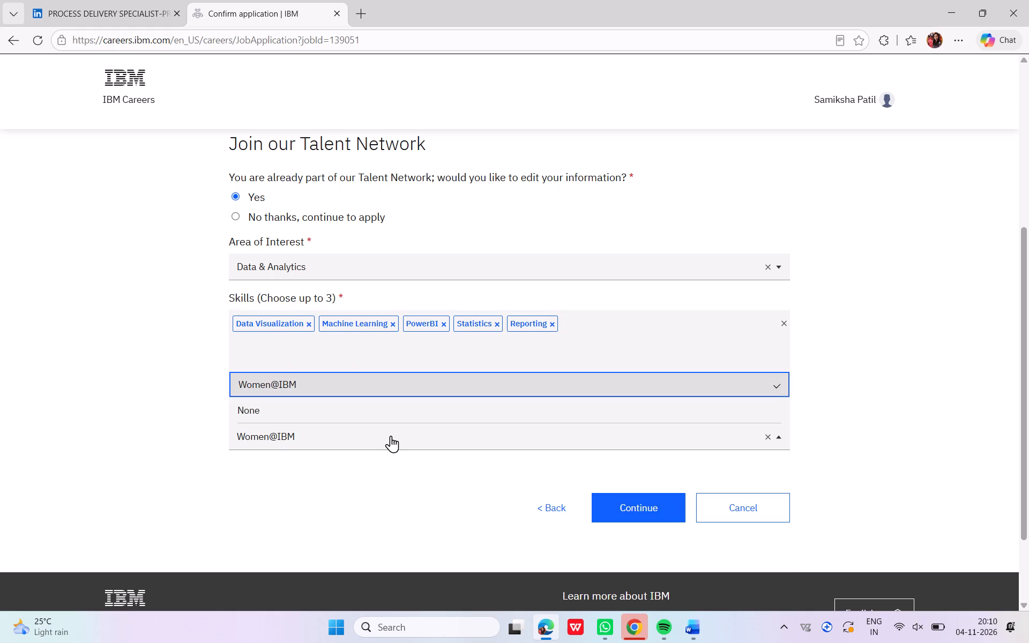
pyautogui.click(399, 385)
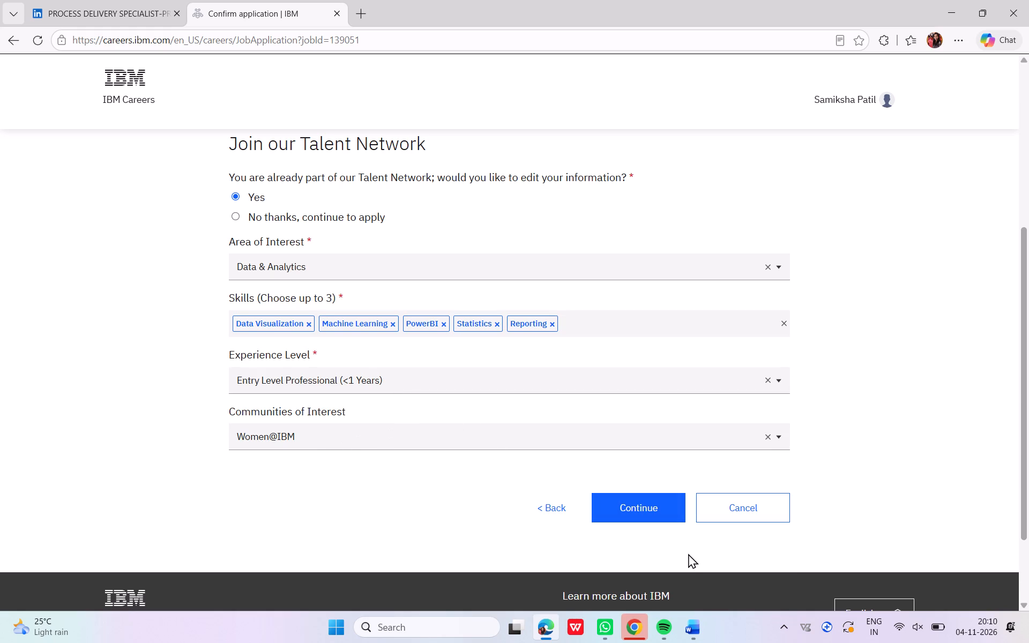
pyautogui.click(508, 429)
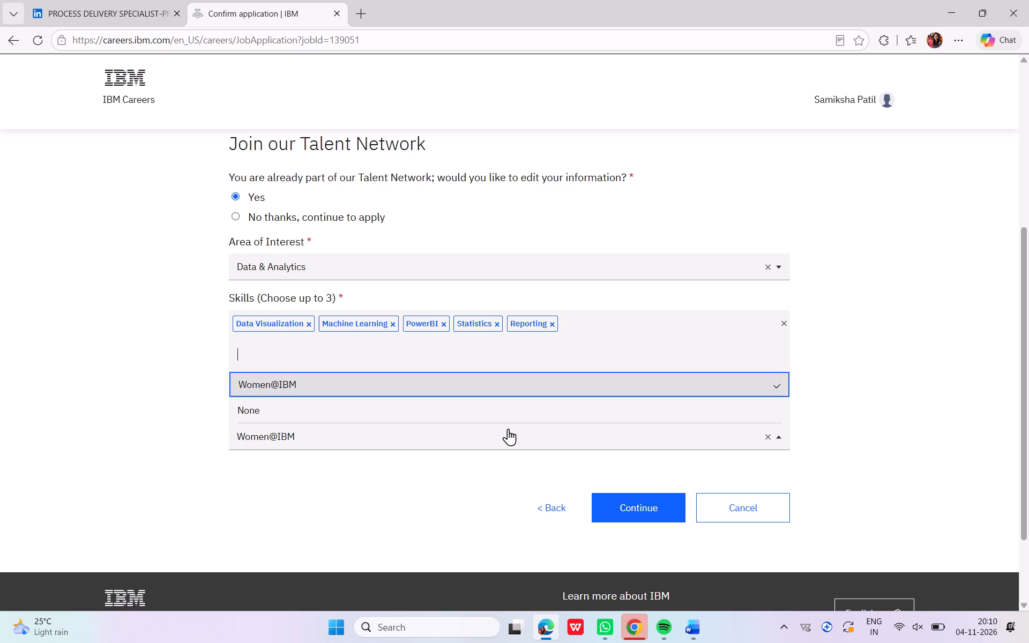
pyautogui.click(508, 429)
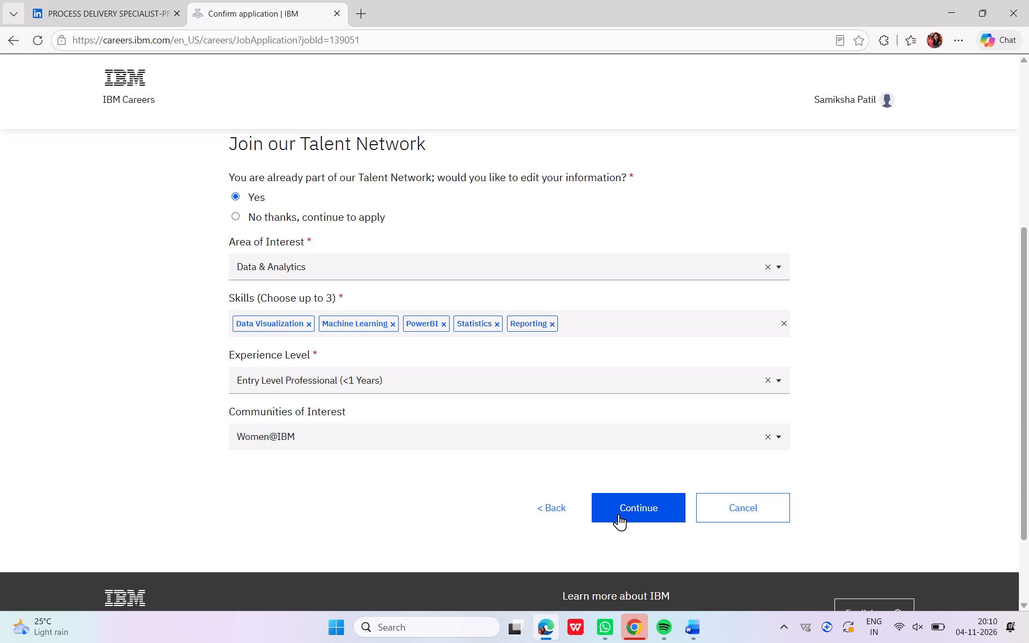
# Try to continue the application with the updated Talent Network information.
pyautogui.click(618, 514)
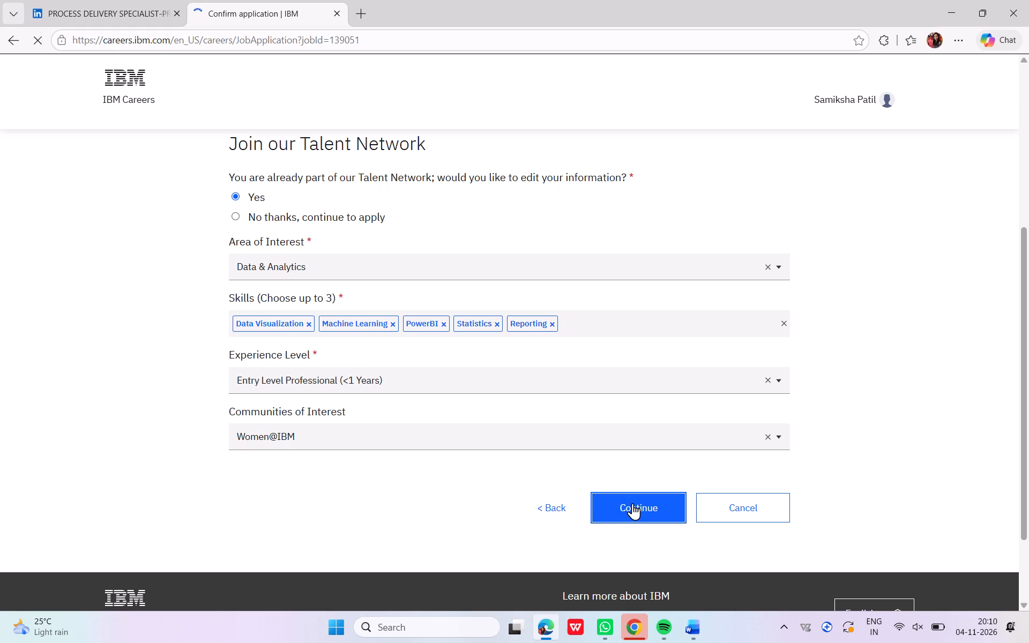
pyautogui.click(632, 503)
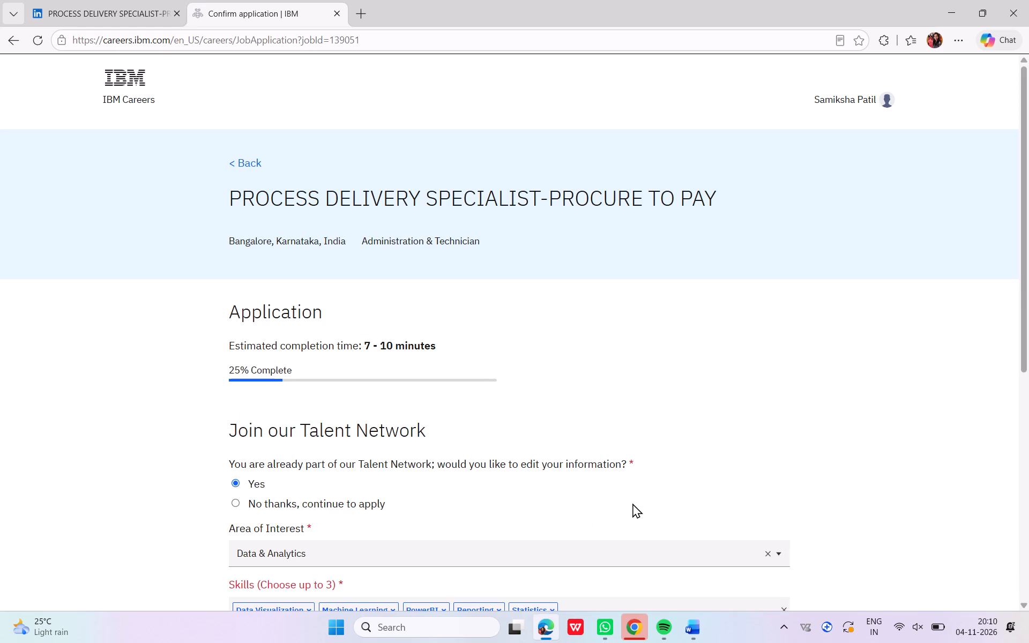
# Remove Machine Learning and Statistics from the selected Talent Network skills.
pyautogui.scroll(-1, 577, 415)
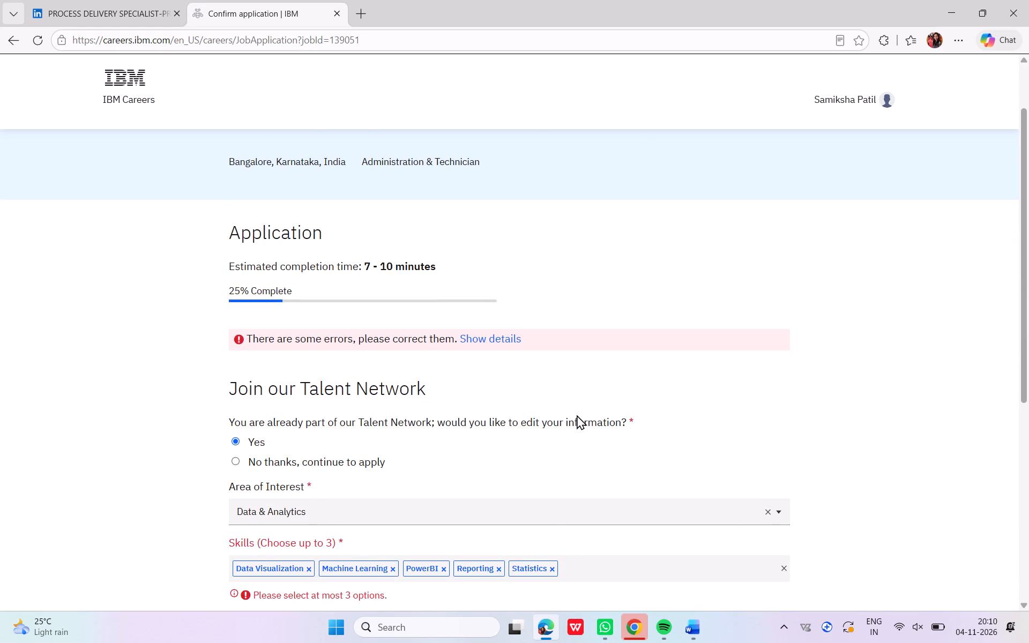
pyautogui.scroll(-4, 577, 415)
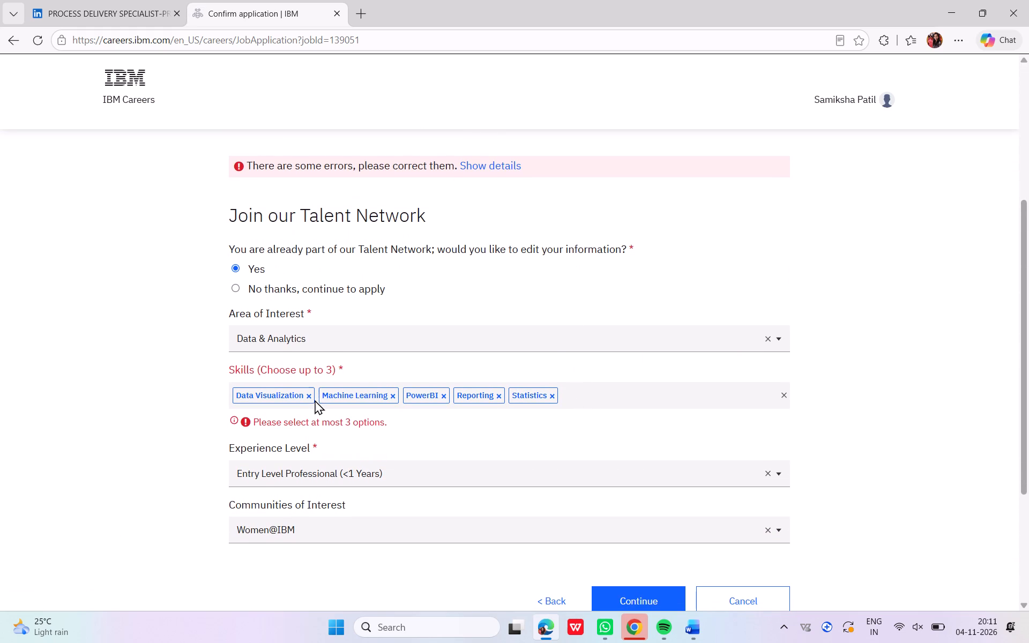
pyautogui.click(391, 393)
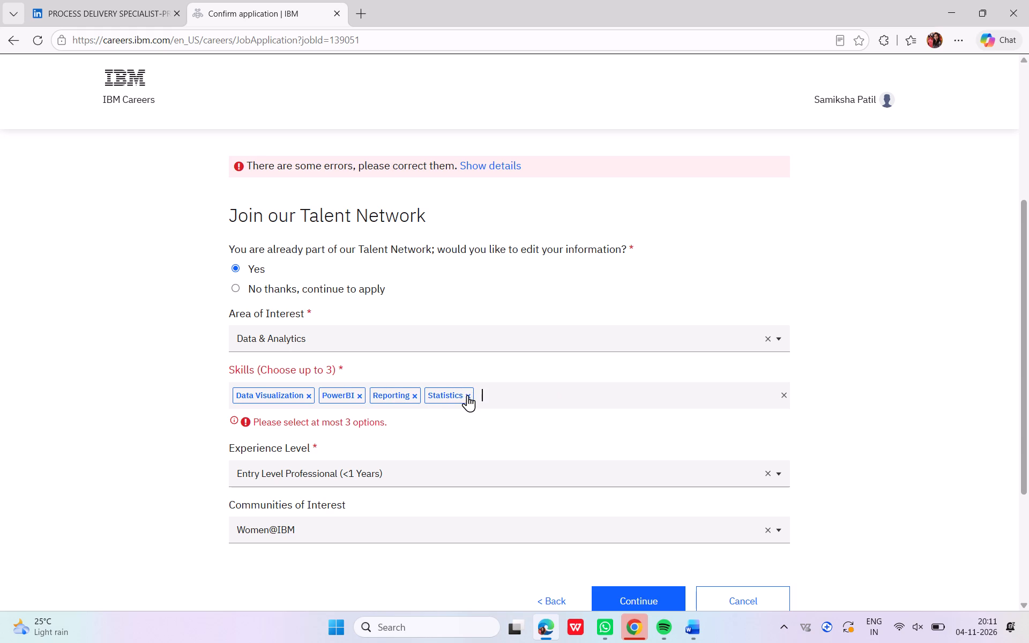
pyautogui.click(469, 394)
# Submit the Talent Network information and continue to the next section of the application.
pyautogui.click(642, 594)
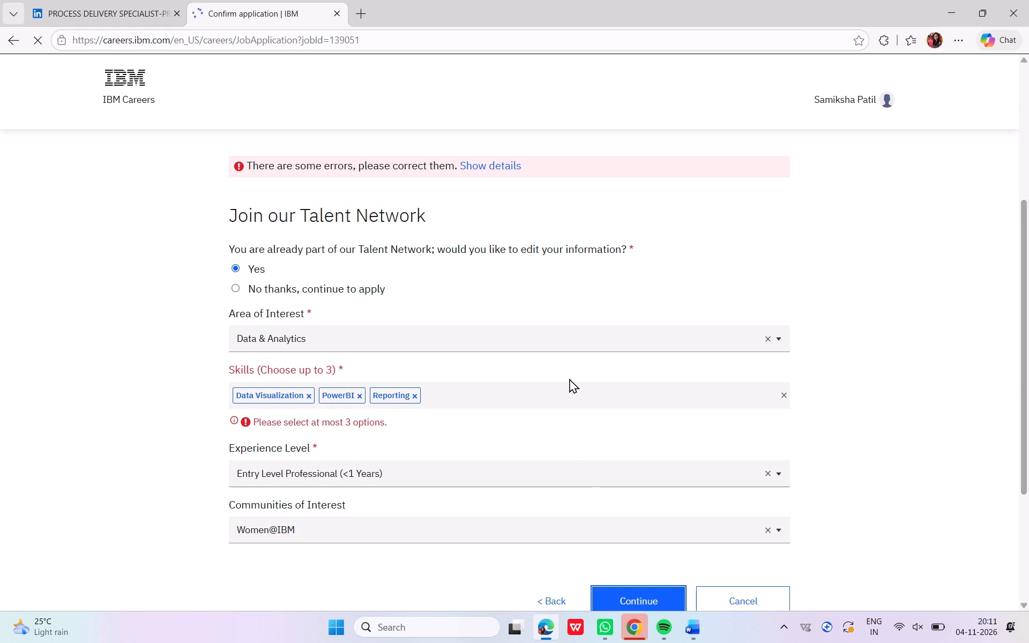
pyautogui.scroll(-2, 569, 378)
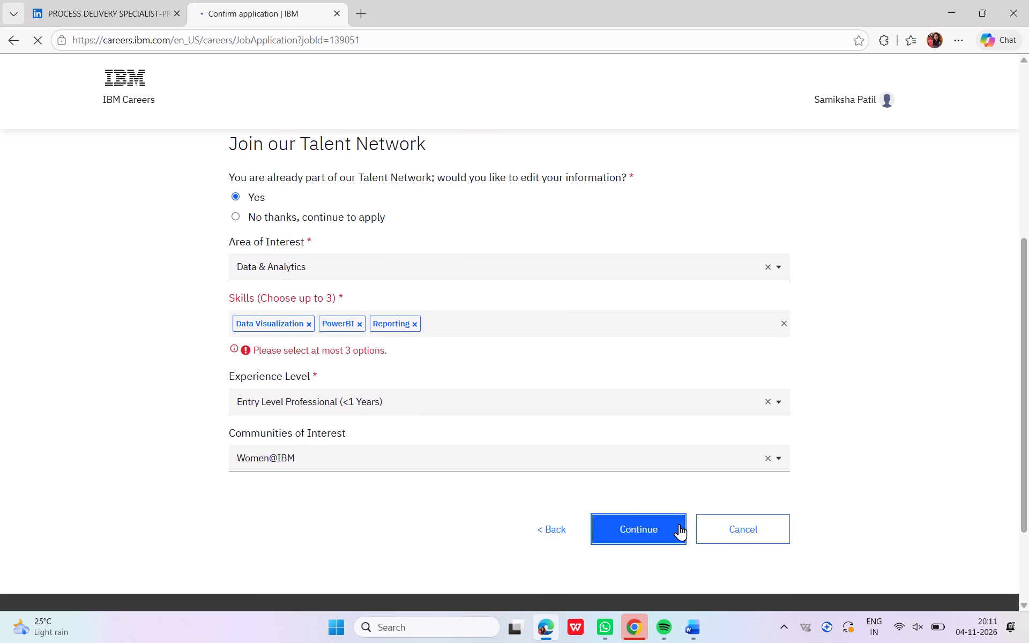
pyautogui.click(649, 532)
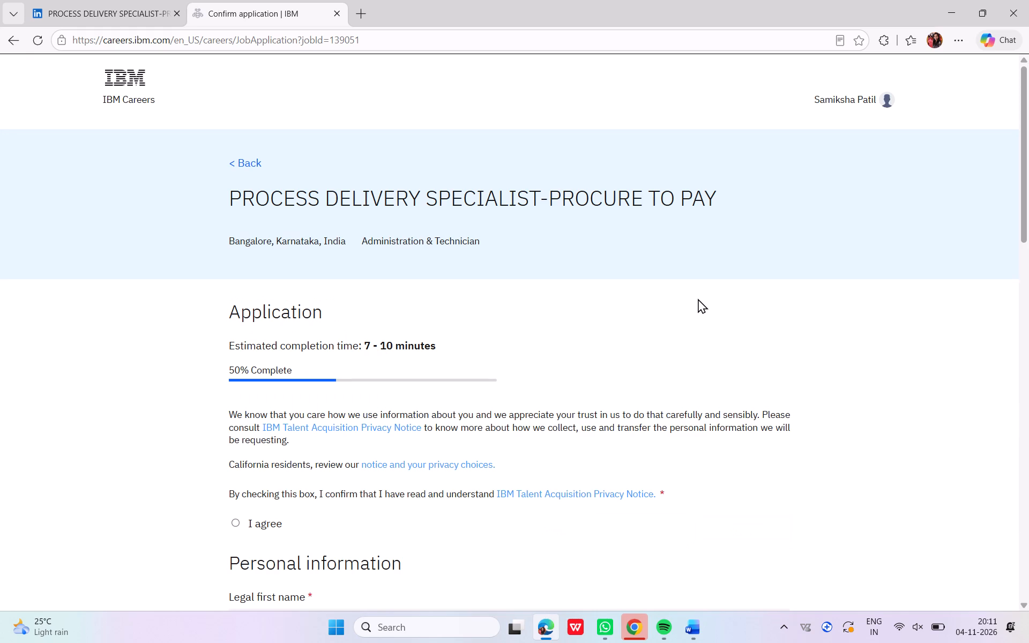
# Agree to the IBM Talent Acquisition Privacy Notice.
pyautogui.scroll(-3, 698, 298)
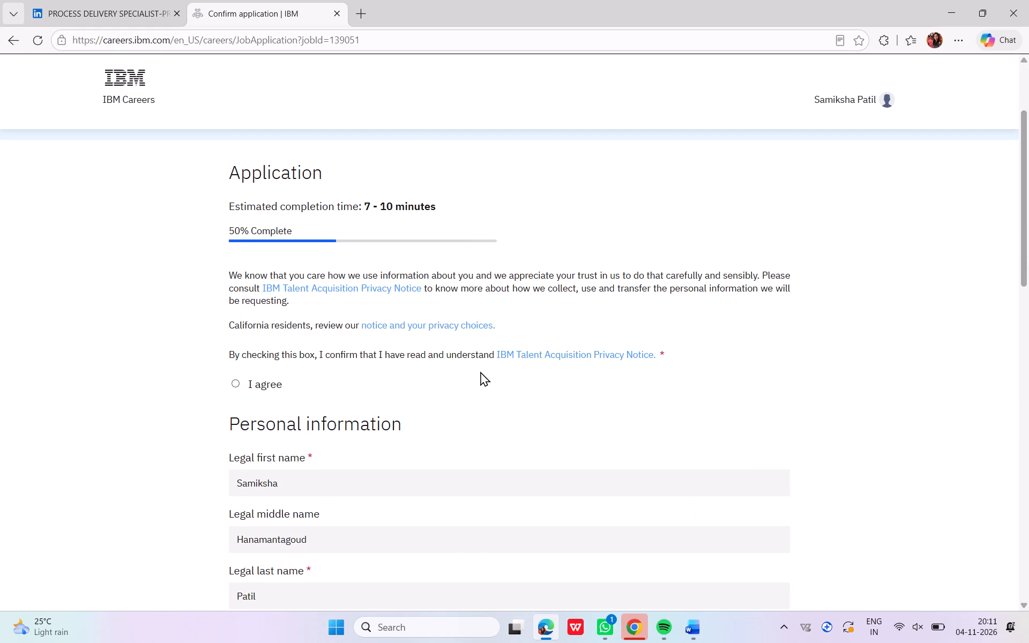
pyautogui.click(235, 379)
pyautogui.click(237, 384)
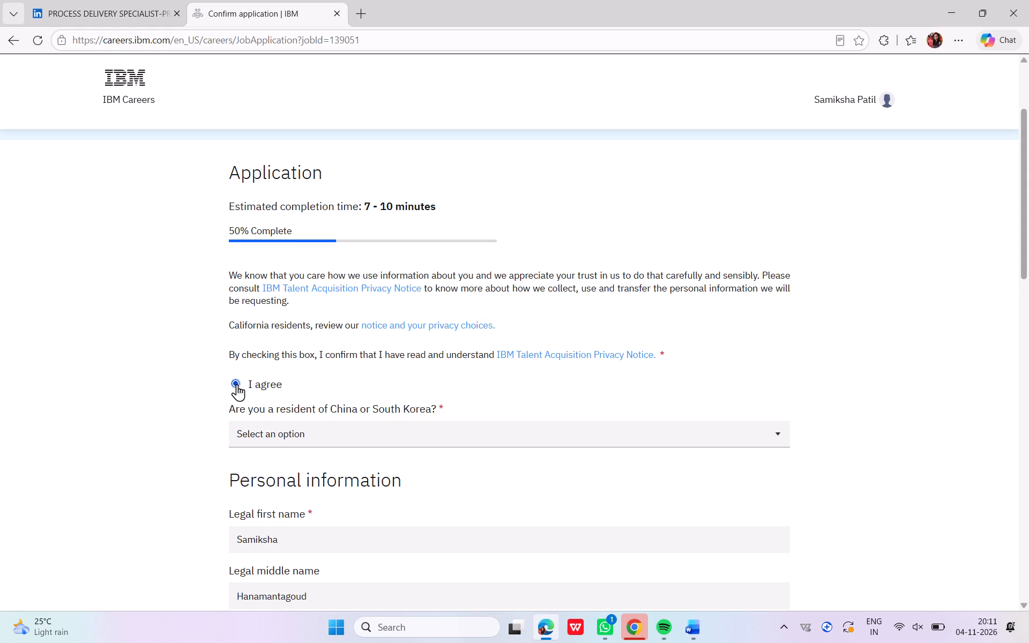
# Answer No to the question about being a resident of China or South Korea.
pyautogui.scroll(-3, 563, 386)
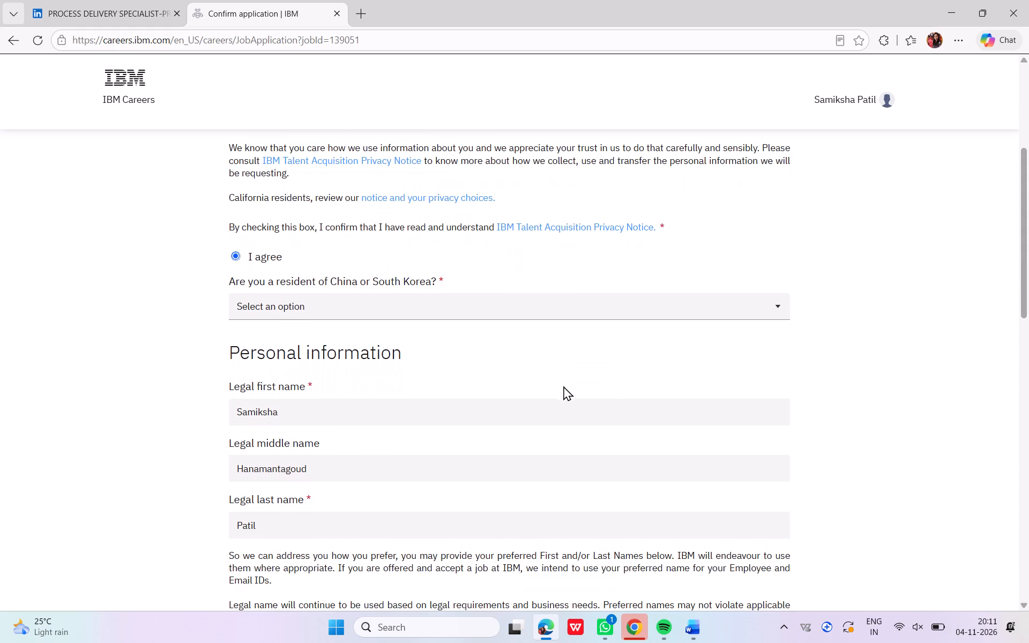
pyautogui.click(557, 302)
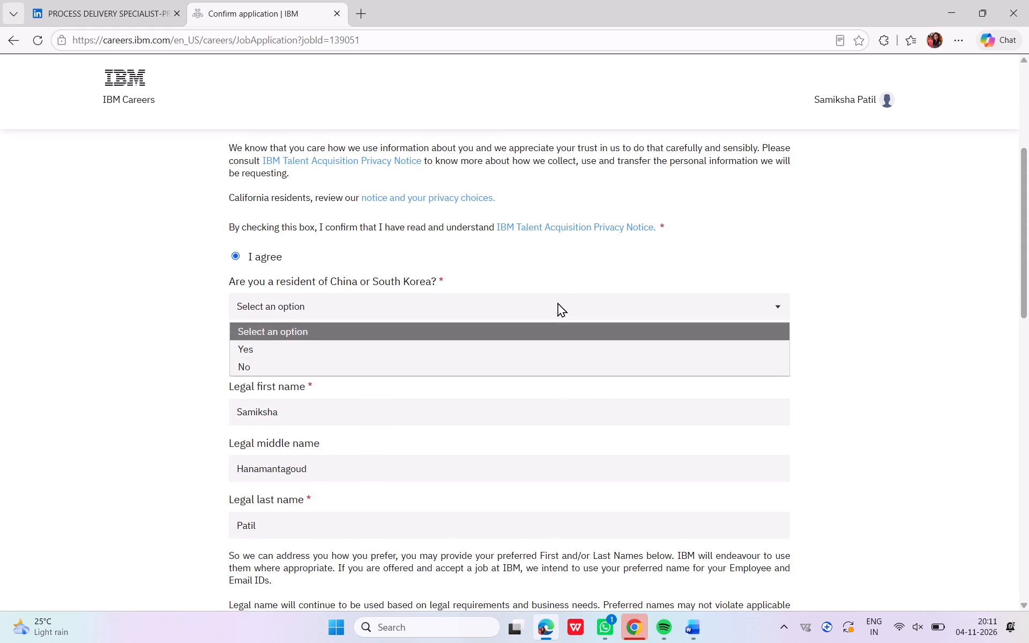
pyautogui.click(497, 362)
# Review the prefilled personal information, including the legal name, preferred-name answer, address and contact fields.
pyautogui.scroll(-1, 497, 362)
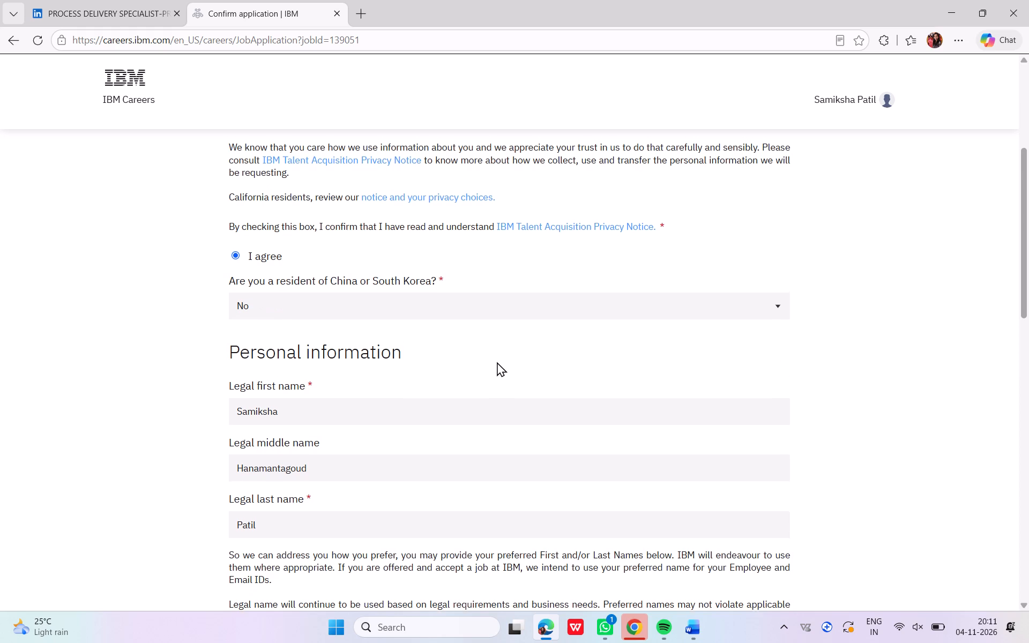
pyautogui.scroll(-3, 497, 362)
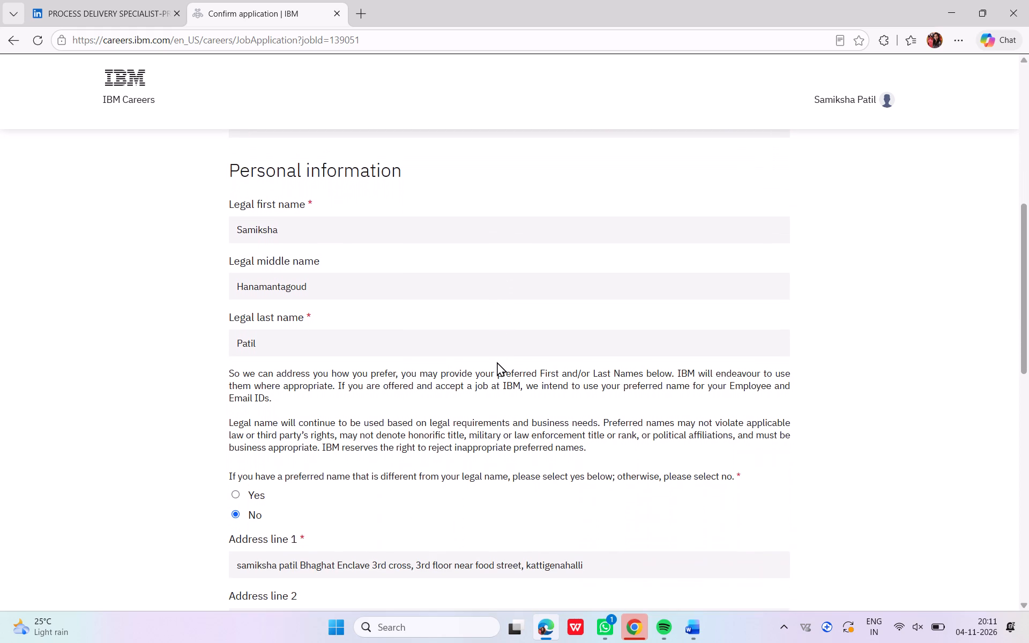
pyautogui.scroll(-3, 497, 362)
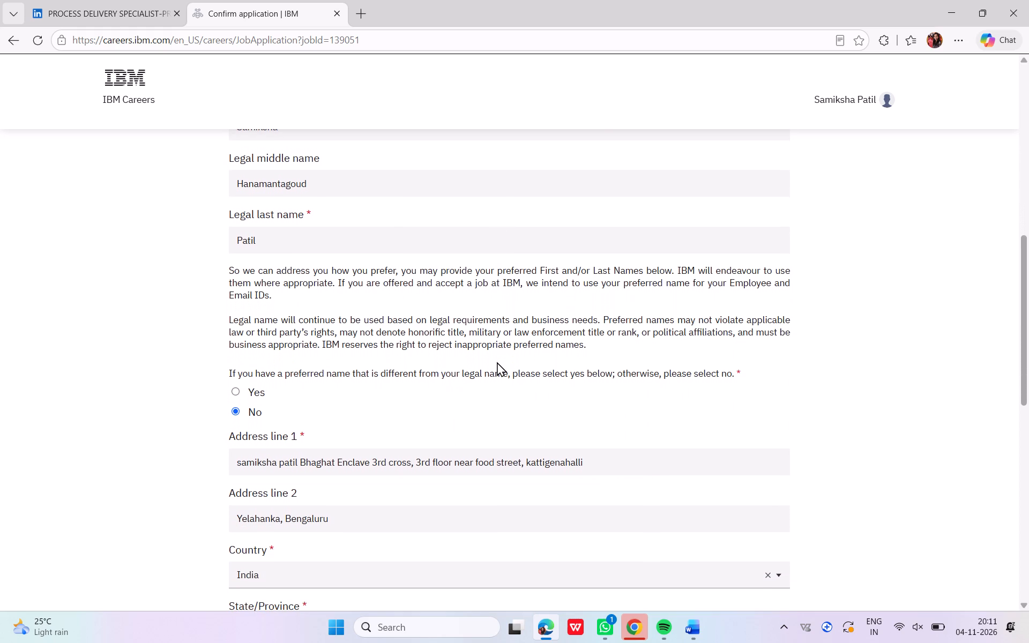
pyautogui.scroll(-2, 497, 362)
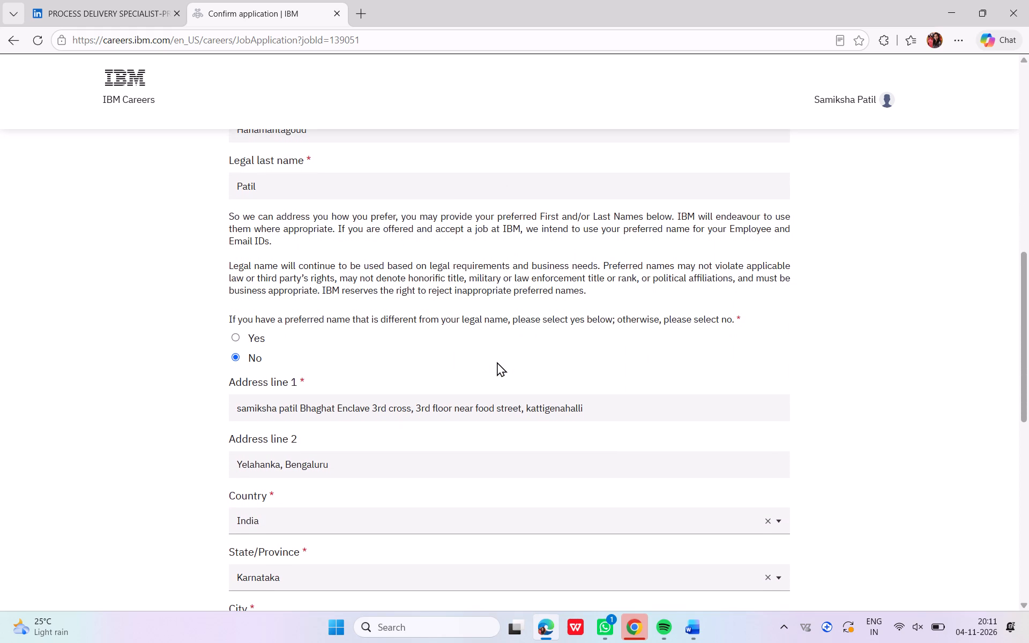
pyautogui.scroll(-1, 497, 362)
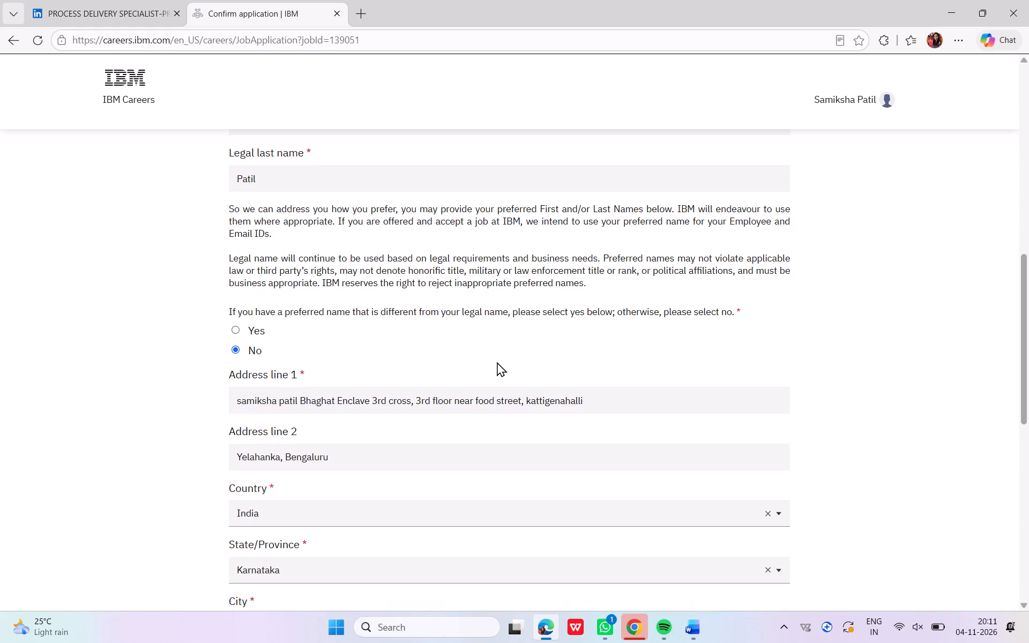
pyautogui.scroll(-2, 497, 362)
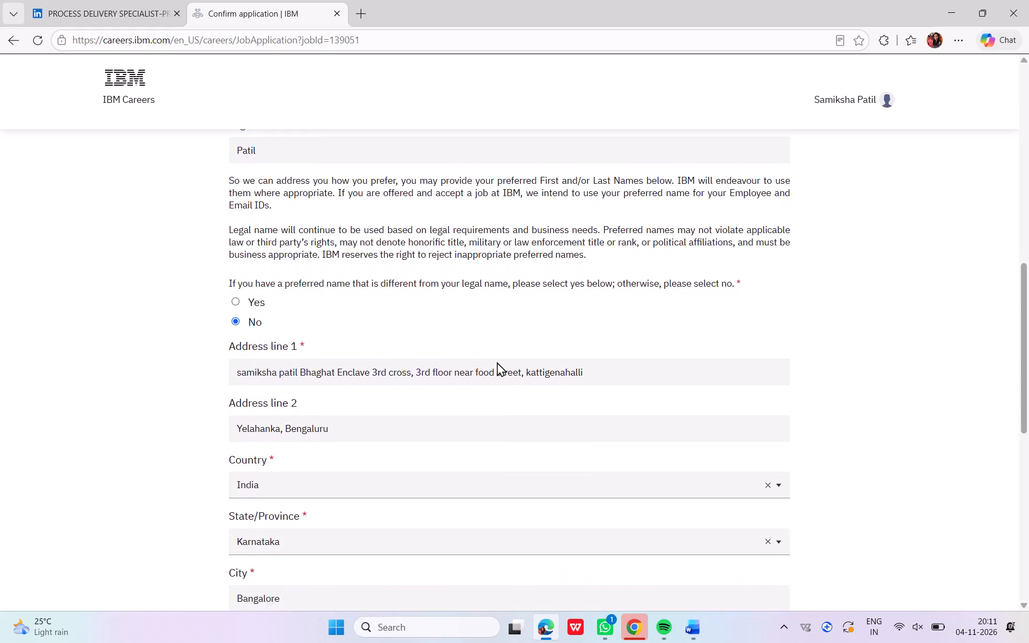
pyautogui.scroll(-2, 497, 362)
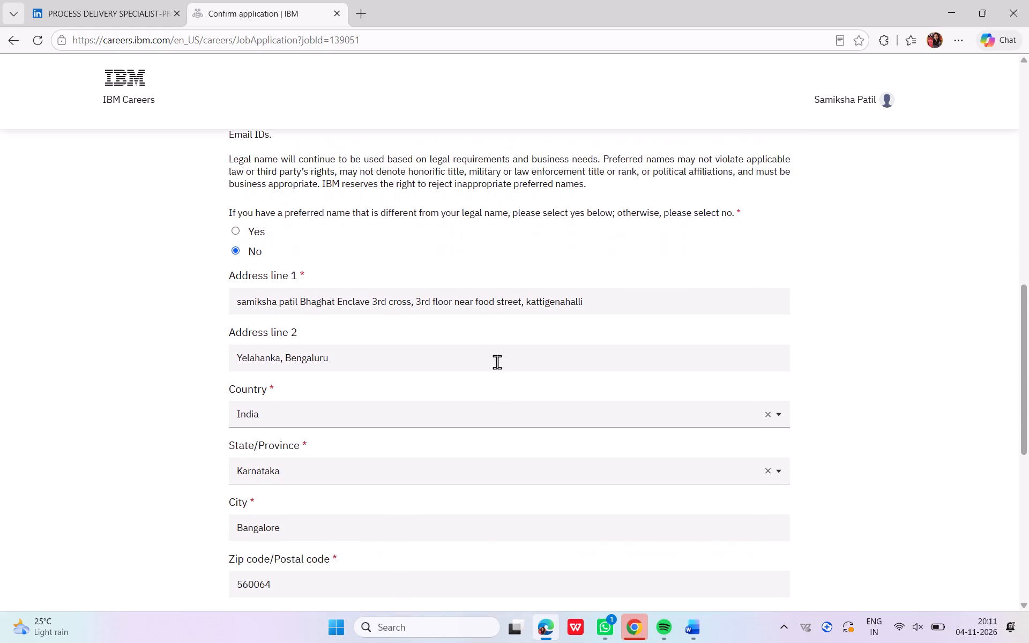
pyautogui.scroll(-1, 497, 362)
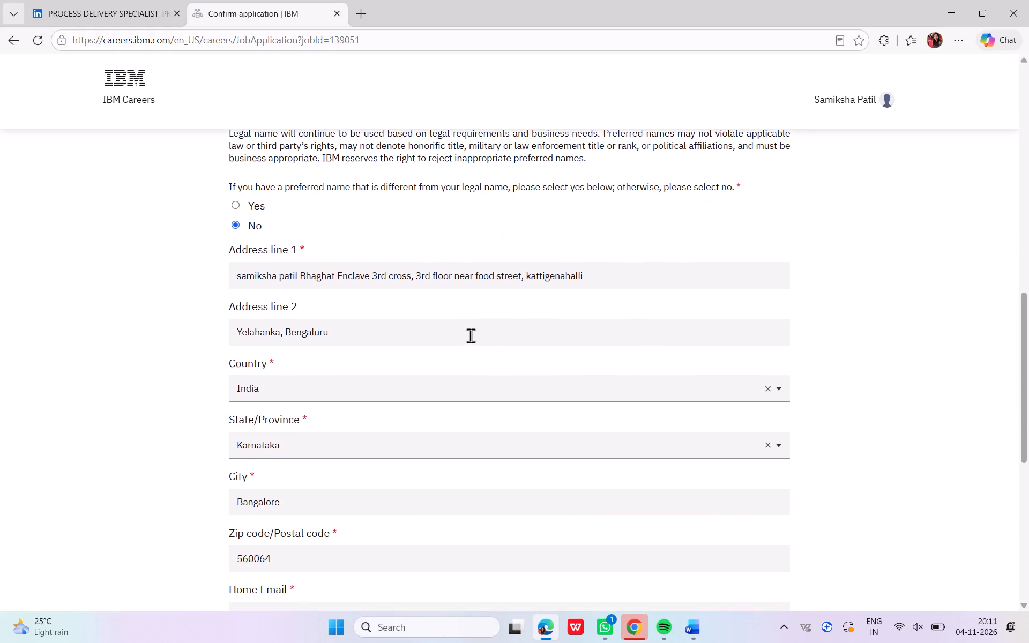
pyautogui.scroll(-2, 473, 335)
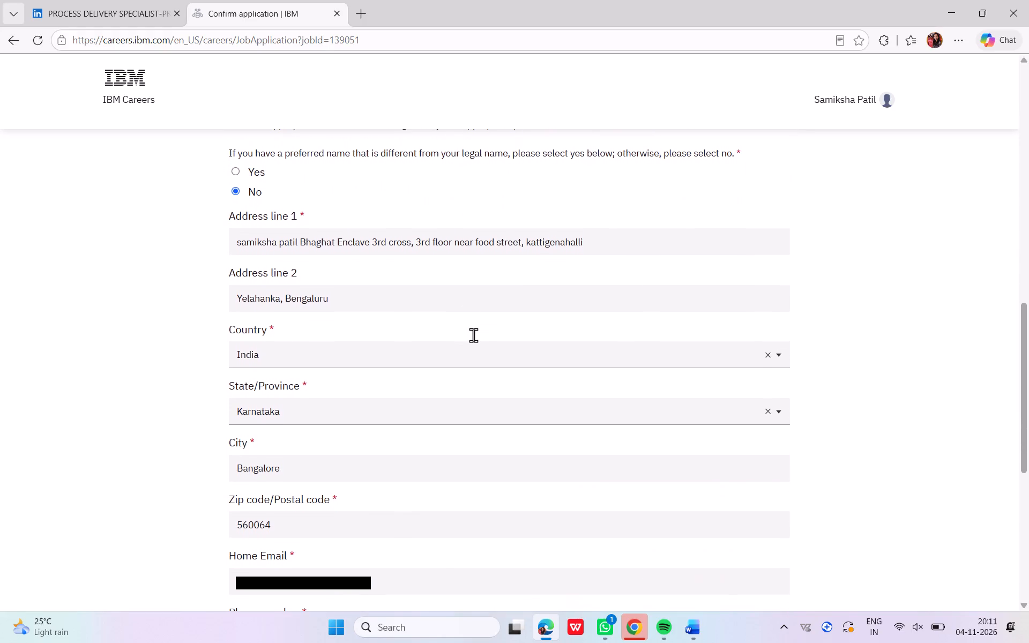
pyautogui.scroll(-3, 473, 335)
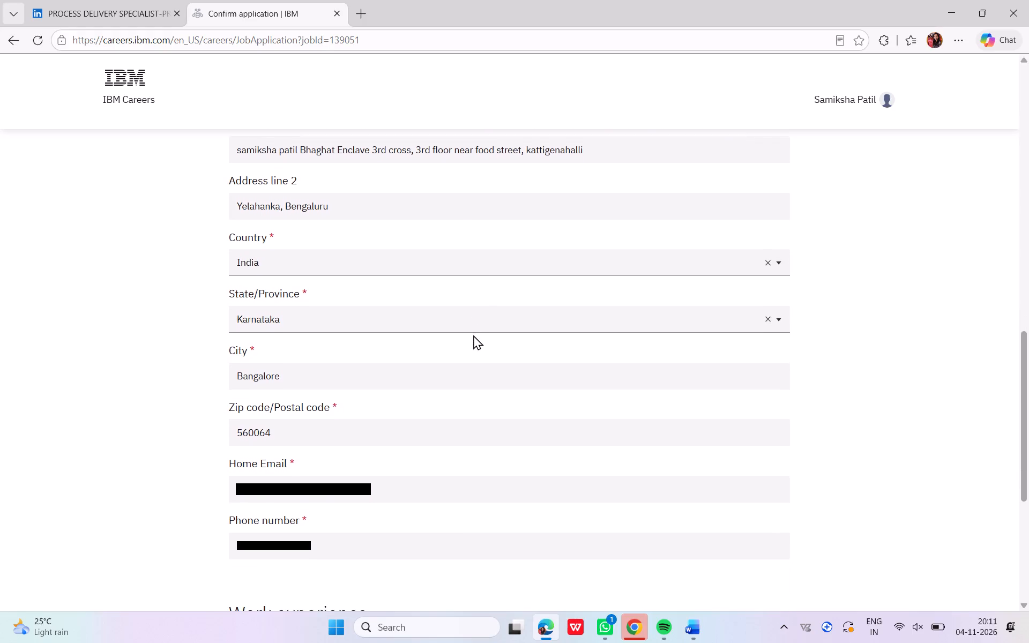
# Accept the remaining contact details and the No answer for past working experience, and continue to the next application section.
pyautogui.scroll(-2, 473, 335)
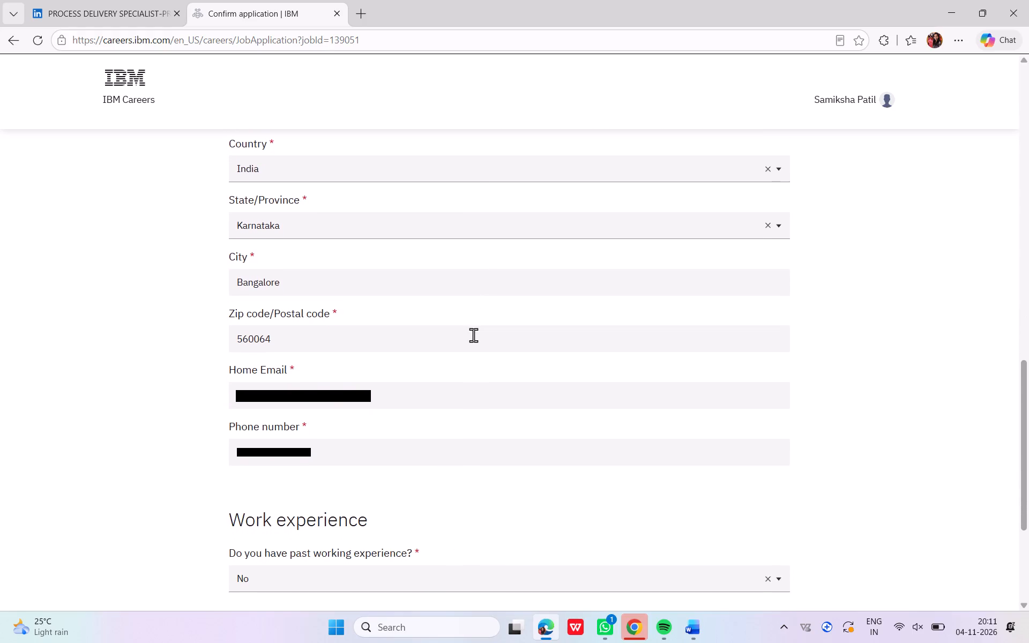
pyautogui.scroll(-4, 473, 335)
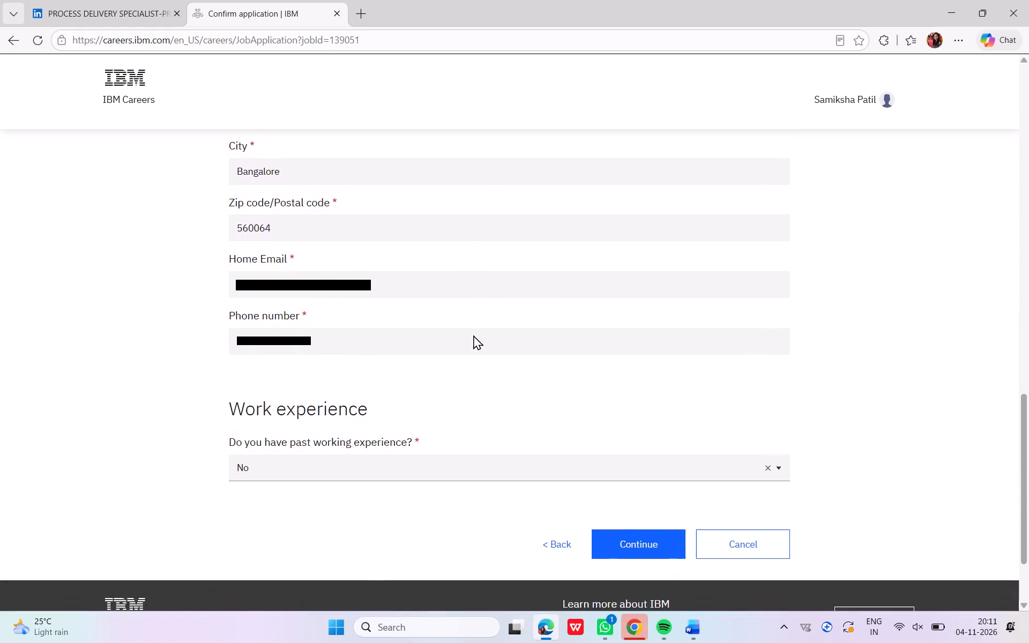
pyautogui.scroll(-2, 473, 335)
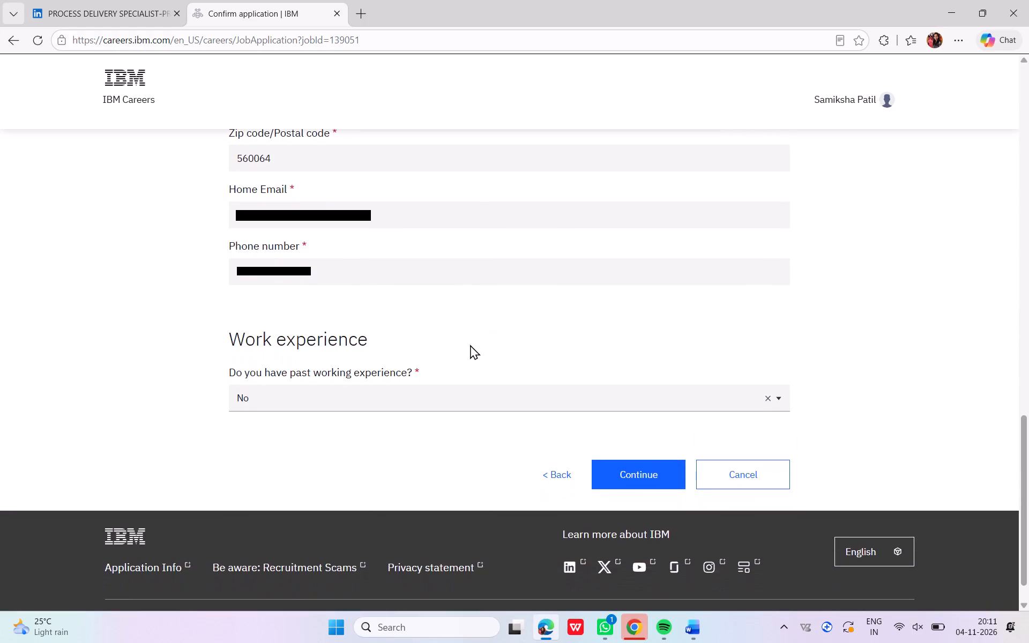
pyautogui.click(625, 474)
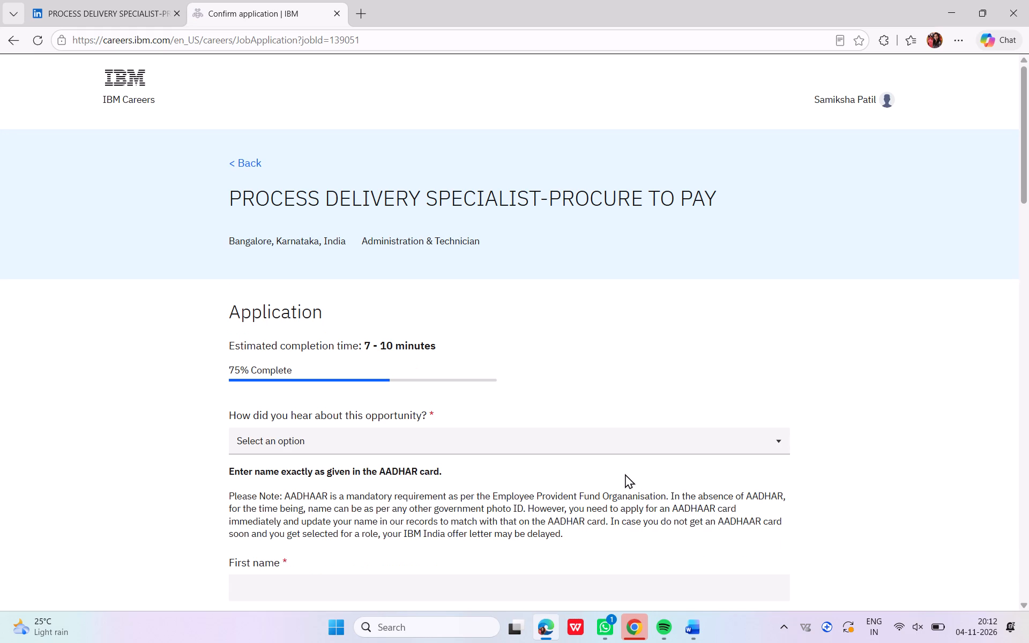
# Set the answer to how you heard about this opportunity to Job Board.
pyautogui.scroll(-3, 612, 358)
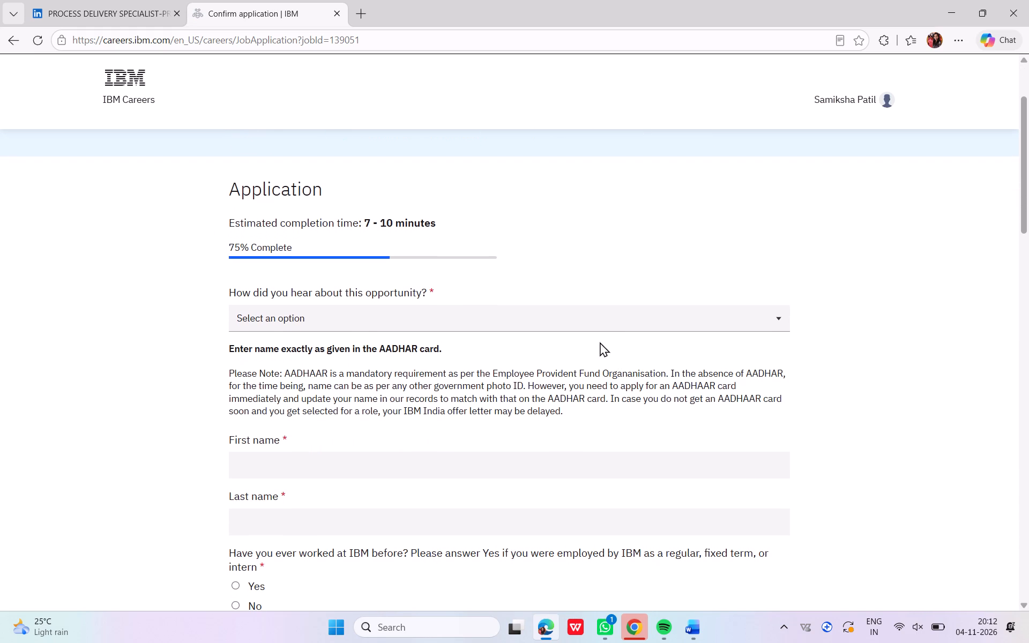
pyautogui.click(589, 311)
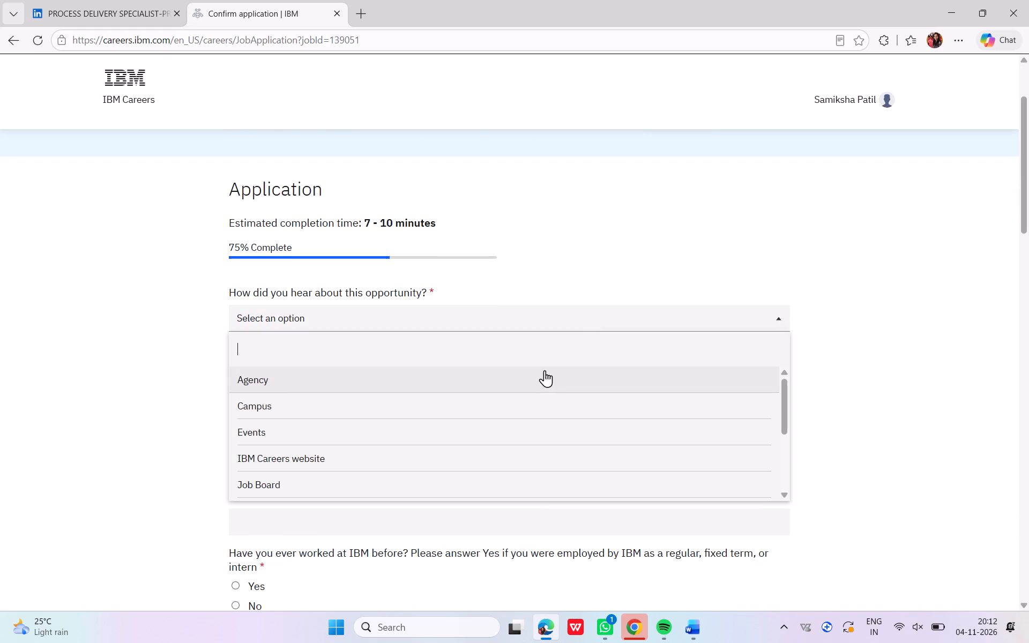
pyautogui.scroll(-1, 525, 461)
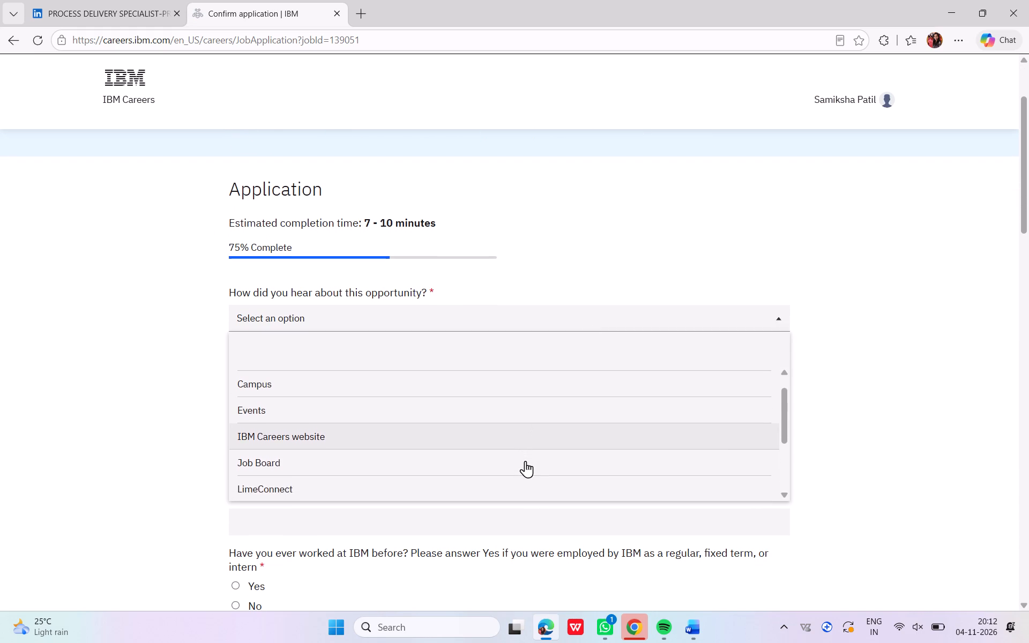
pyautogui.scroll(-3, 525, 461)
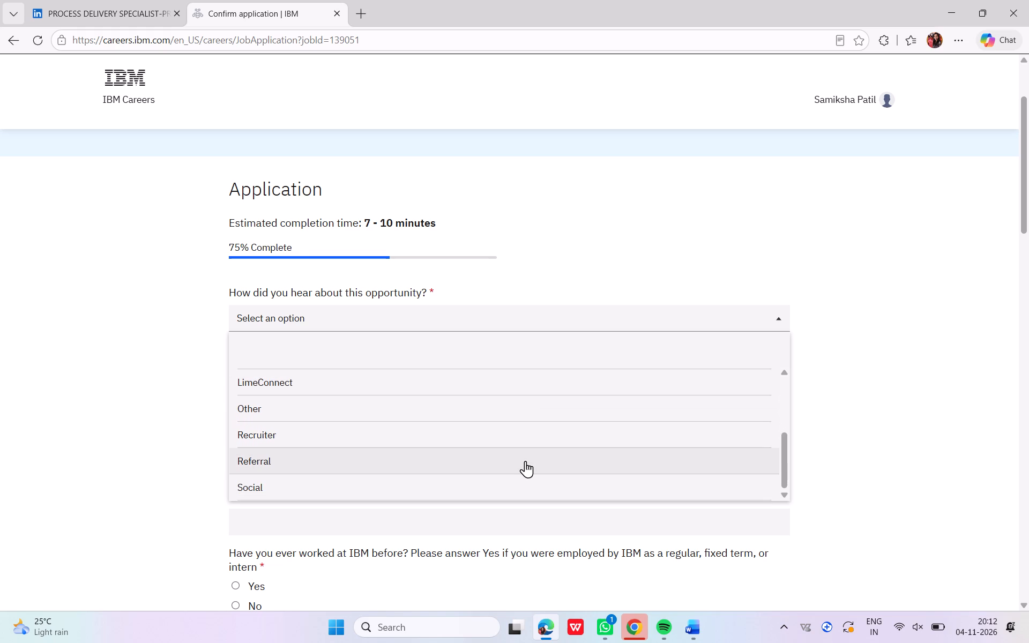
pyautogui.scroll(2, 525, 461)
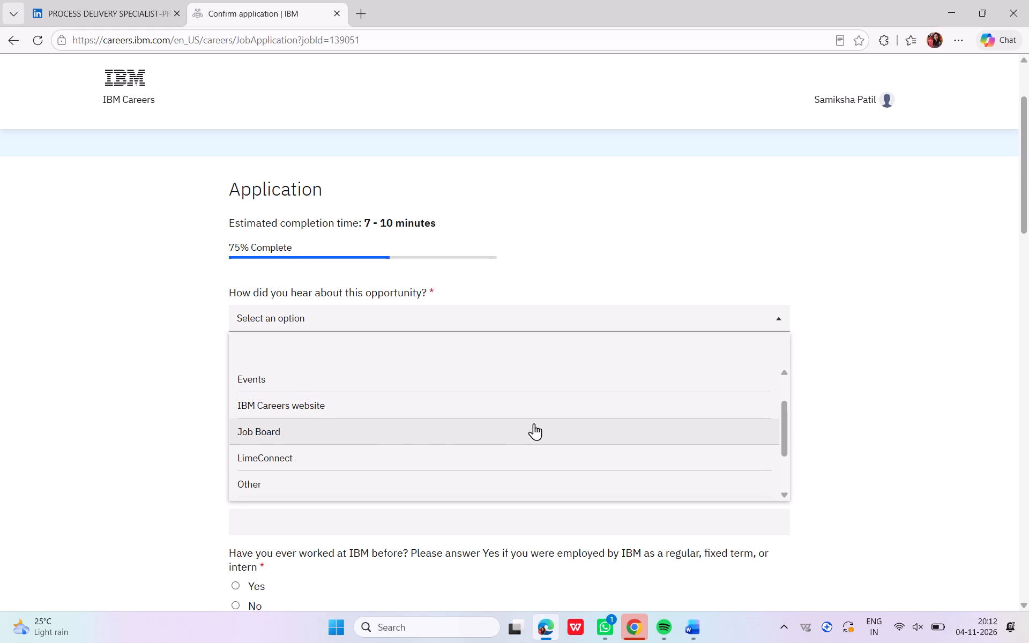
pyautogui.click(534, 423)
# Fill in the first and last name fields from the saved personal info.
pyautogui.scroll(-2, 534, 423)
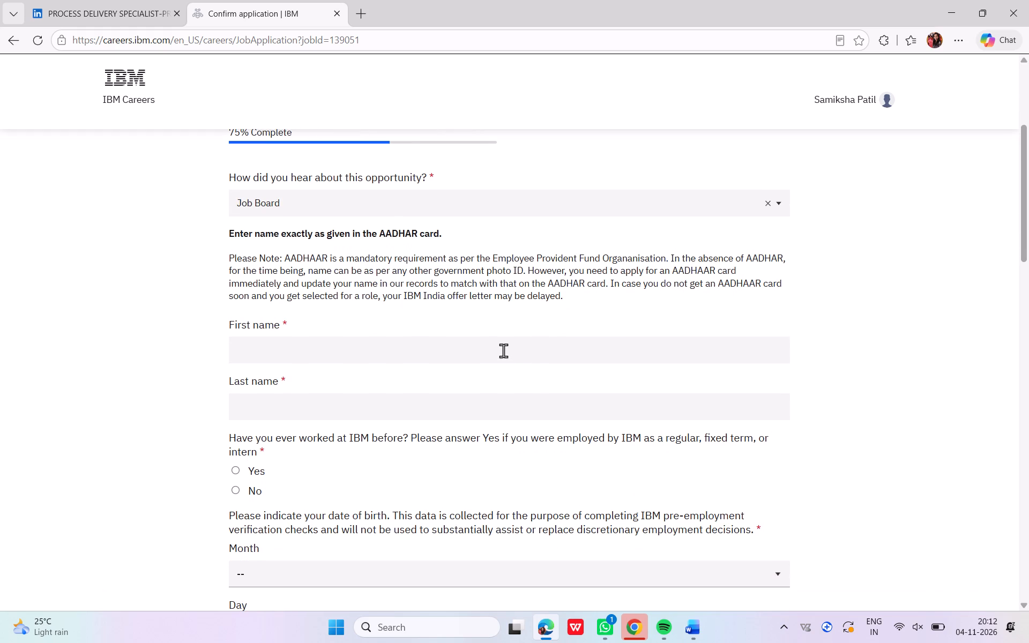
pyautogui.click(503, 350)
pyautogui.click(423, 412)
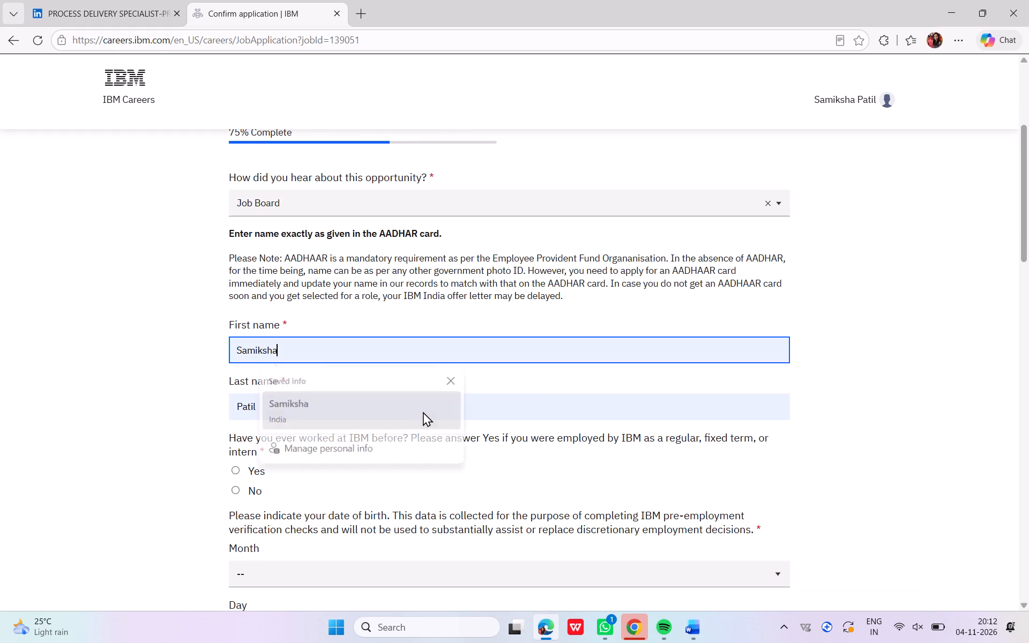
# Answer No to the question about ever having worked at IBM before.
pyautogui.scroll(-3, 423, 412)
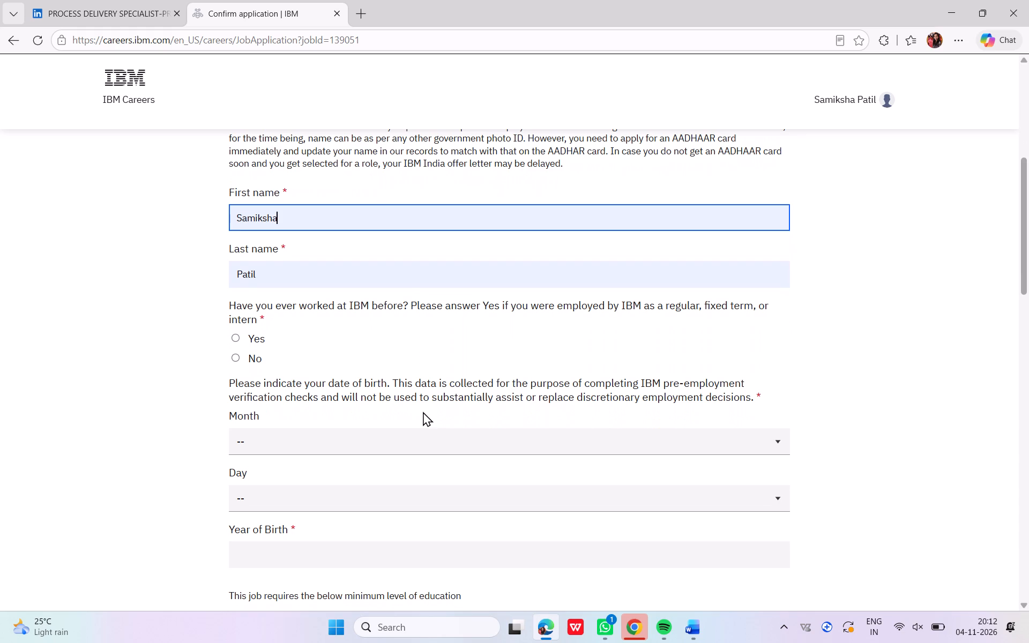
pyautogui.click(257, 354)
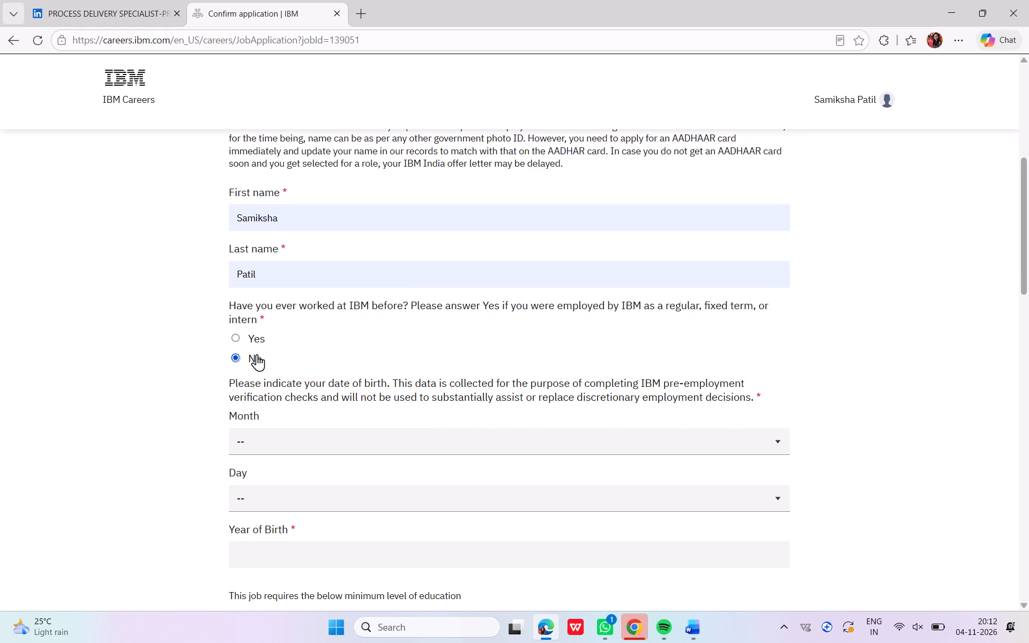
# Enter the applicant's date of birth in the month, day and year fields.
pyautogui.scroll(-4, 375, 384)
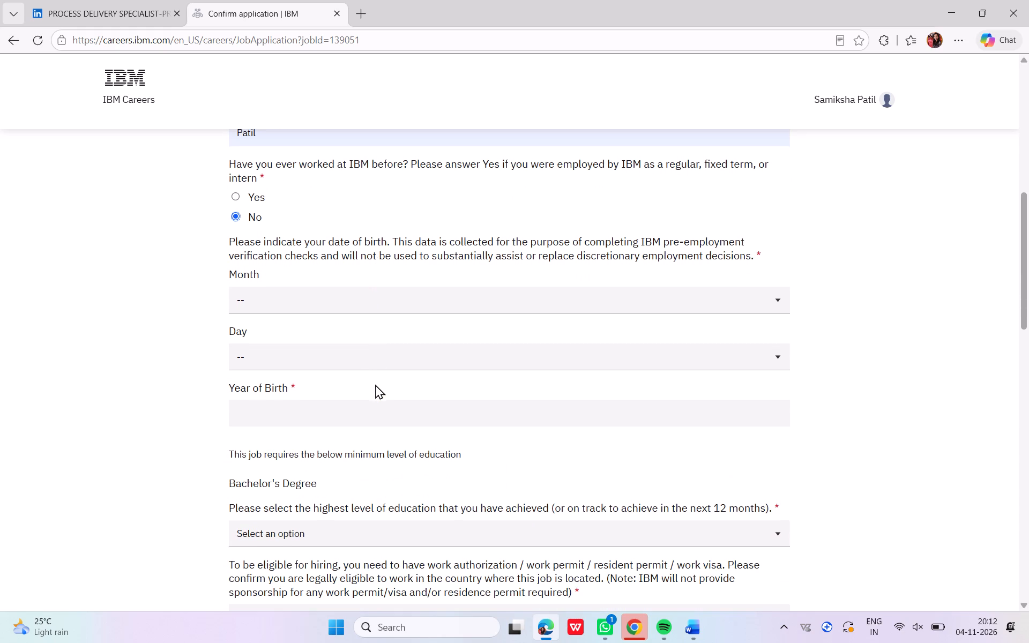
pyautogui.scroll(-1, 375, 384)
pyautogui.click(386, 294)
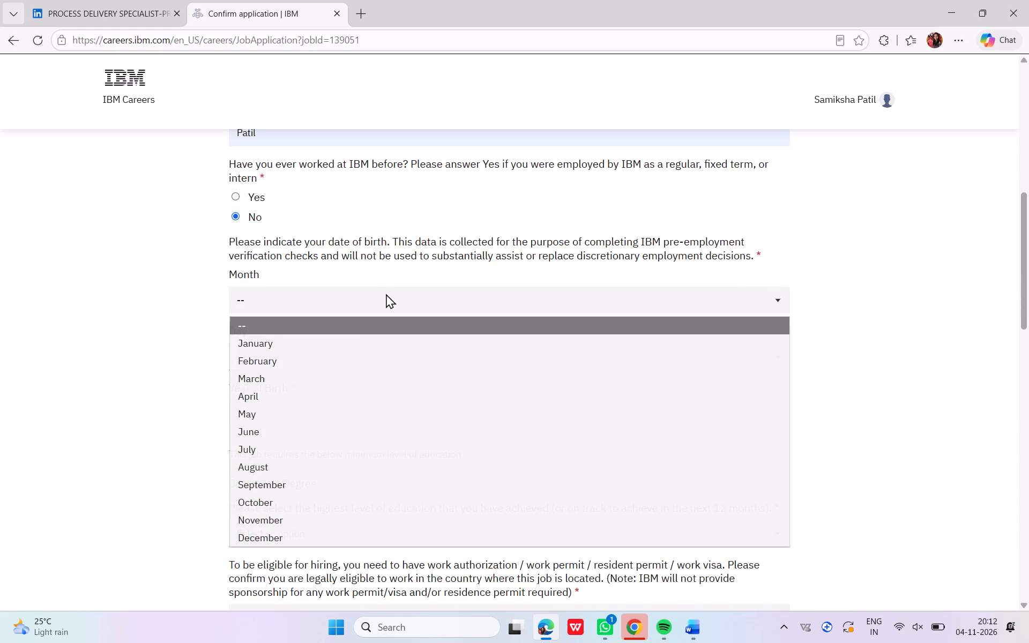
pyautogui.click(301, 462)
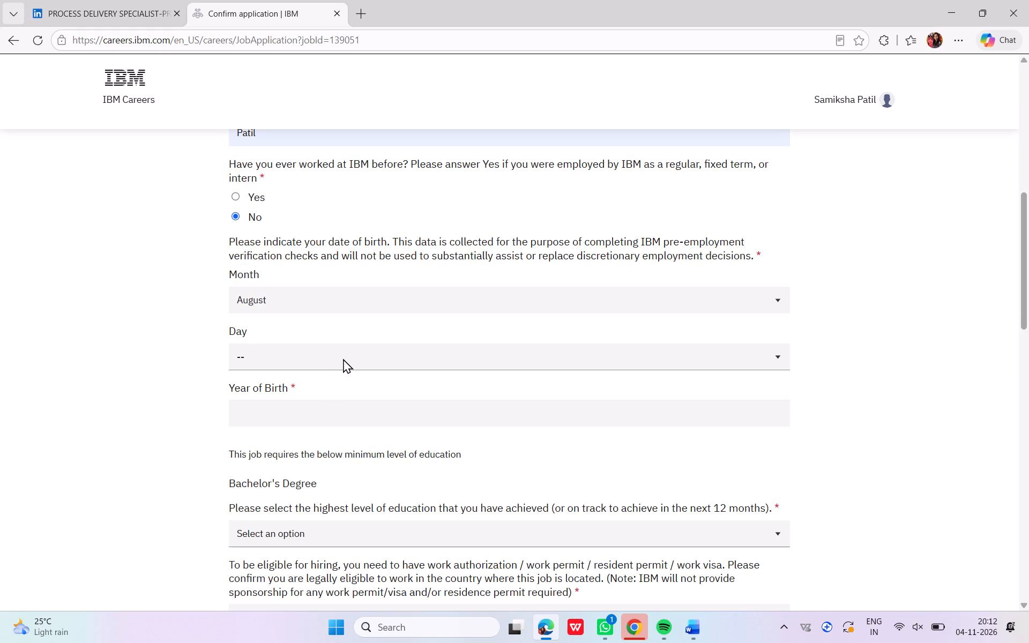
pyautogui.click(345, 354)
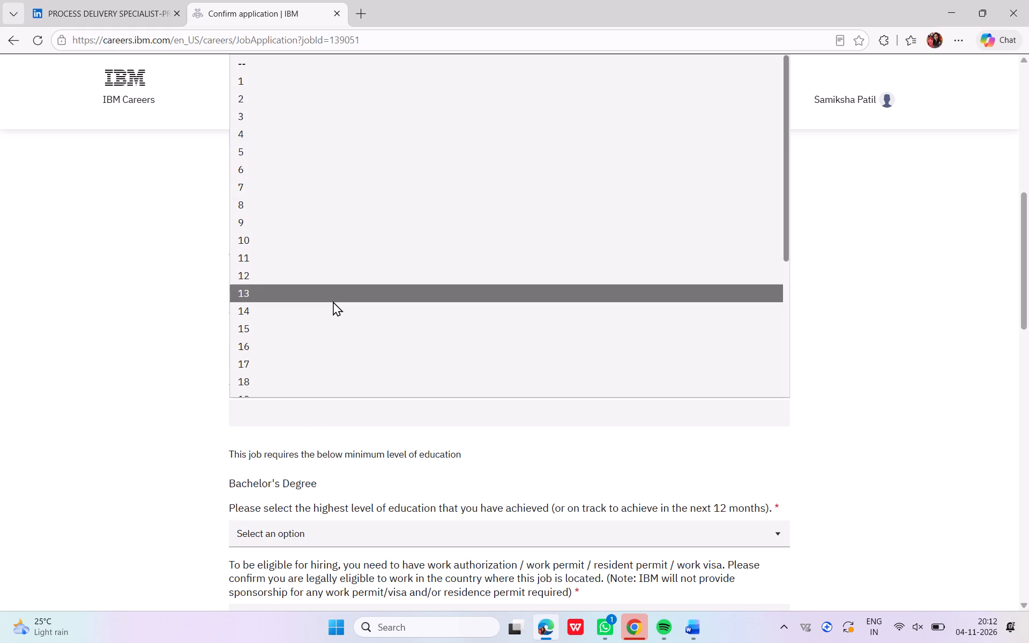
pyautogui.click(332, 309)
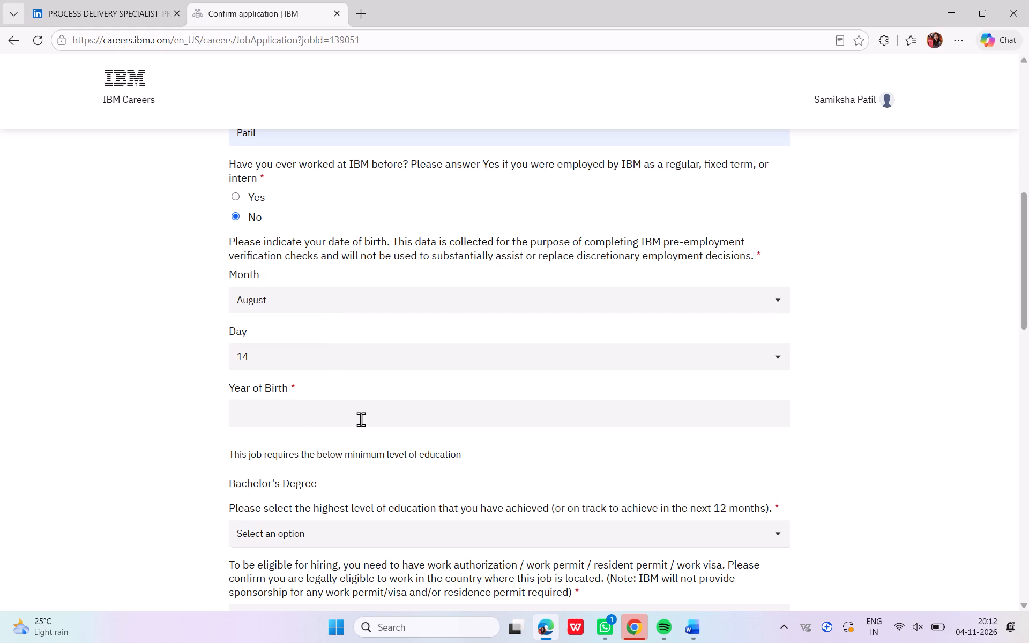
pyautogui.click(365, 412)
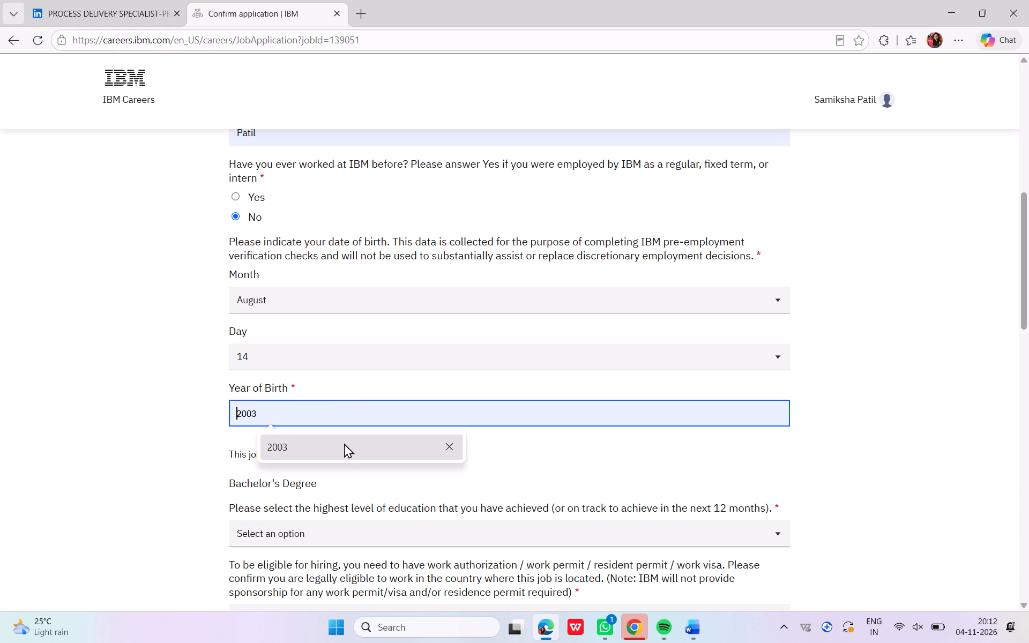
pyautogui.click(344, 443)
# Set the highest level of education achieved to Master's Degree.
pyautogui.scroll(-4, 344, 443)
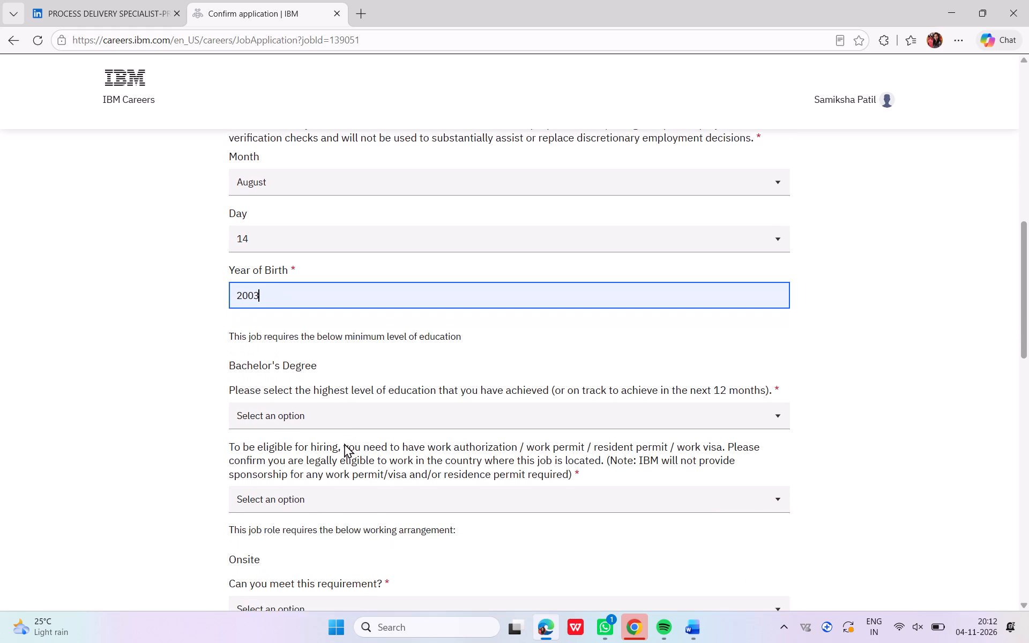
pyautogui.scroll(-1, 344, 443)
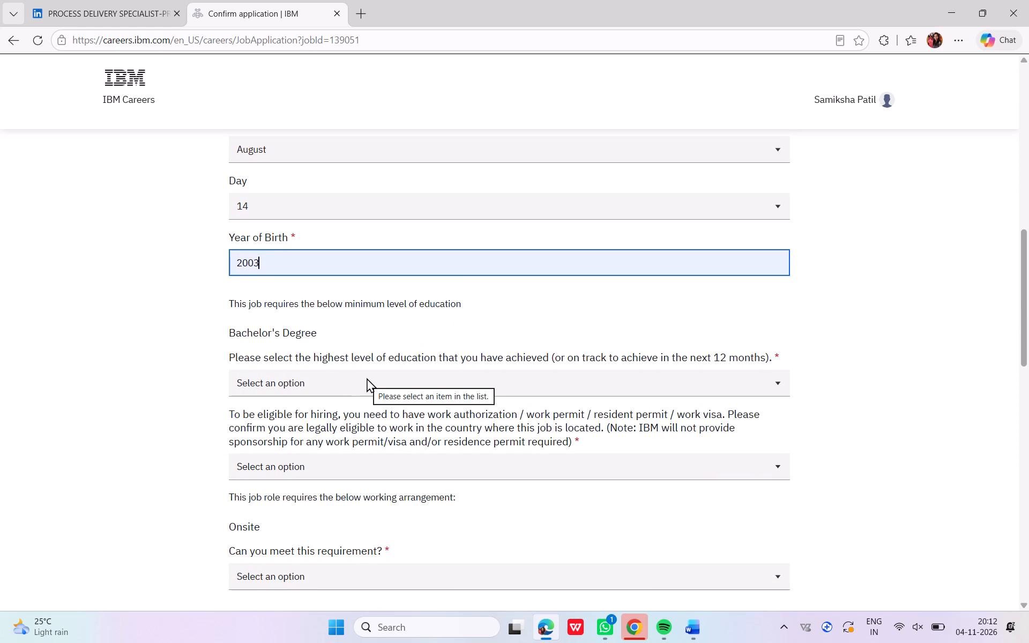
pyautogui.click(367, 378)
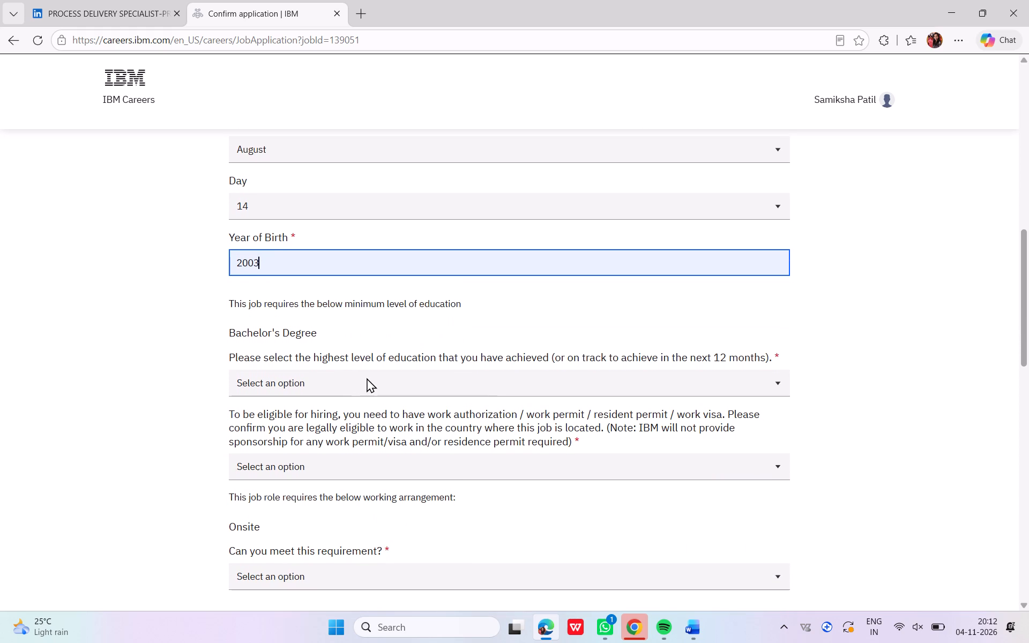
pyautogui.scroll(-1, 348, 470)
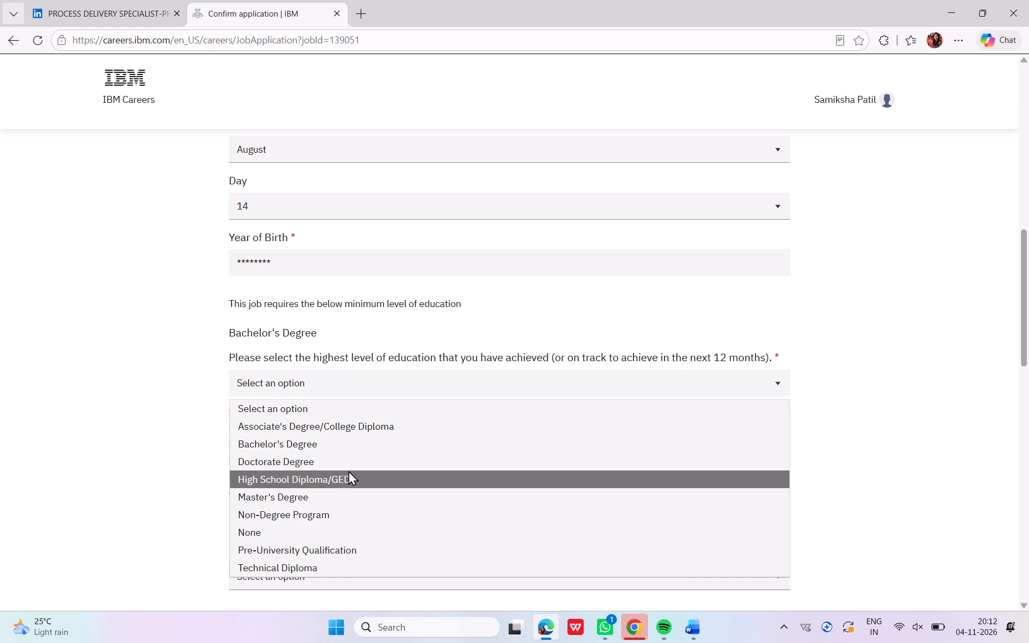
pyautogui.scroll(-2, 348, 470)
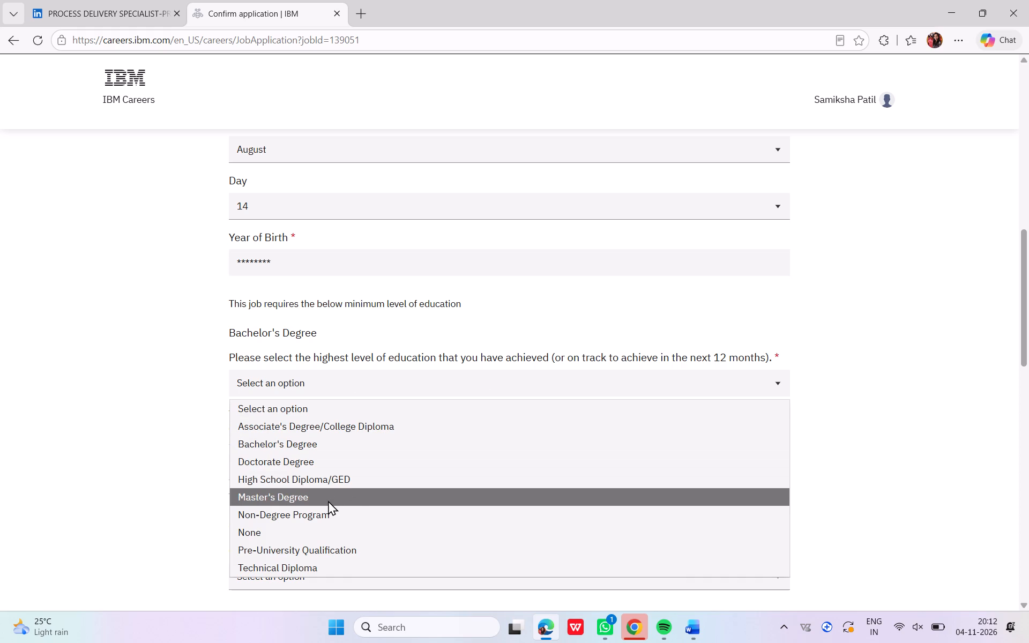
pyautogui.scroll(-1, 328, 500)
pyautogui.doubleClick(328, 500)
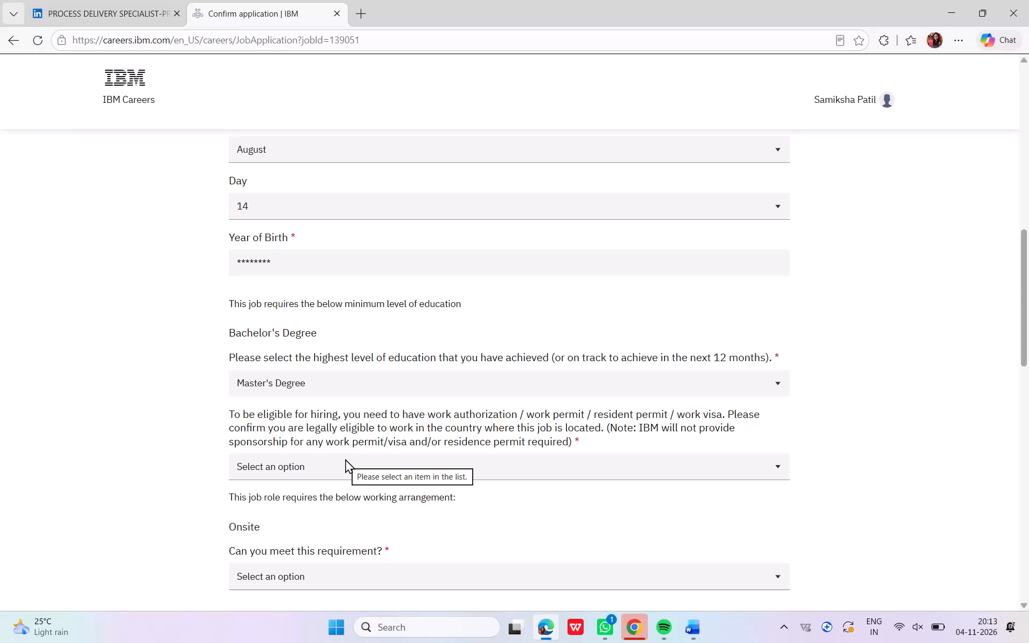
pyautogui.press('Return')
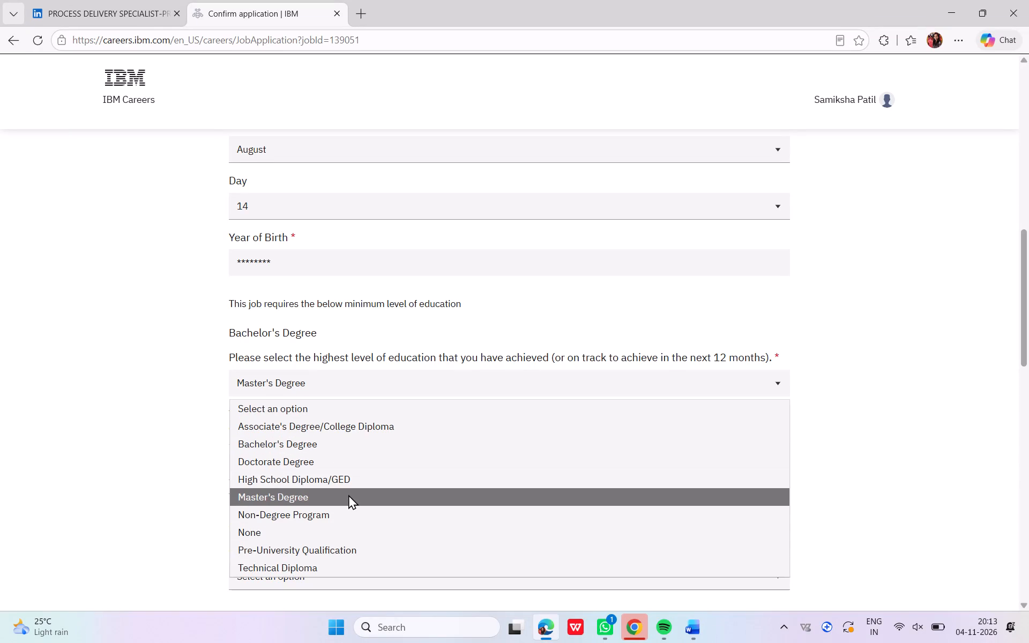
pyautogui.click(348, 495)
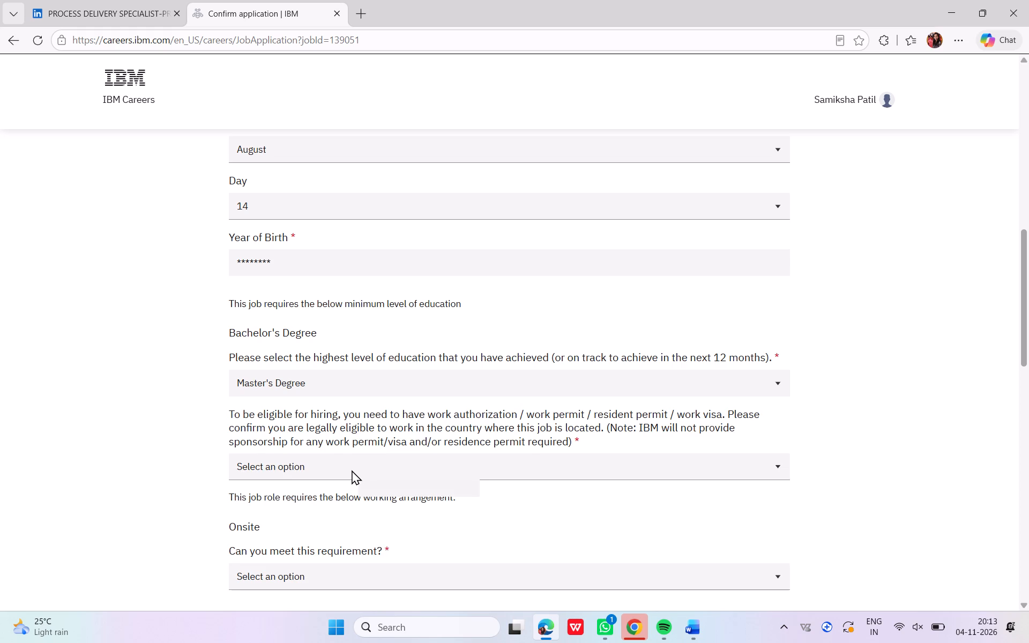
# Answer Yes to both the legal work eligibility question and the onsite working arrangement requirement.
pyautogui.click(352, 470)
pyautogui.click(340, 511)
pyautogui.scroll(-4, 340, 511)
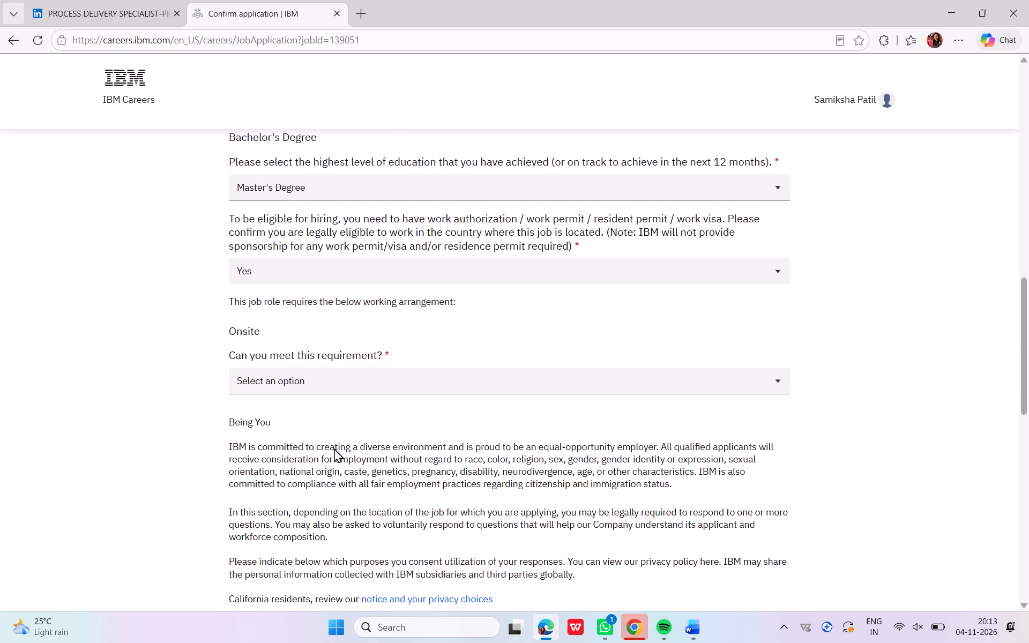
pyautogui.click(339, 379)
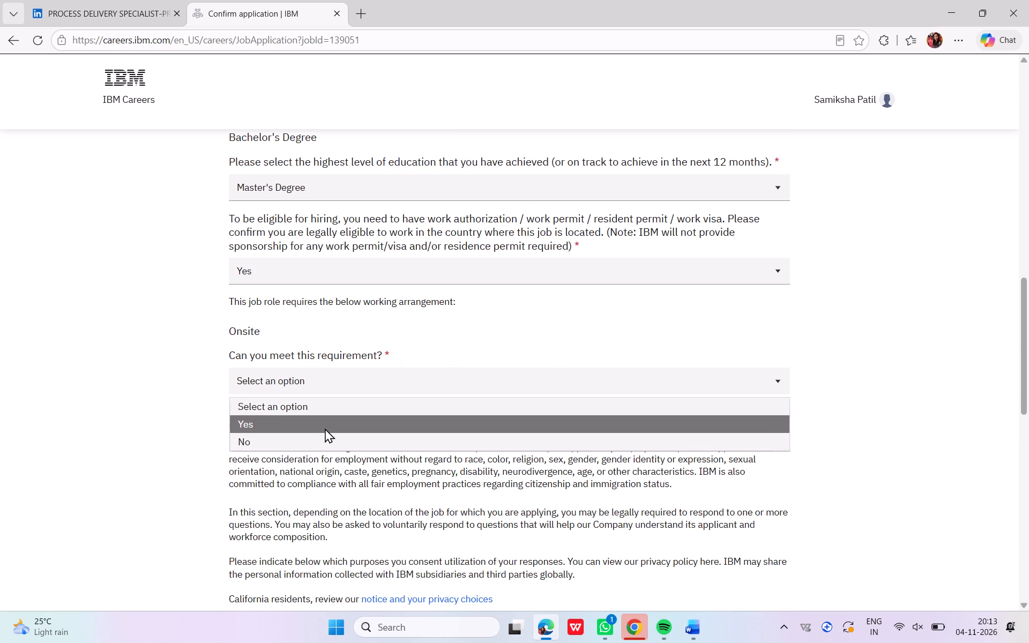
pyautogui.click(324, 431)
# Authorize the use of responses for engagement invitations and for the Company's Culture and Inclusion program in the Being You section.
pyautogui.scroll(-2, 324, 431)
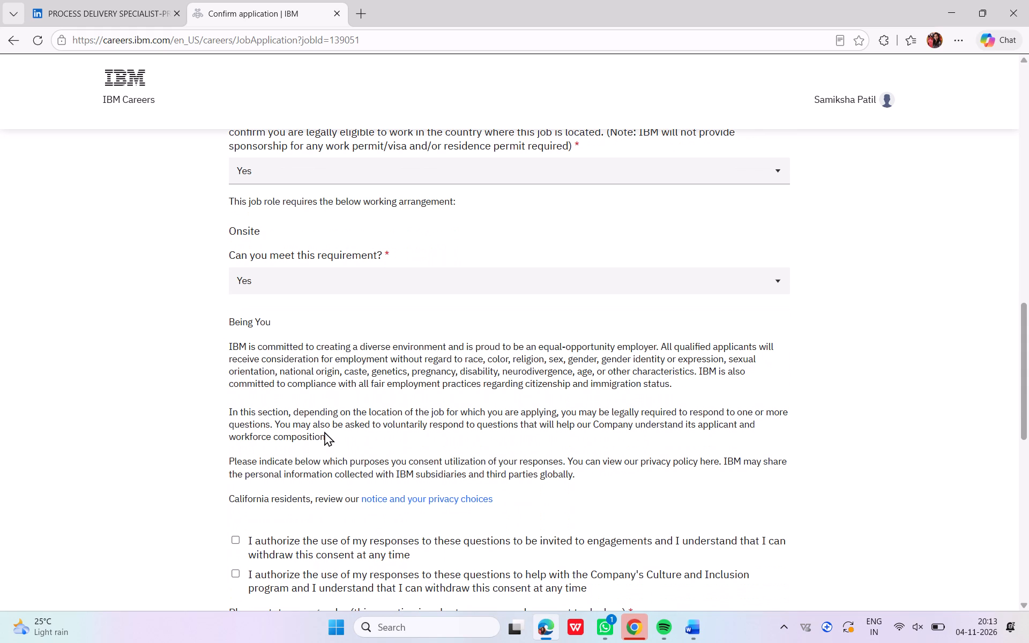
pyautogui.scroll(-1, 324, 431)
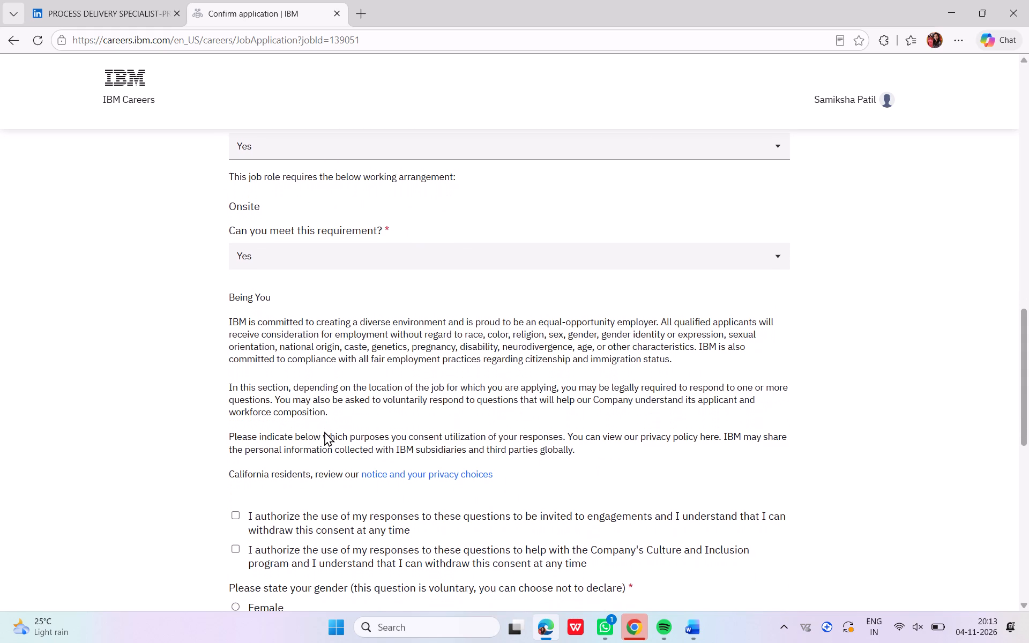
pyautogui.scroll(-2, 324, 431)
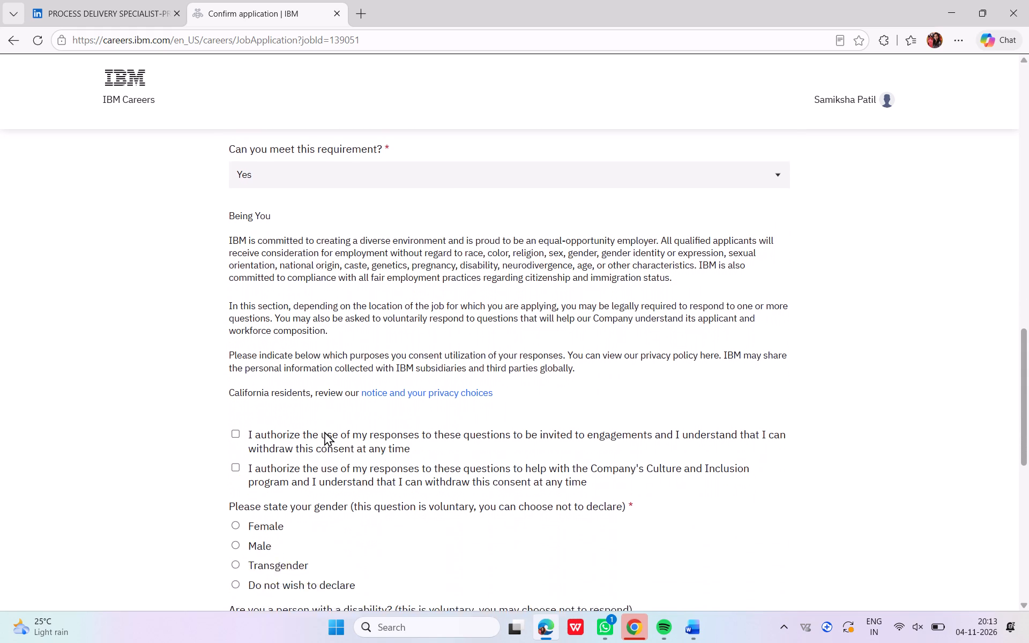
pyautogui.scroll(-2, 324, 431)
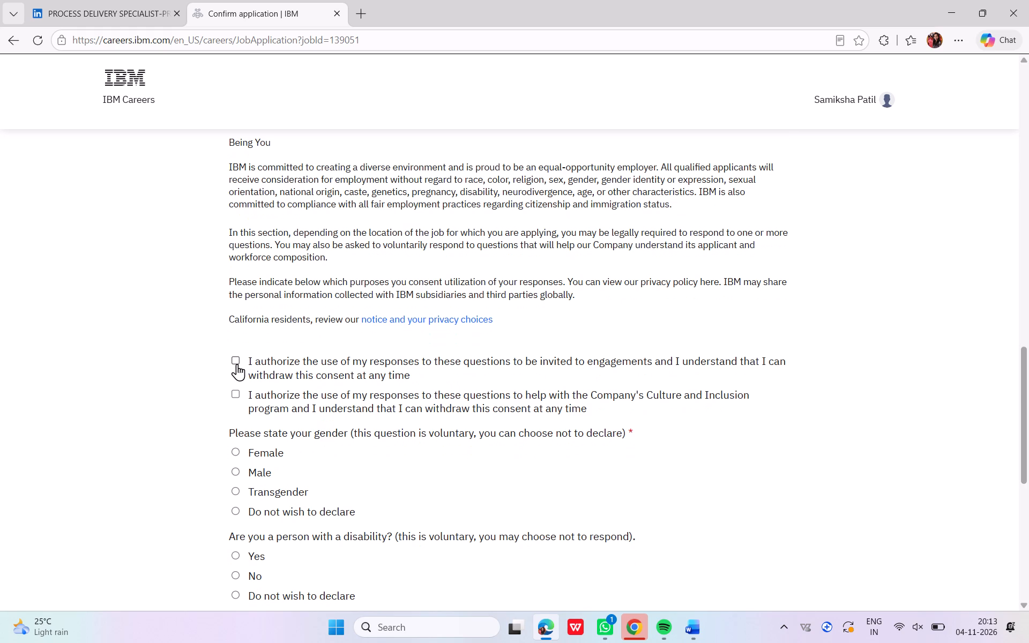
pyautogui.click(237, 364)
pyautogui.click(234, 397)
# Answer the gender question with Female.
pyautogui.click(234, 451)
# Answer No to the question about being a person with a disability.
pyautogui.scroll(-4, 234, 451)
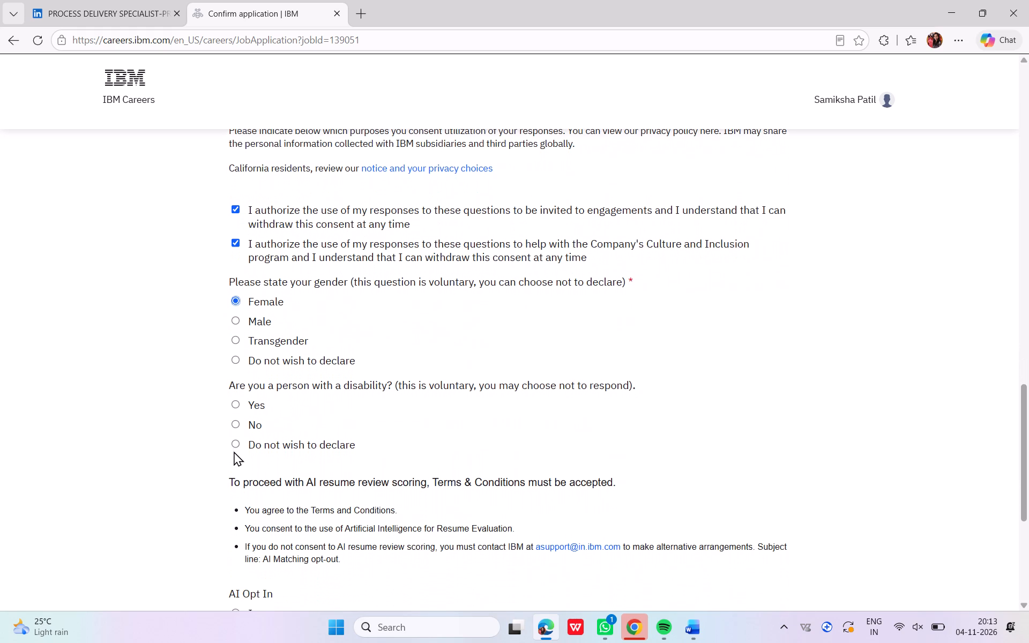
pyautogui.click(235, 424)
# Agree to the AI Opt In for AI resume review scoring.
pyautogui.scroll(-1, 235, 424)
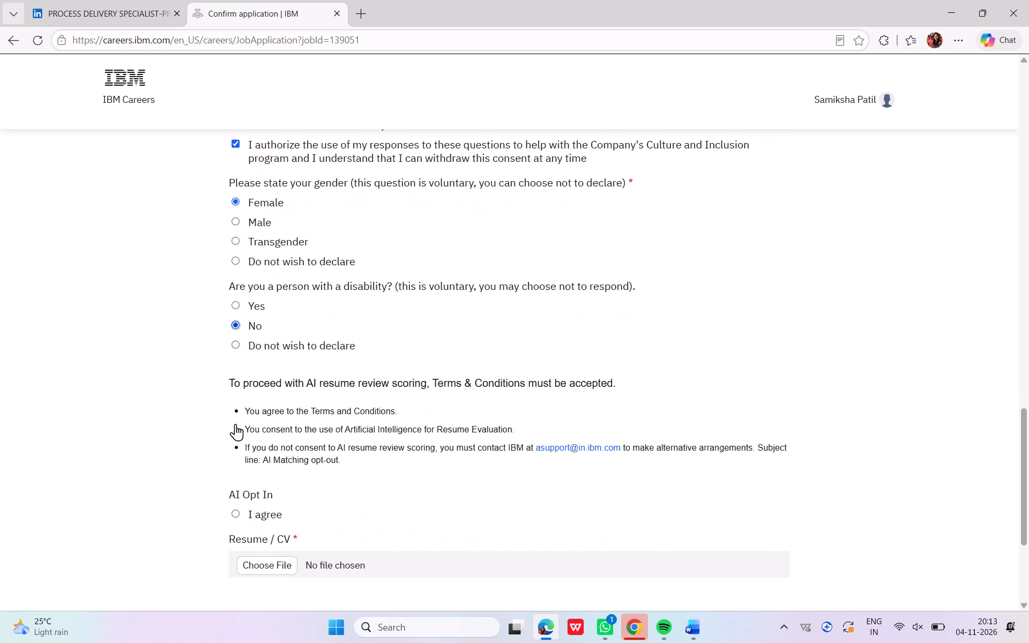
pyautogui.scroll(-2, 235, 424)
pyautogui.click(235, 445)
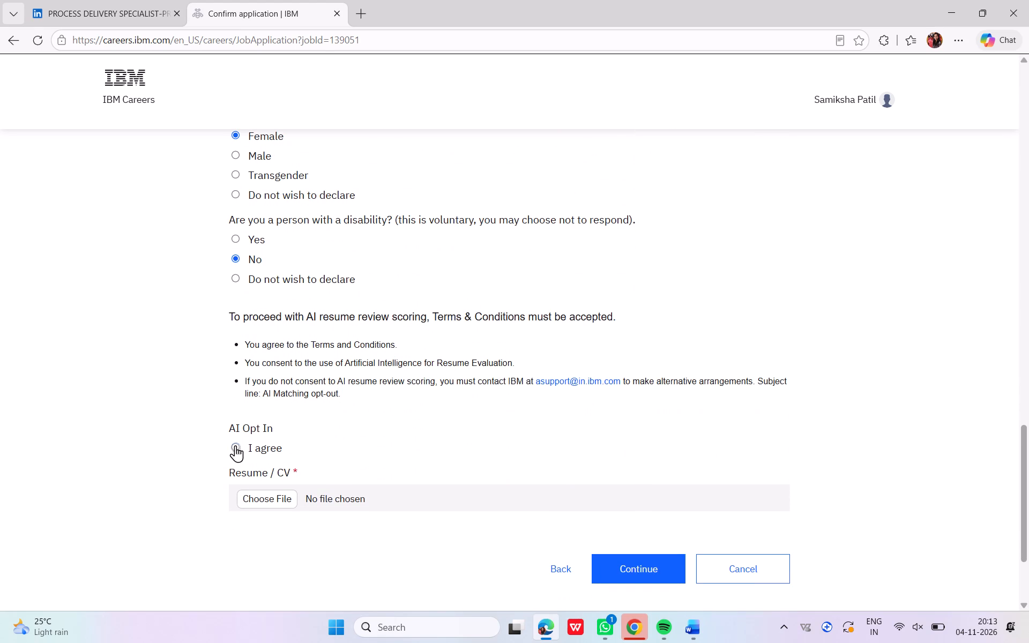
# Search Downloads for the applicant's first name and attach the most recent matching PDF as the Resume / CV.
pyautogui.click(267, 498)
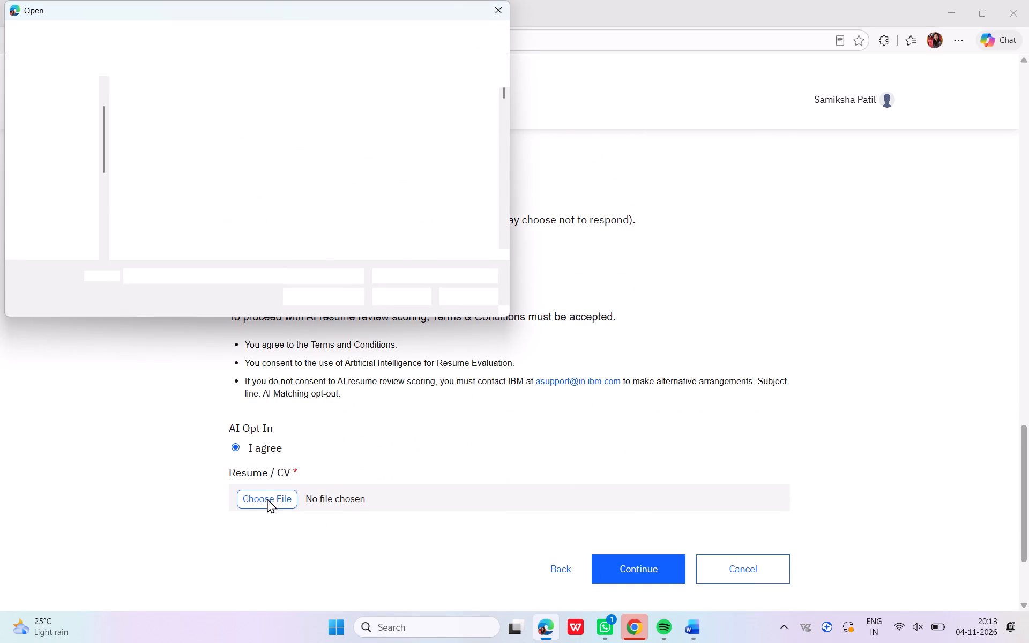
pyautogui.click(71, 148)
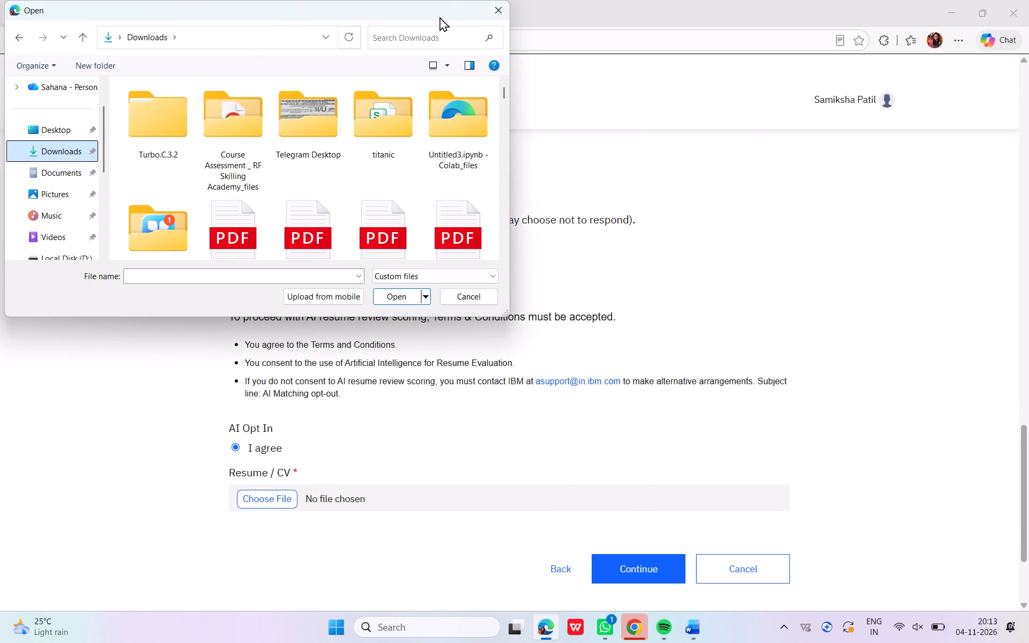
pyautogui.click(415, 34)
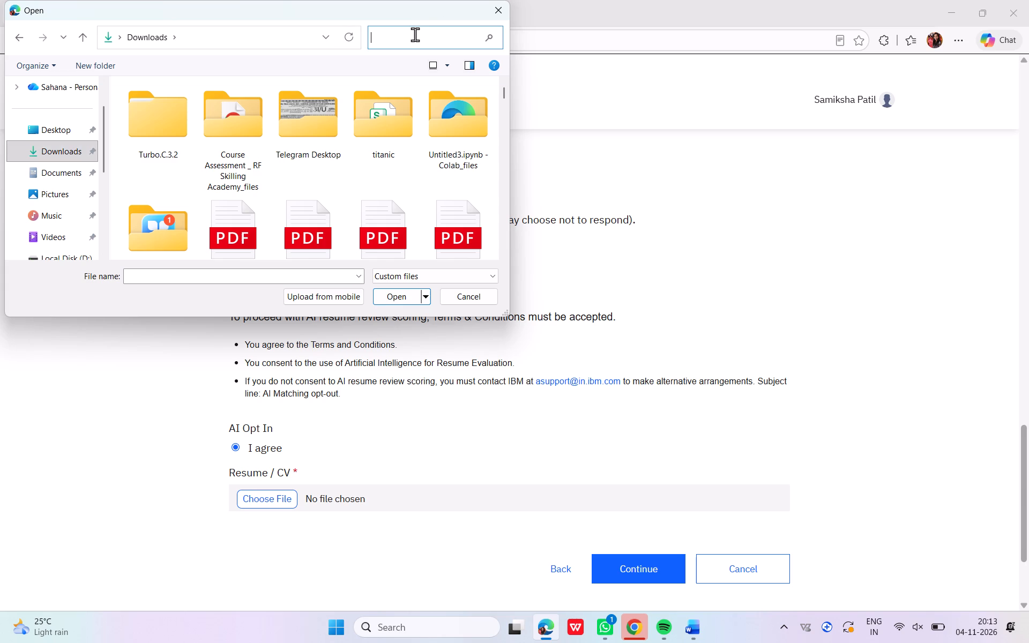
pyautogui.write('sa')
pyautogui.write('miksha')
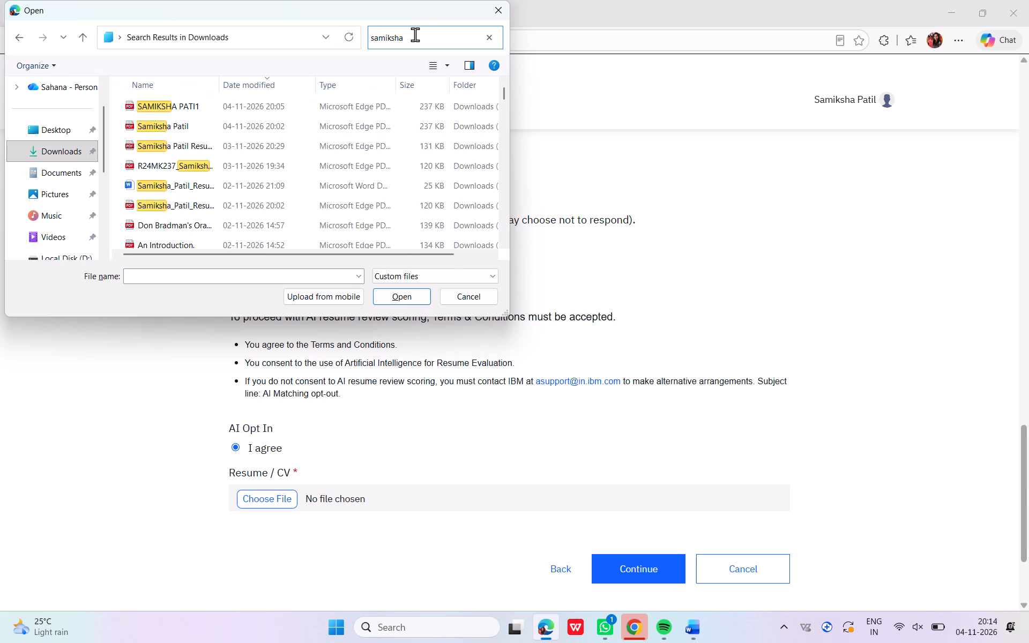
pyautogui.click(299, 107)
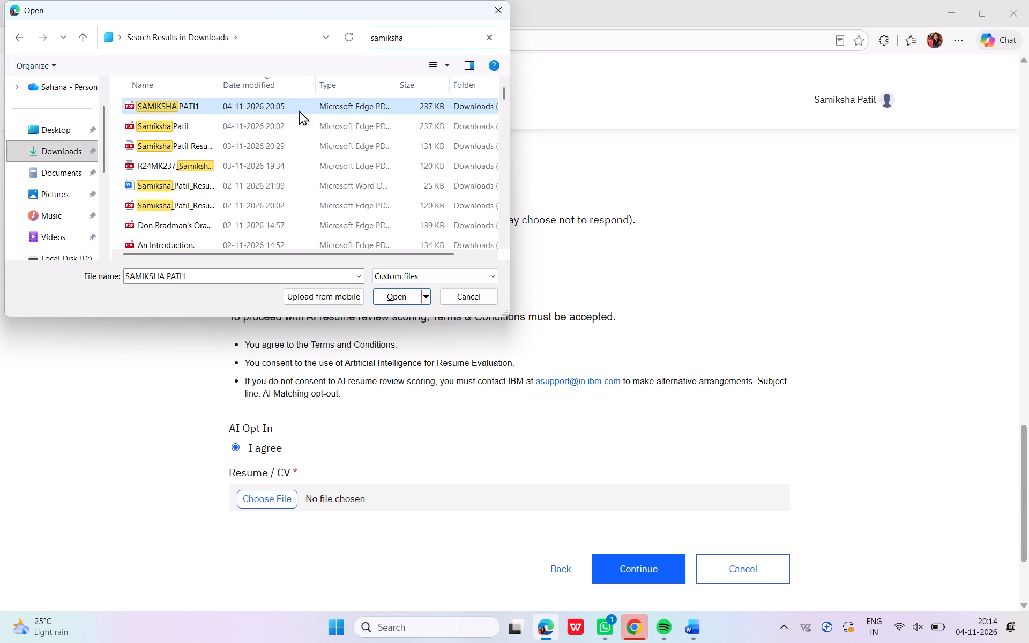
pyautogui.click(406, 298)
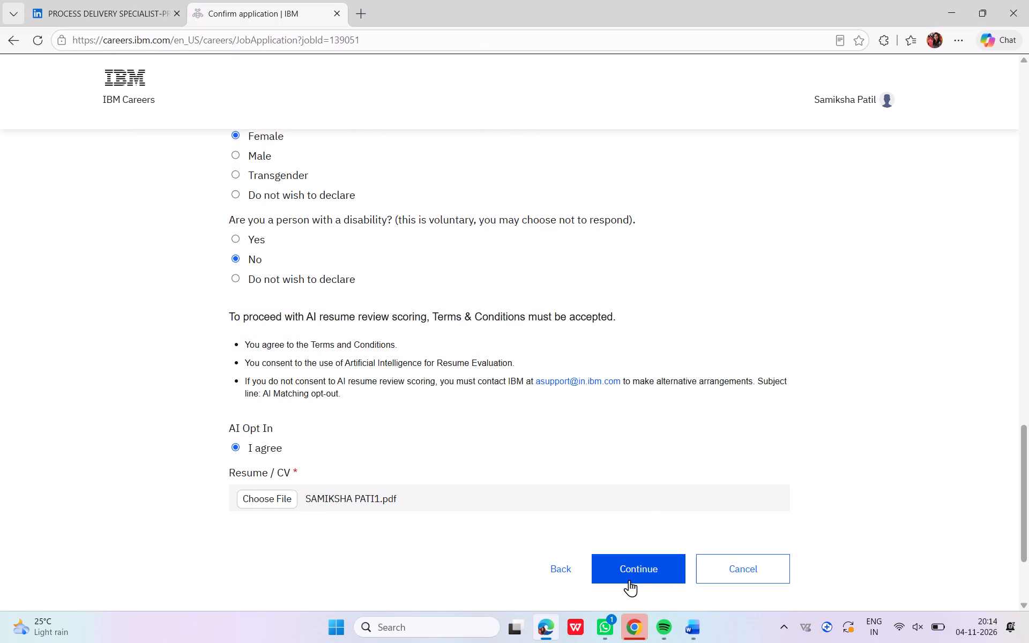
# Continue from the completed application form to the application summary.
pyautogui.click(640, 569)
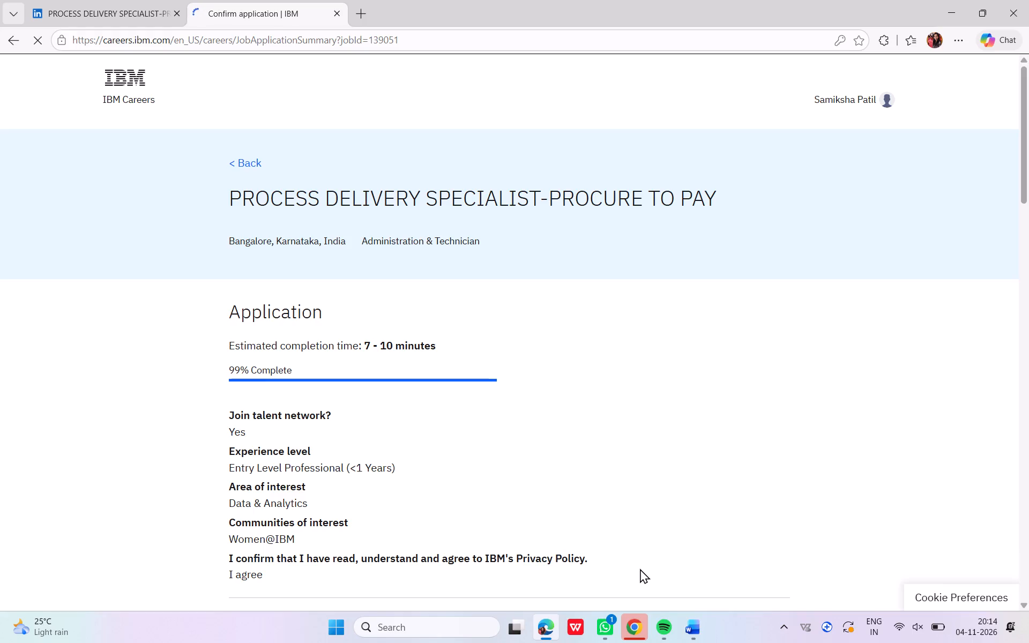
# Review the application summary, starting with the talent network answers and personal information.
pyautogui.scroll(-3, 640, 569)
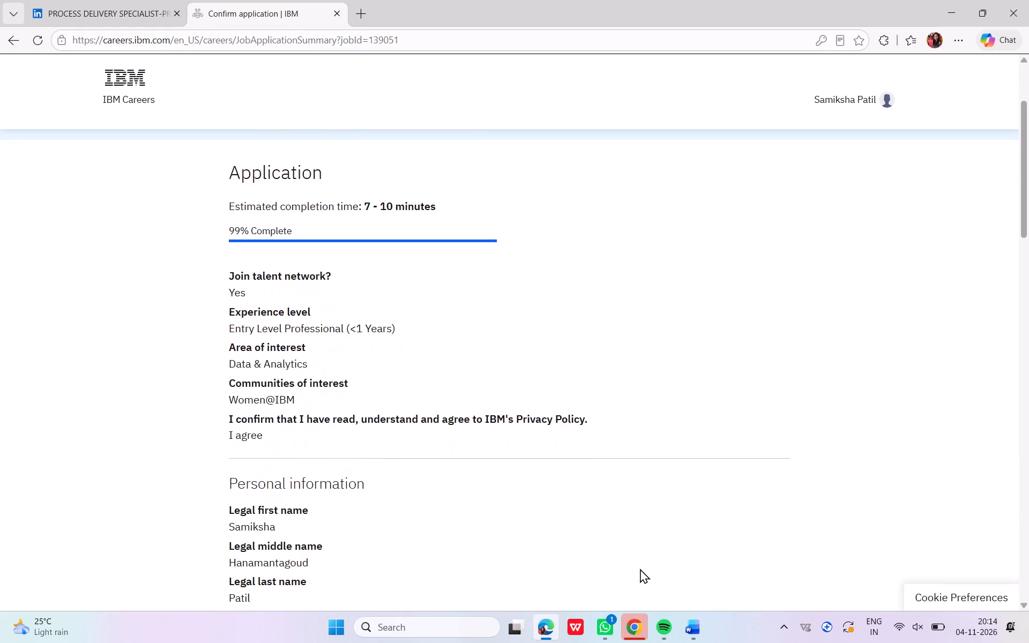
# Submit the completed application for the Process Delivery Specialist-Procure to Pay job from the end of the application summary.
pyautogui.scroll(-8, 640, 569)
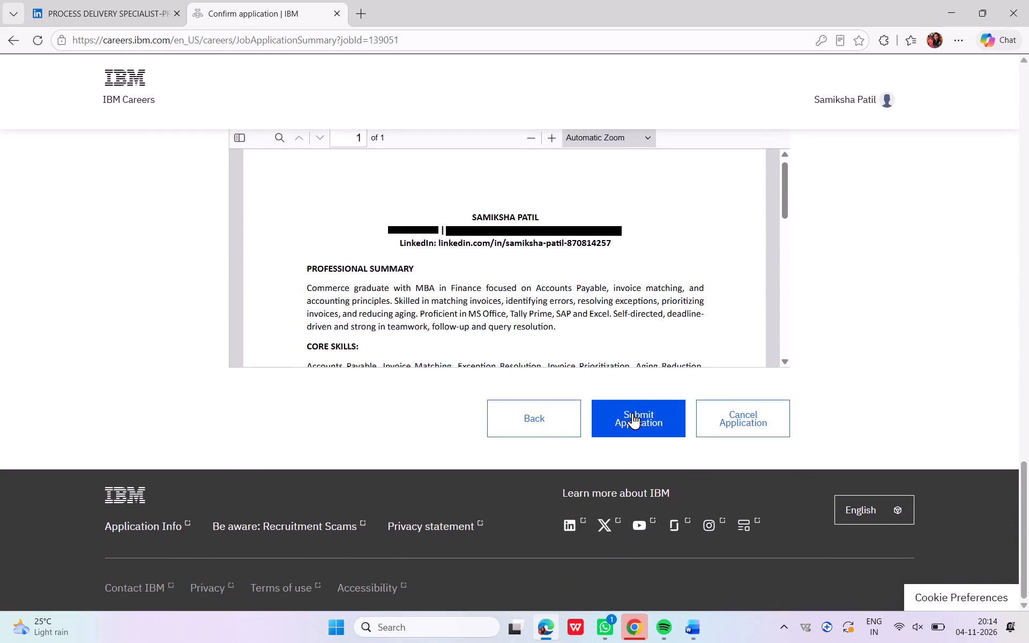
pyautogui.click(632, 413)
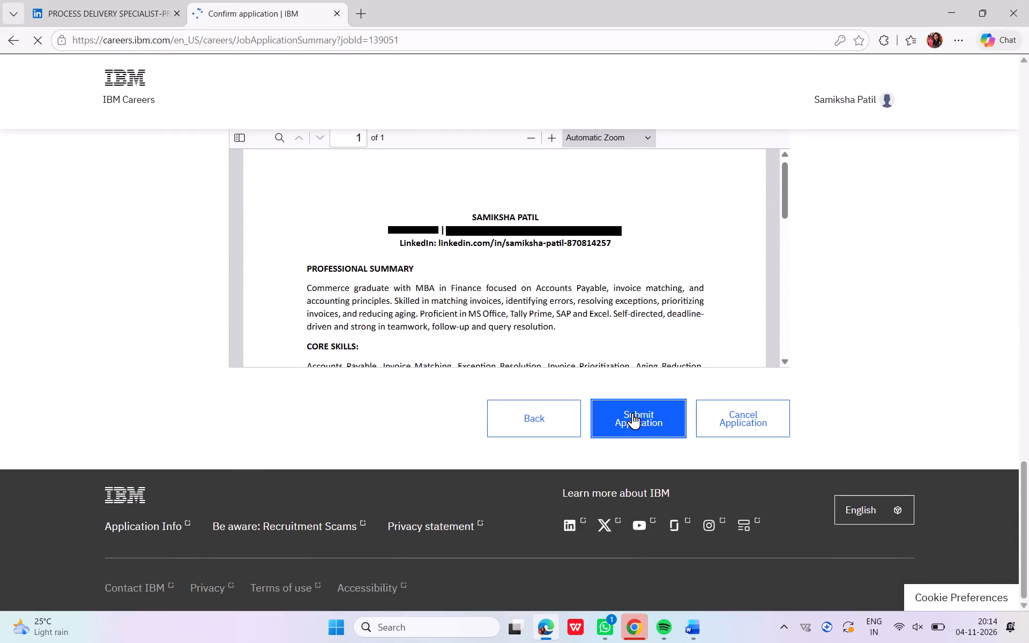
pyautogui.scroll(4, 648, 318)
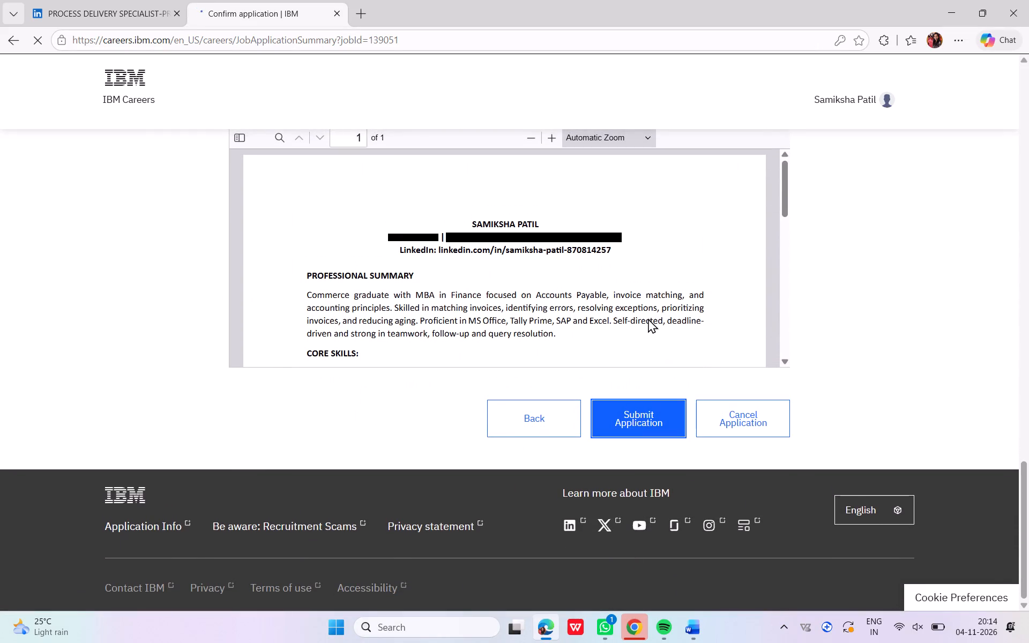
pyautogui.scroll(2, 648, 318)
pyautogui.scroll(-2, 648, 318)
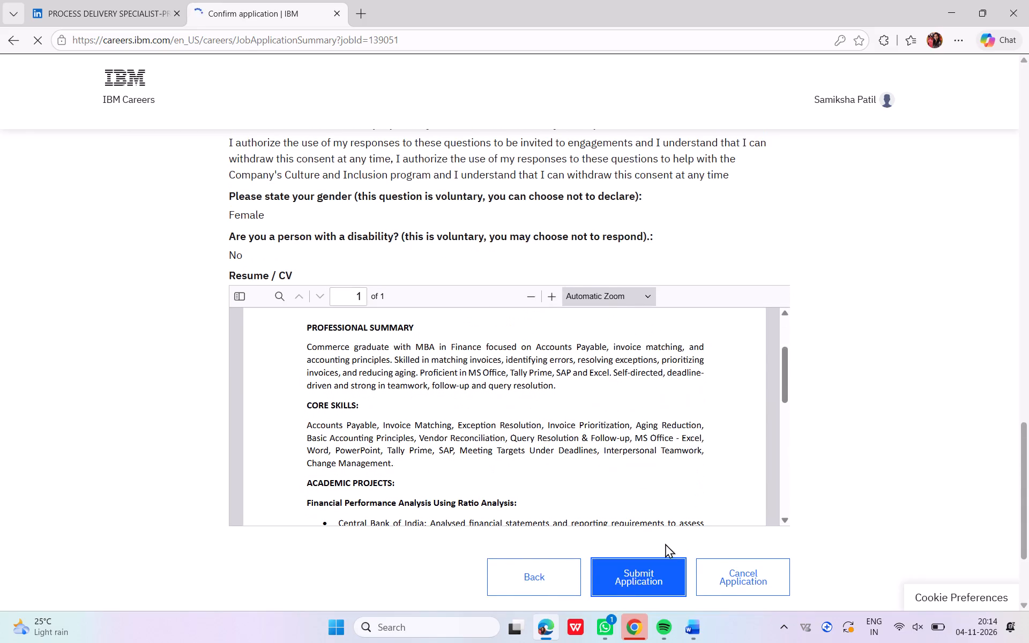
pyautogui.click(640, 578)
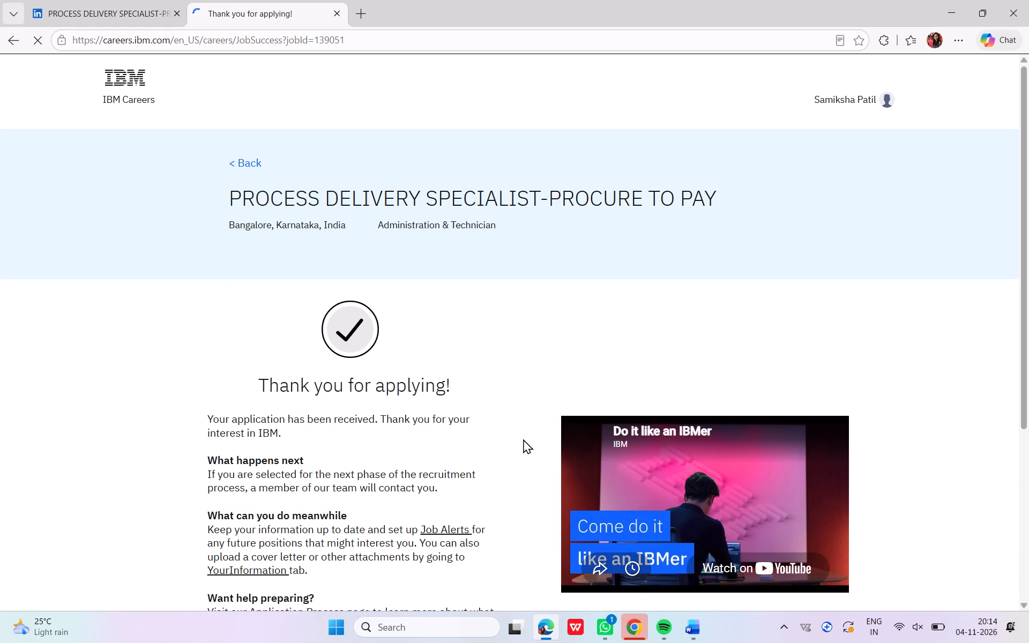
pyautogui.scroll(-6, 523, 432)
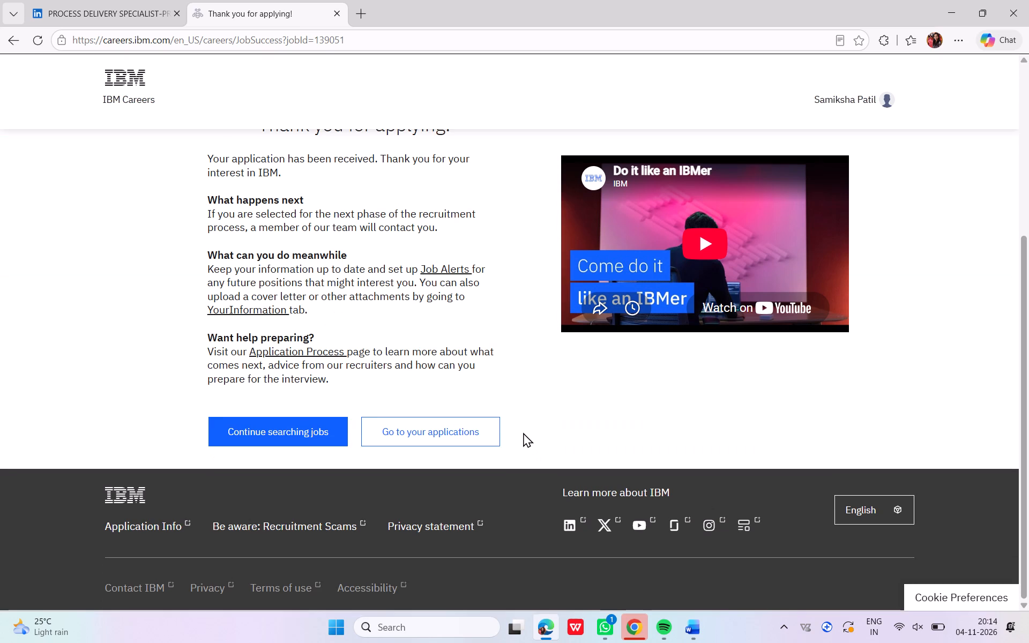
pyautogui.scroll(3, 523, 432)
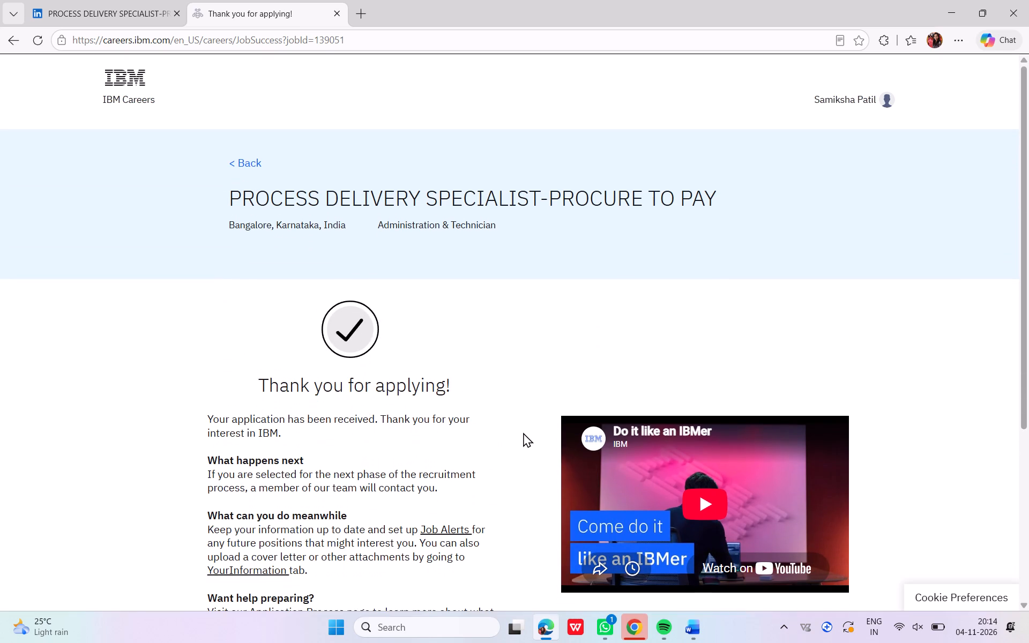
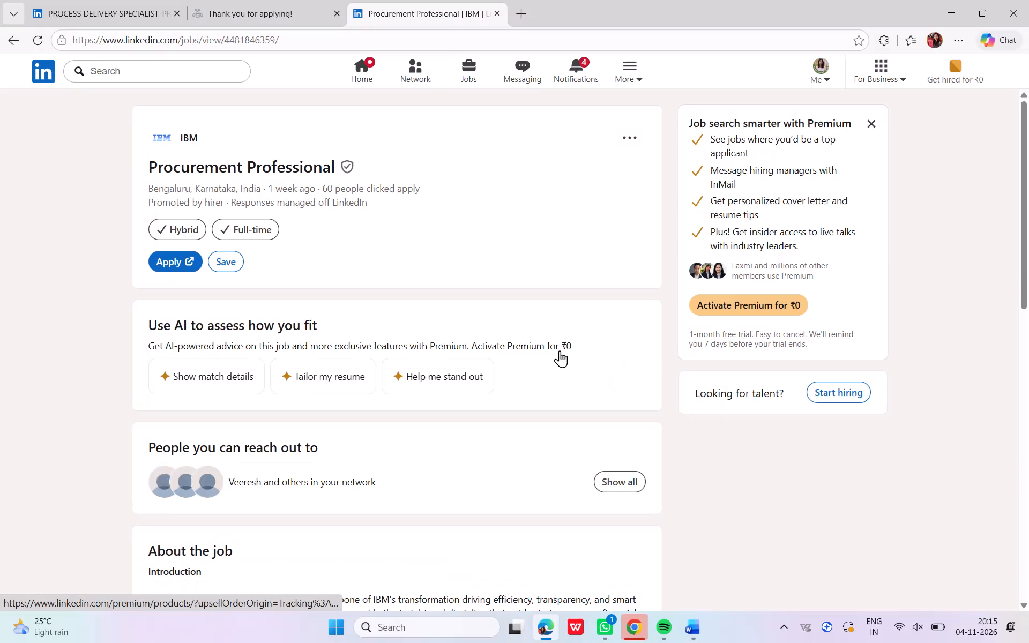
# Read the full description of IBM's Procurement Professional job, covering responsibilities, preferred education and required expertise, and close the posting.
pyautogui.scroll(-2, 560, 350)
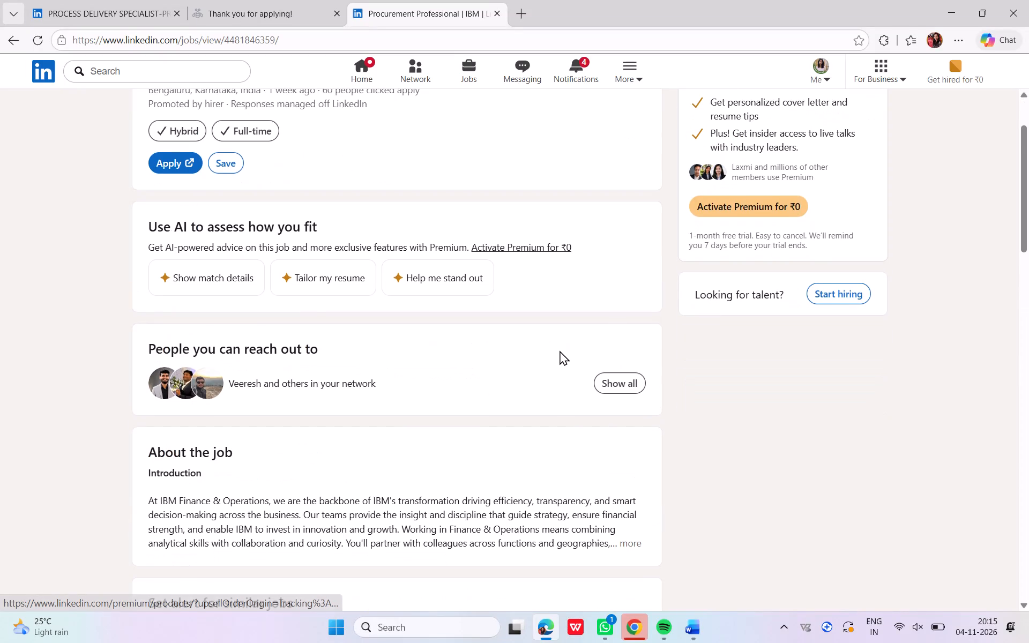
pyautogui.scroll(-2, 560, 350)
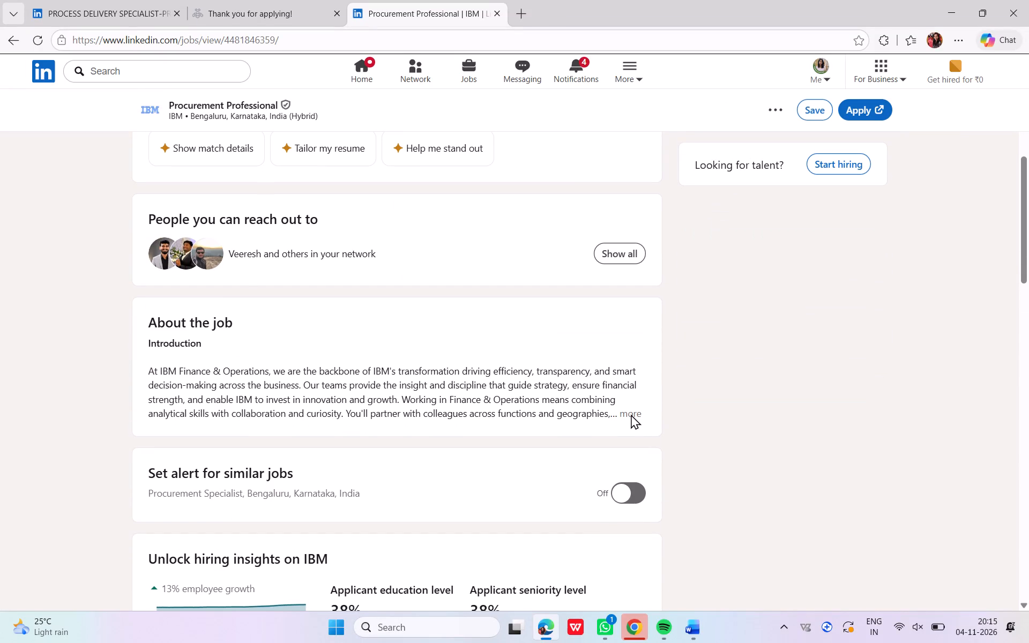
pyautogui.click(631, 414)
pyautogui.scroll(-2, 531, 445)
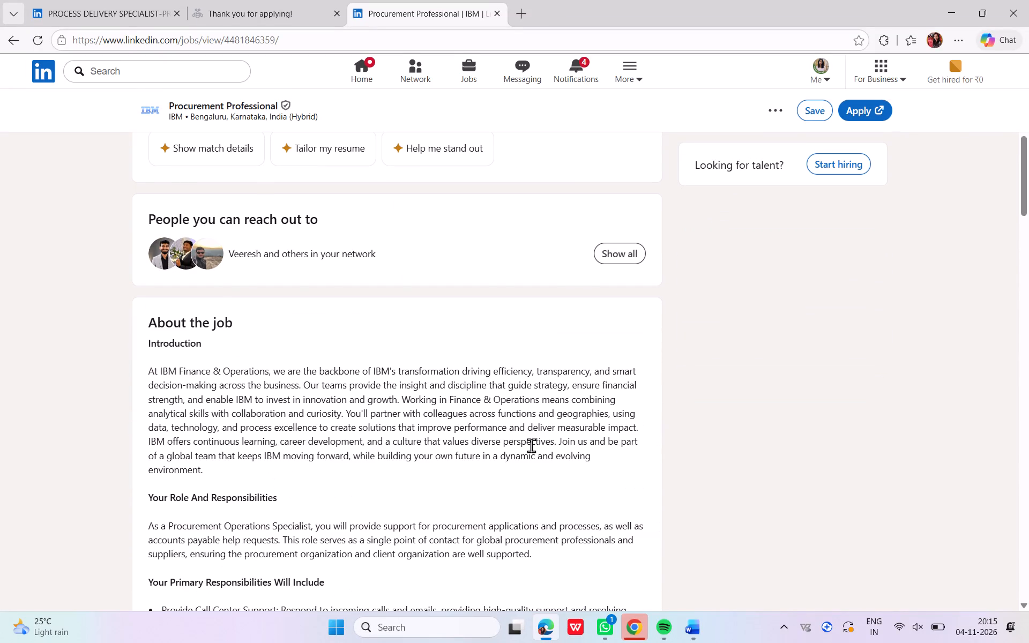
pyautogui.scroll(-1, 531, 445)
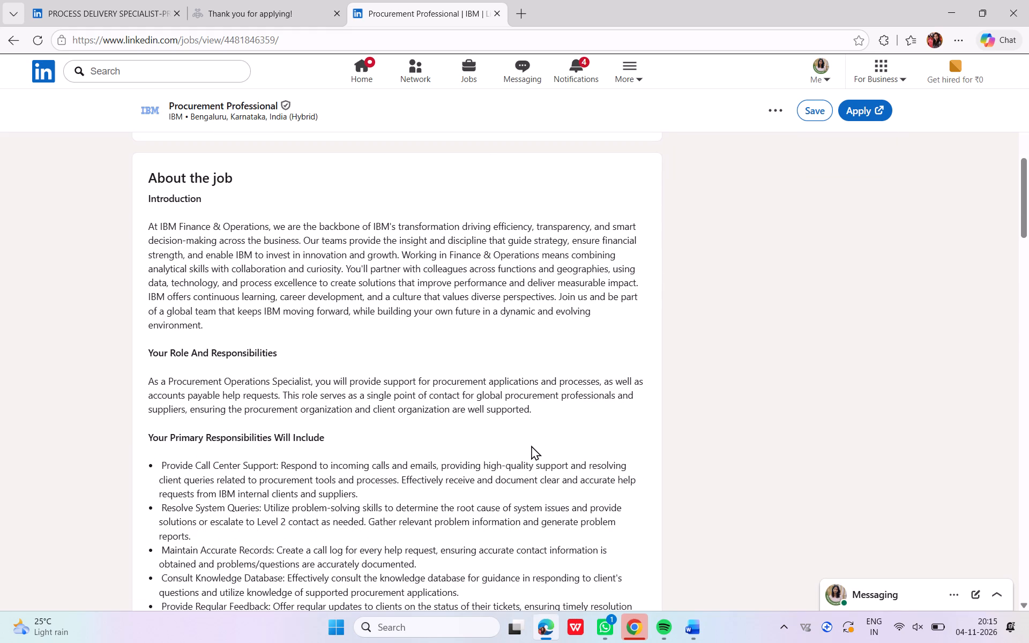
pyautogui.scroll(-1, 531, 445)
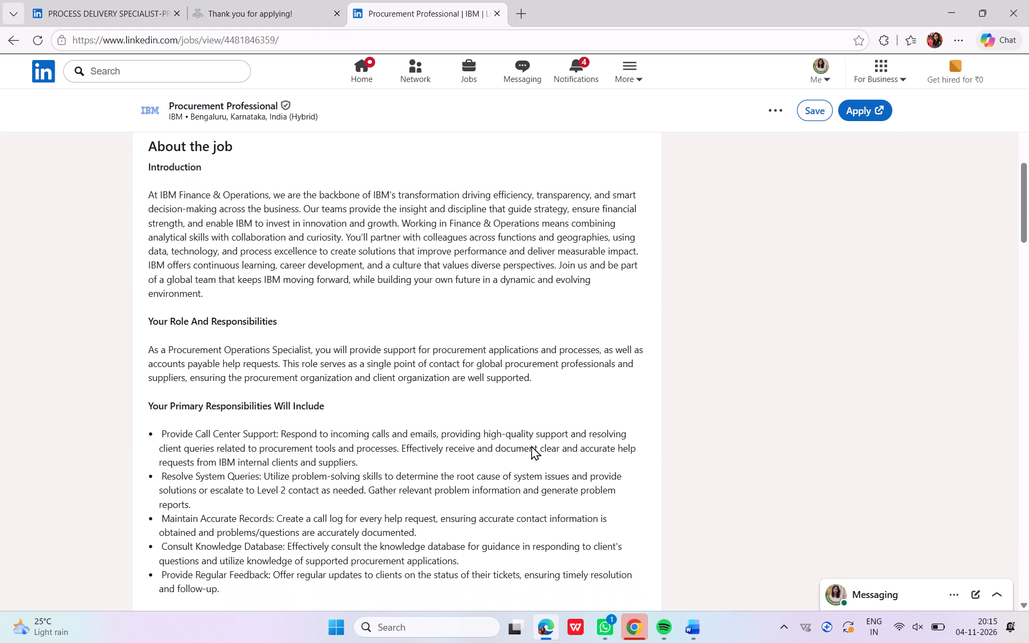
pyautogui.scroll(-4, 531, 445)
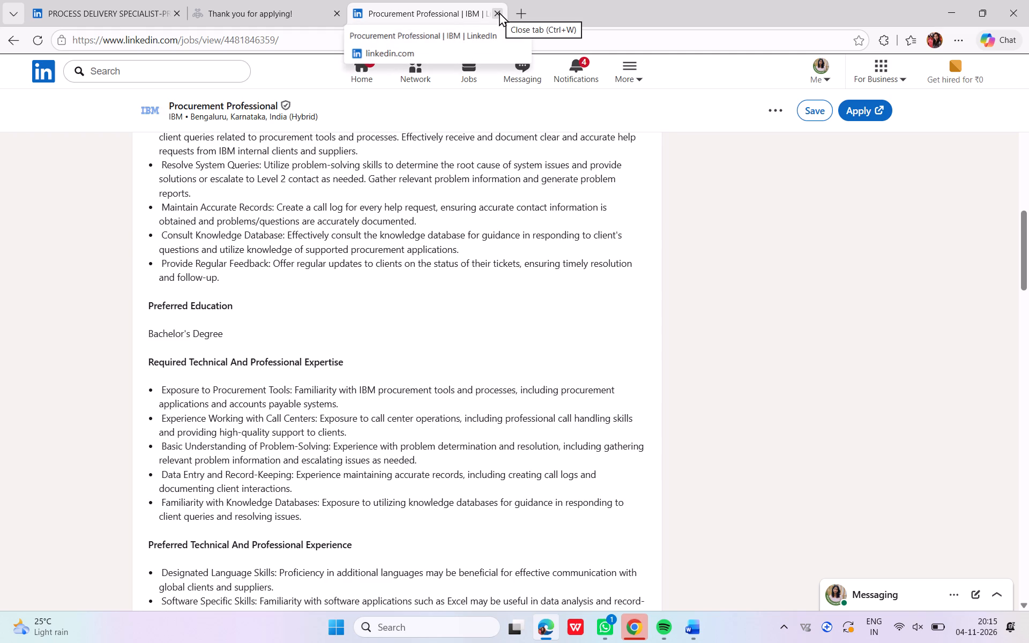
pyautogui.click(499, 12)
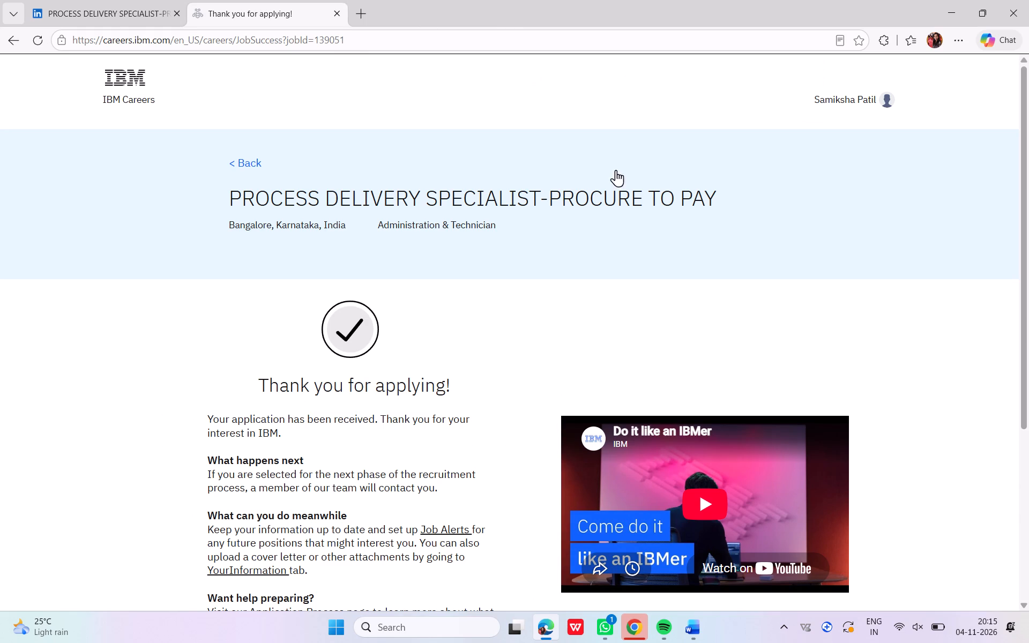